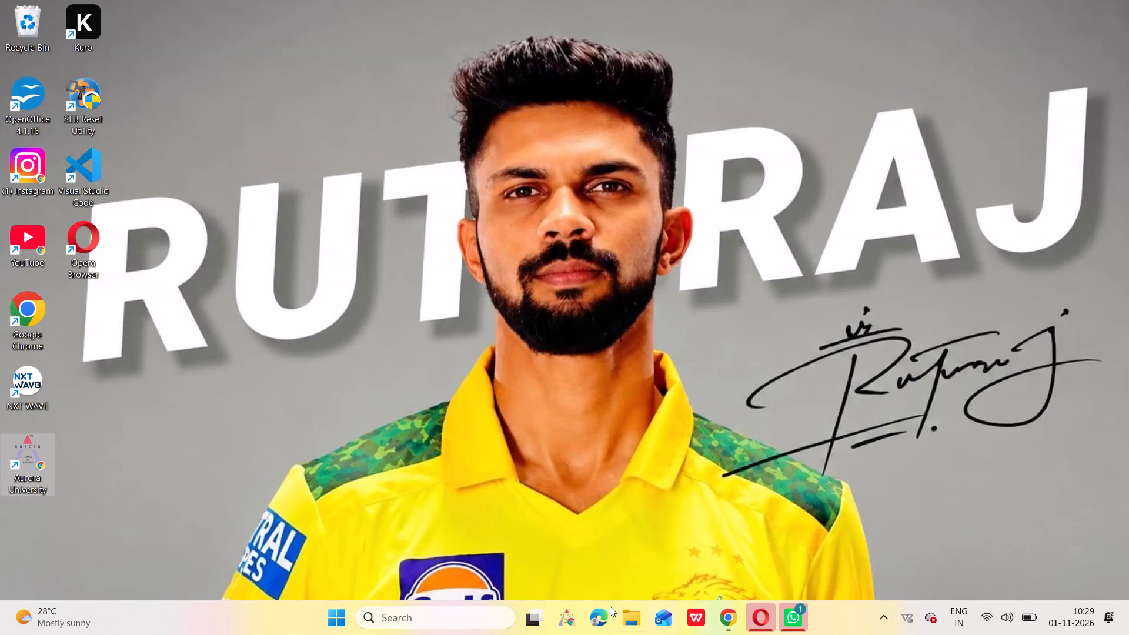
Open WhatsApp from the recent searches in Windows Search.
{"action": "left_click", "coordinate": [405, 621]}
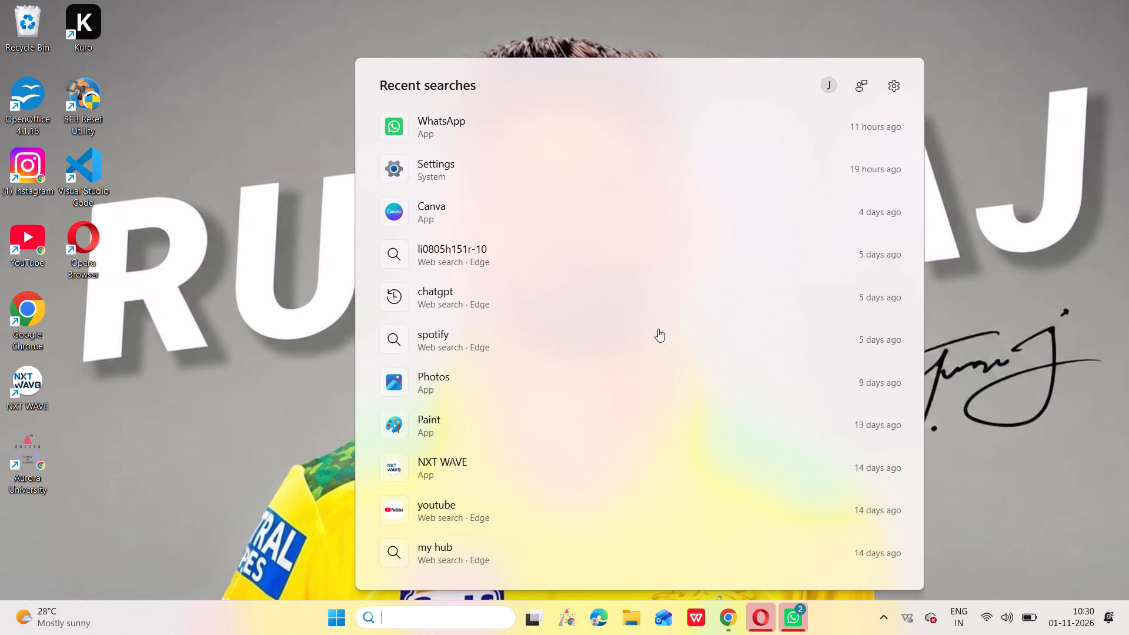
{"action": "double_click", "coordinate": [581, 119]}
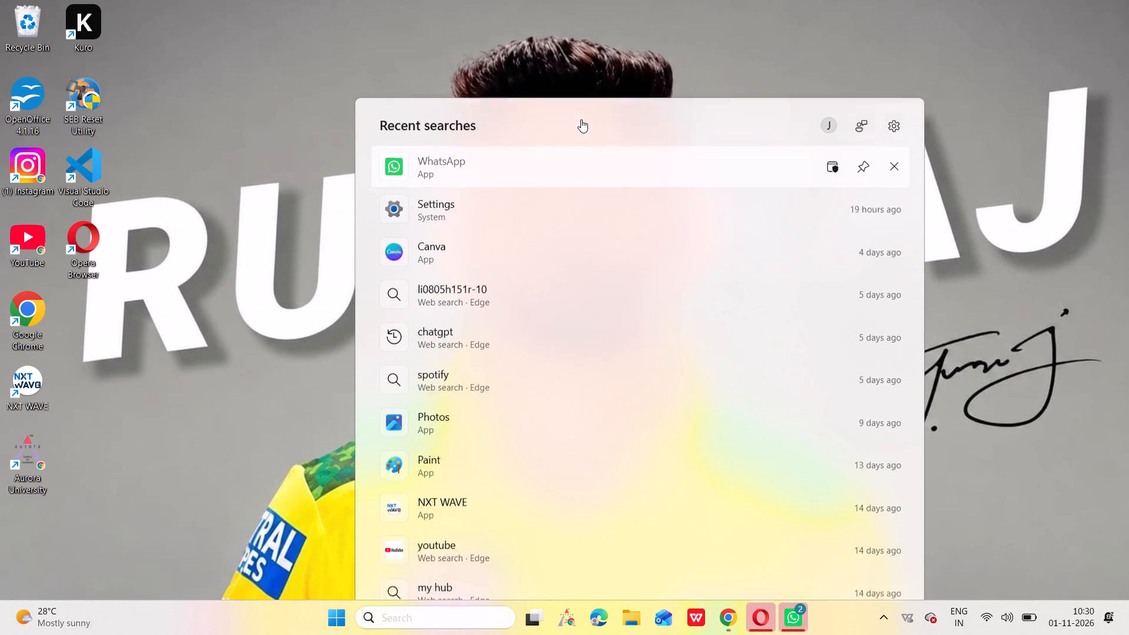
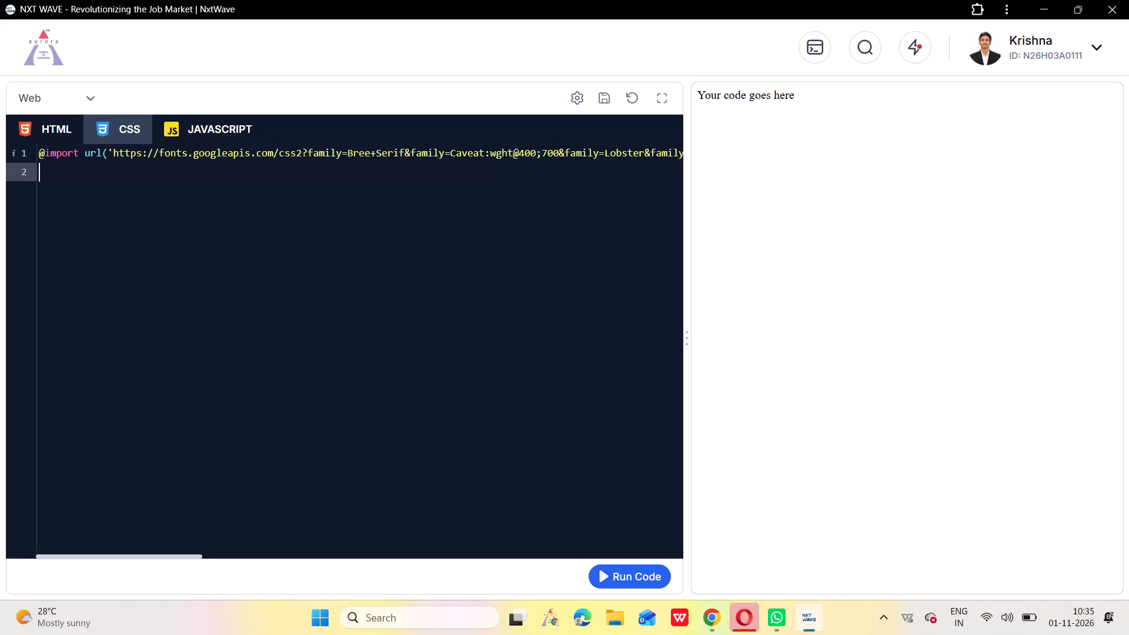
Paste the copied course-card and video-card style rules below the font import in the CSS code, and run the web page code.
{"action": "key", "text": "ctrl+v"}
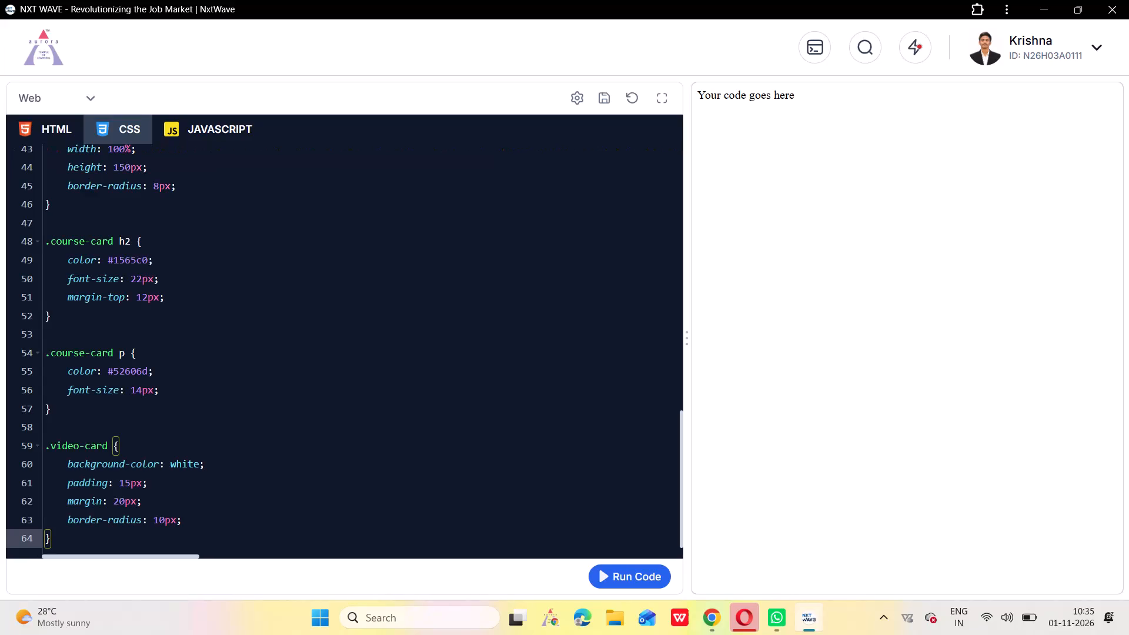
{"action": "left_click", "coordinate": [637, 577]}
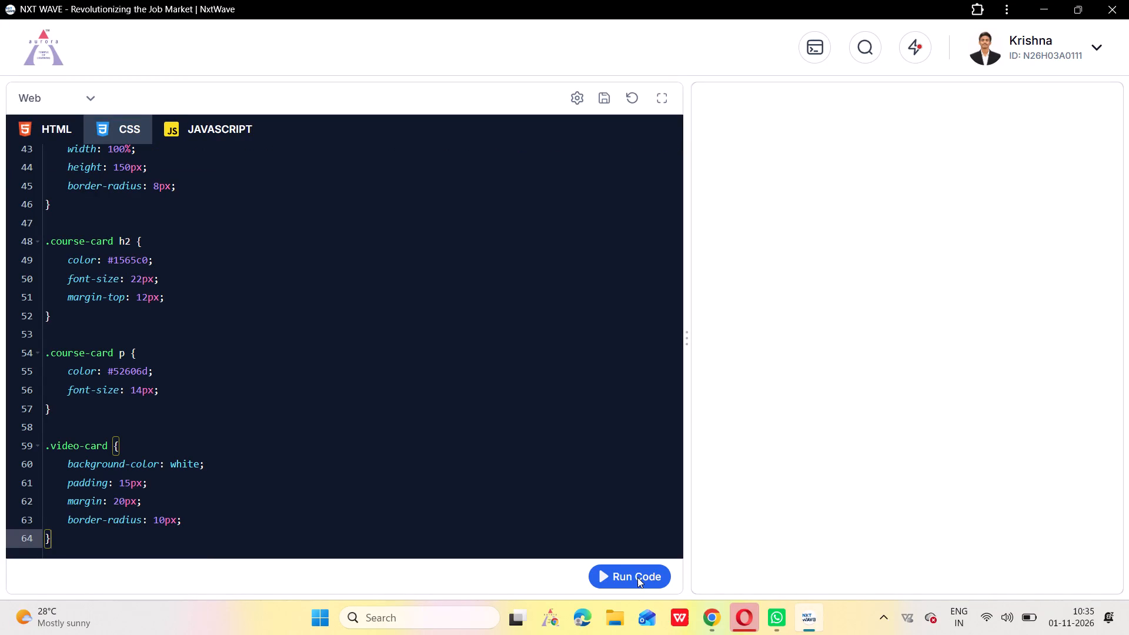
Review the rendered page preview from the header banner and course cards down to the Learning Video section.
{"action": "scroll", "coordinate": [954, 512], "scroll_direction": "down", "scroll_amount": 12}
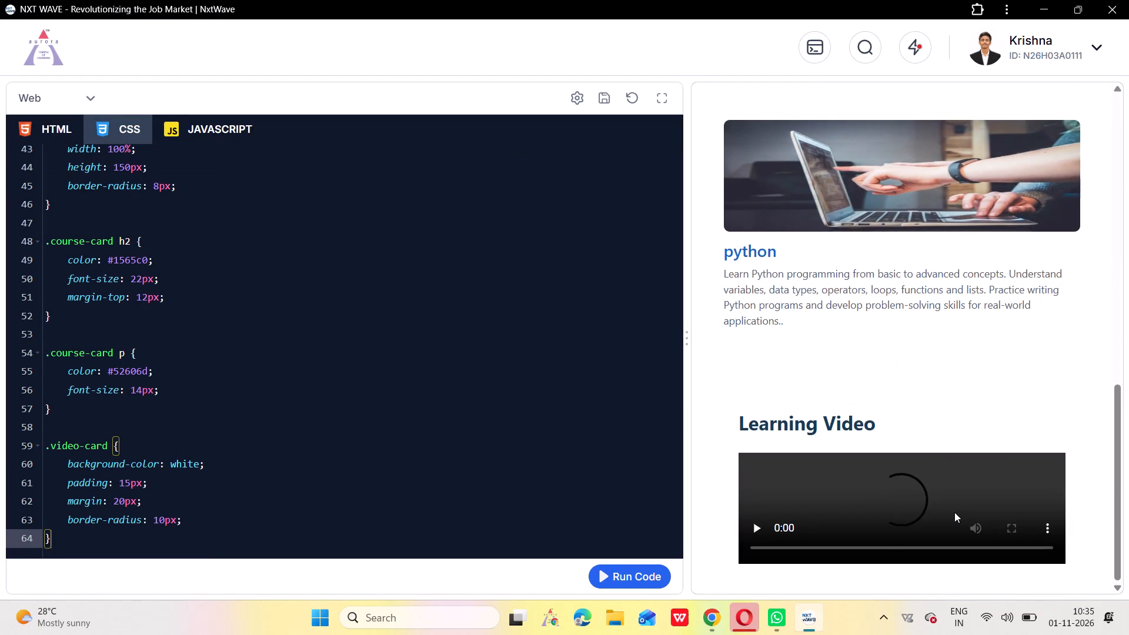
{"action": "scroll", "coordinate": [954, 512], "scroll_direction": "down", "scroll_amount": 4}
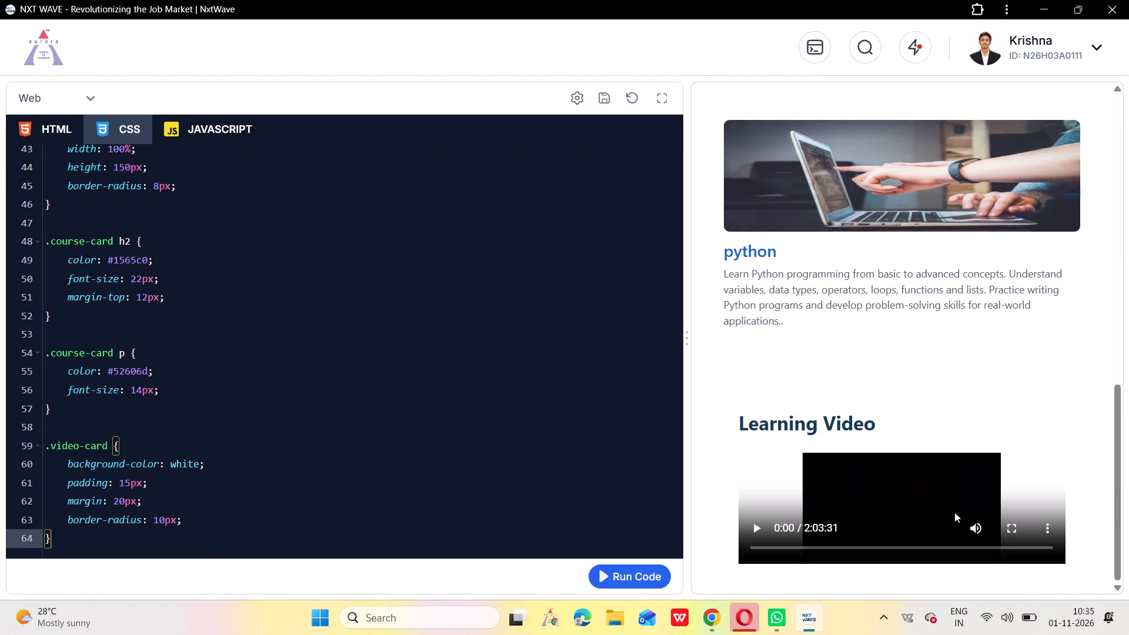
{"action": "scroll", "coordinate": [954, 512], "scroll_direction": "up", "scroll_amount": 5}
{"action": "scroll", "coordinate": [954, 512], "scroll_direction": "down", "scroll_amount": 8}
{"action": "scroll", "coordinate": [954, 512], "scroll_direction": "up", "scroll_amount": 2}
{"action": "scroll", "coordinate": [954, 512], "scroll_direction": "down", "scroll_amount": 8}
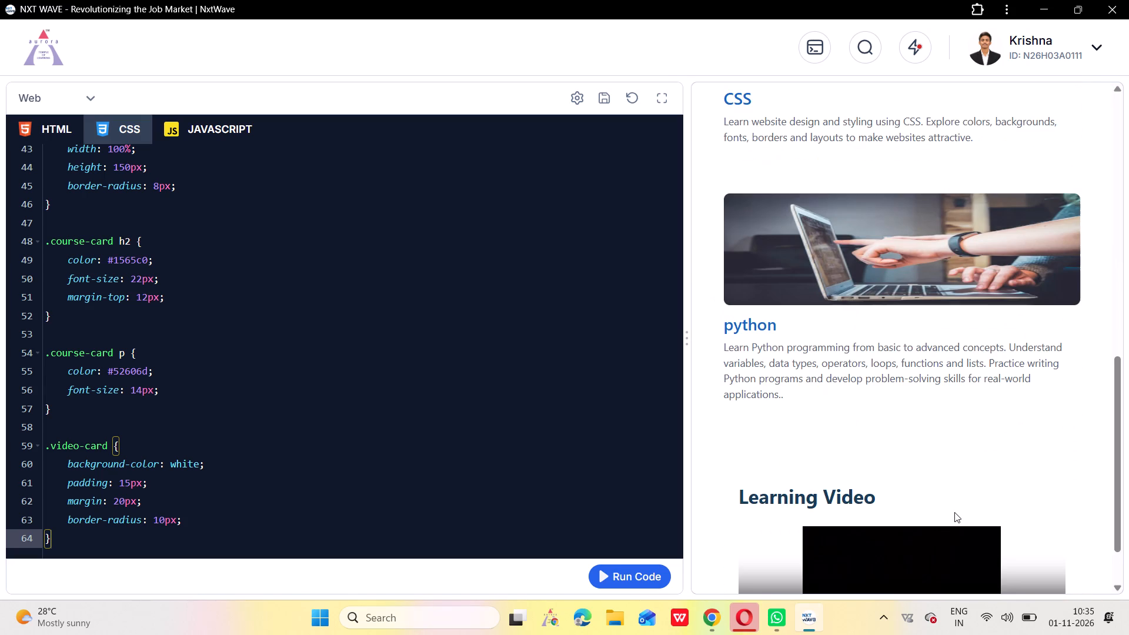
{"action": "scroll", "coordinate": [954, 512], "scroll_direction": "up", "scroll_amount": 16}
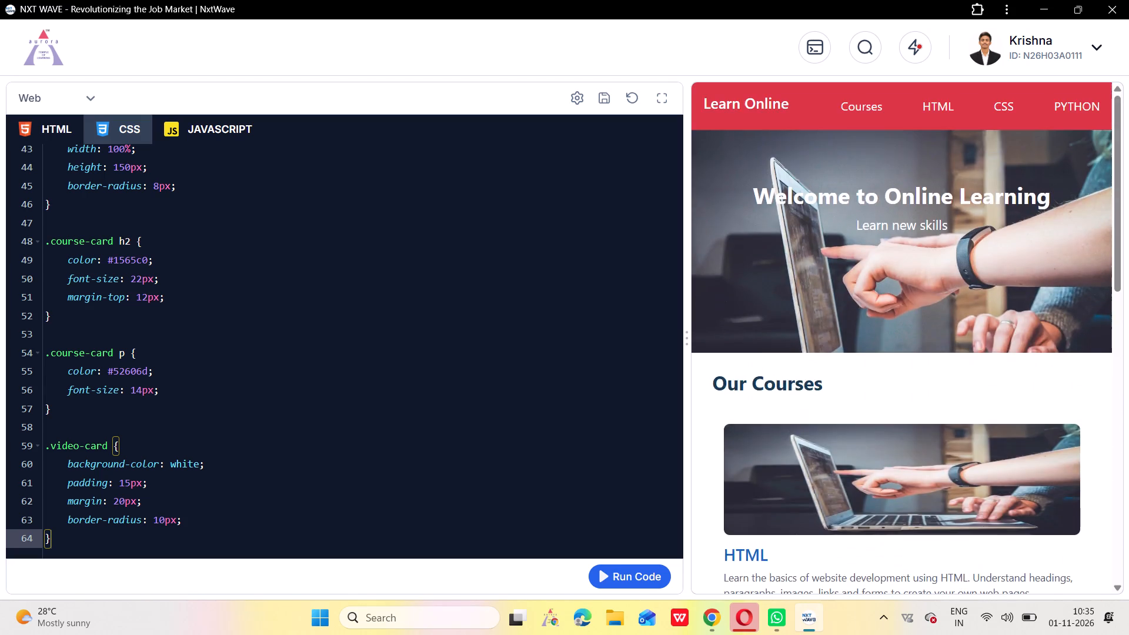
{"action": "scroll", "coordinate": [954, 512], "scroll_direction": "down", "scroll_amount": 7}
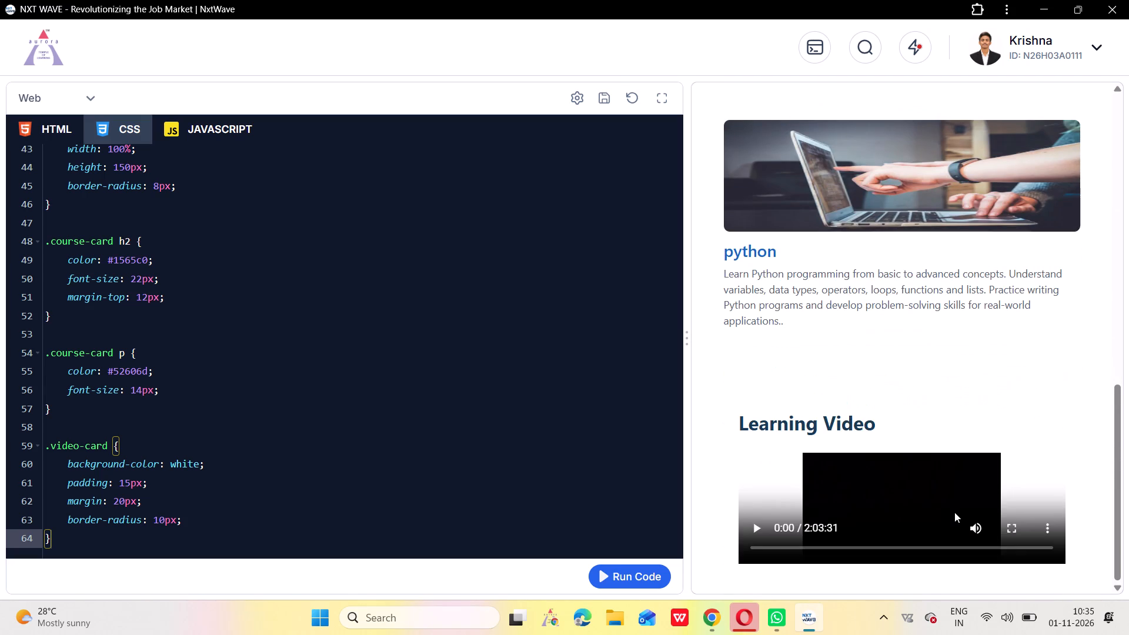
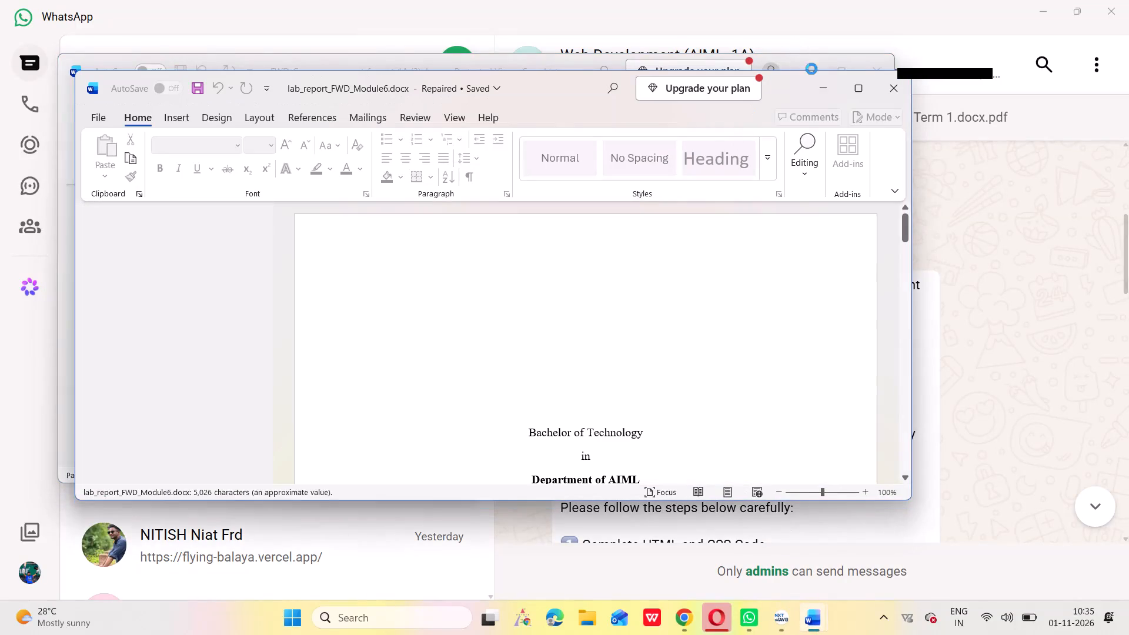
Close the recovered document M6 RC Circuite Lab (1) (1).docx in Word, saving its changes.
{"action": "left_click", "coordinate": [863, 86]}
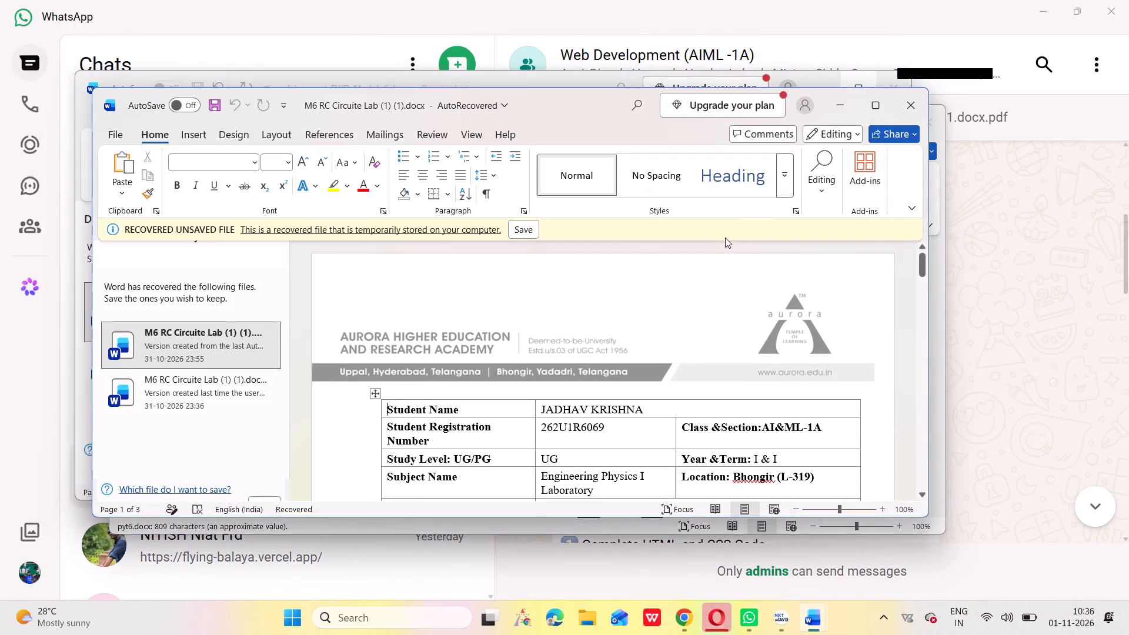
{"action": "left_click", "coordinate": [873, 109]}
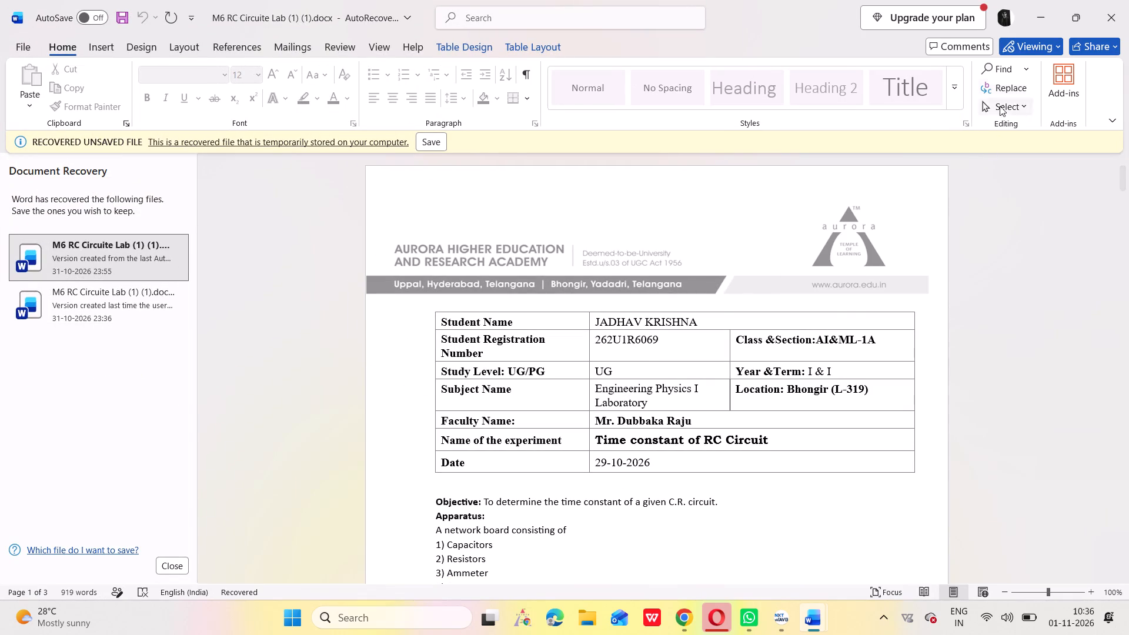
{"action": "left_click", "coordinate": [1110, 9]}
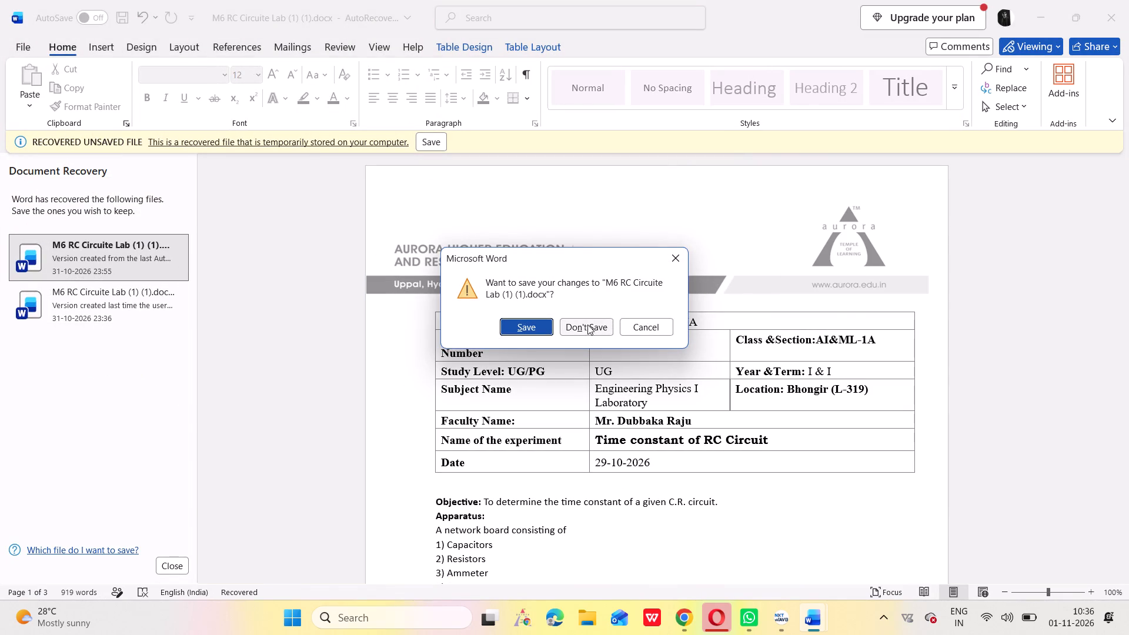
{"action": "left_click", "coordinate": [552, 324]}
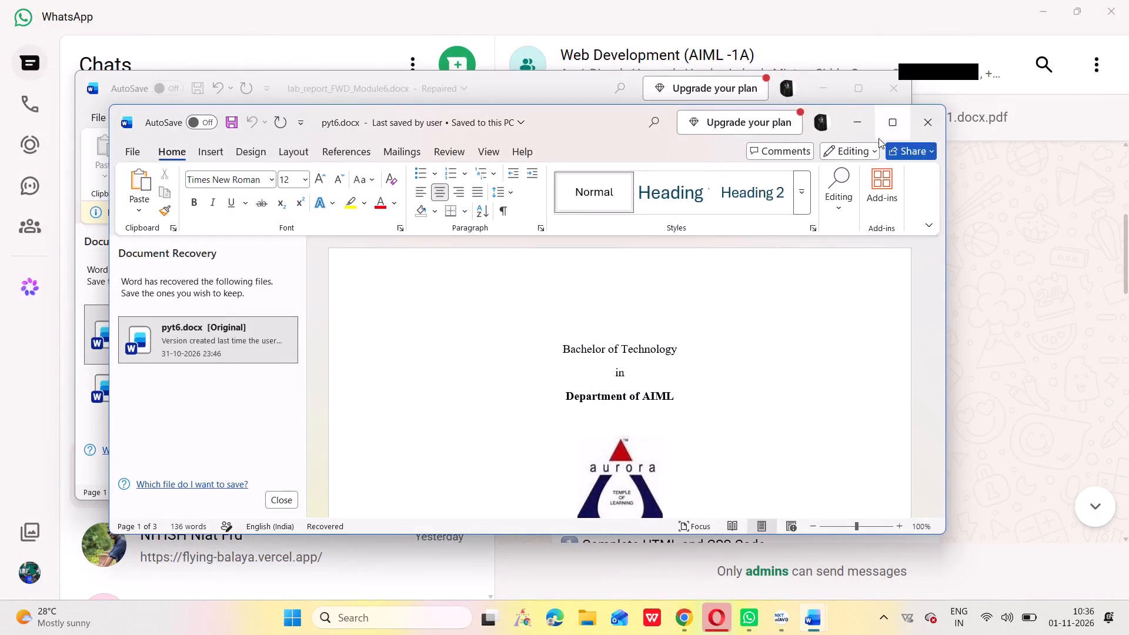
Close the recovered document pyt6.docx.
{"action": "left_click", "coordinate": [923, 119]}
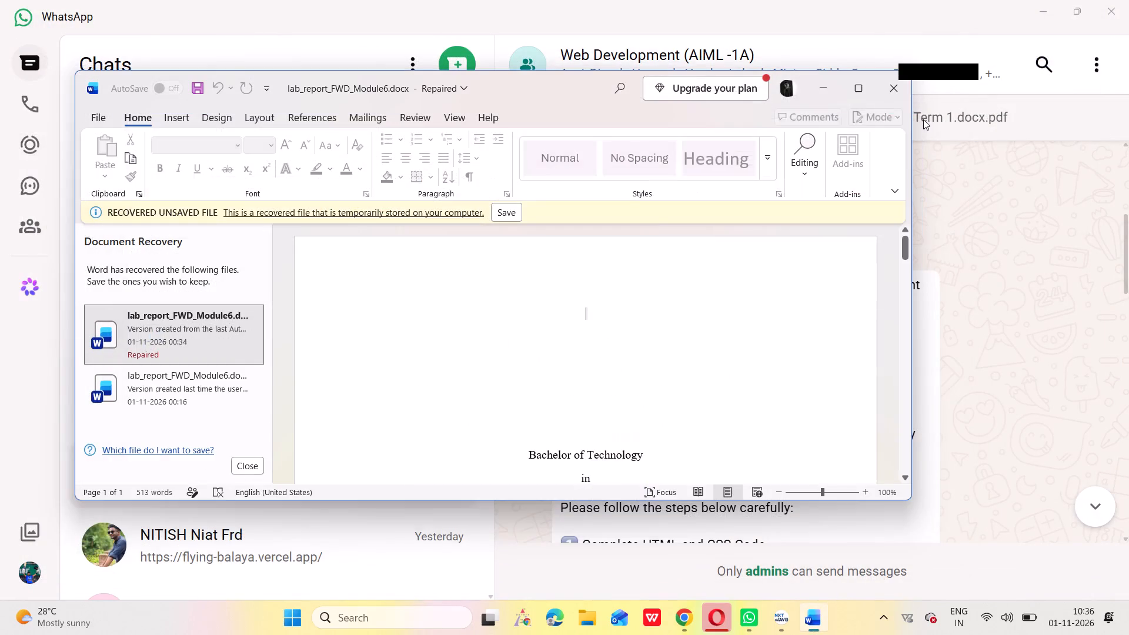
Close the repaired document lab_report_FWD_Module6.docx.
{"action": "left_click", "coordinate": [888, 88]}
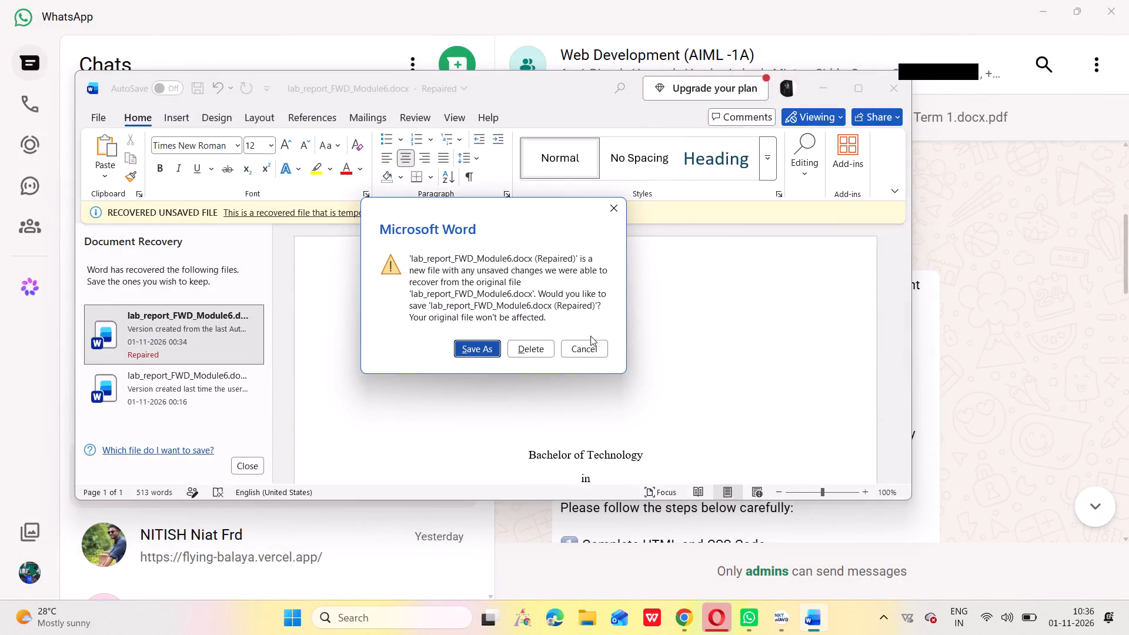
{"action": "left_click", "coordinate": [616, 206]}
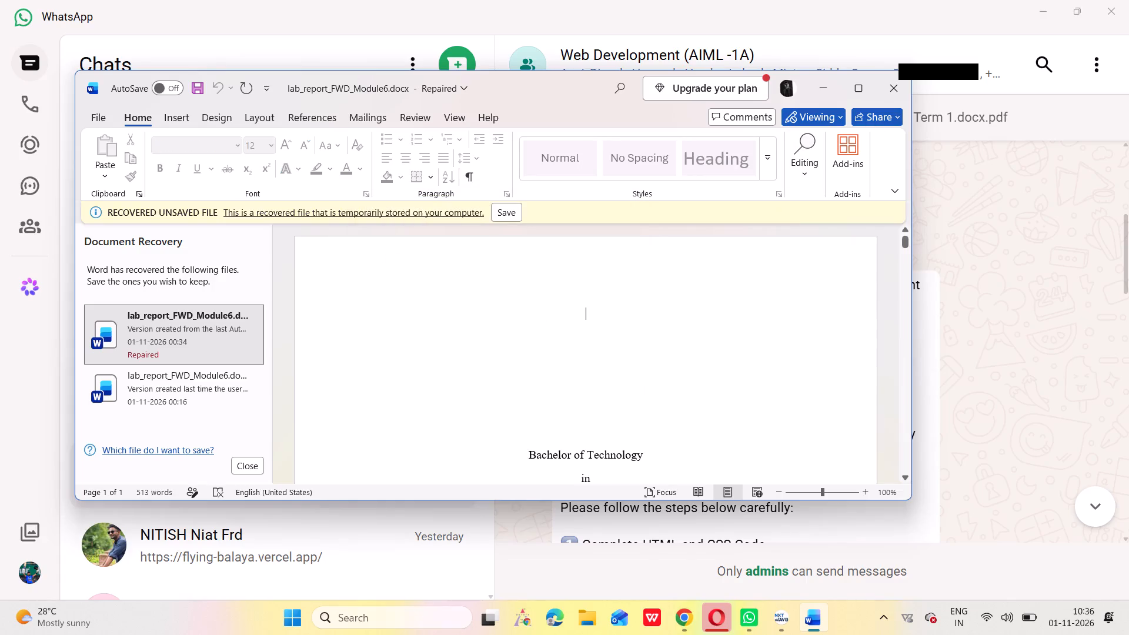
{"action": "left_click", "coordinate": [888, 82]}
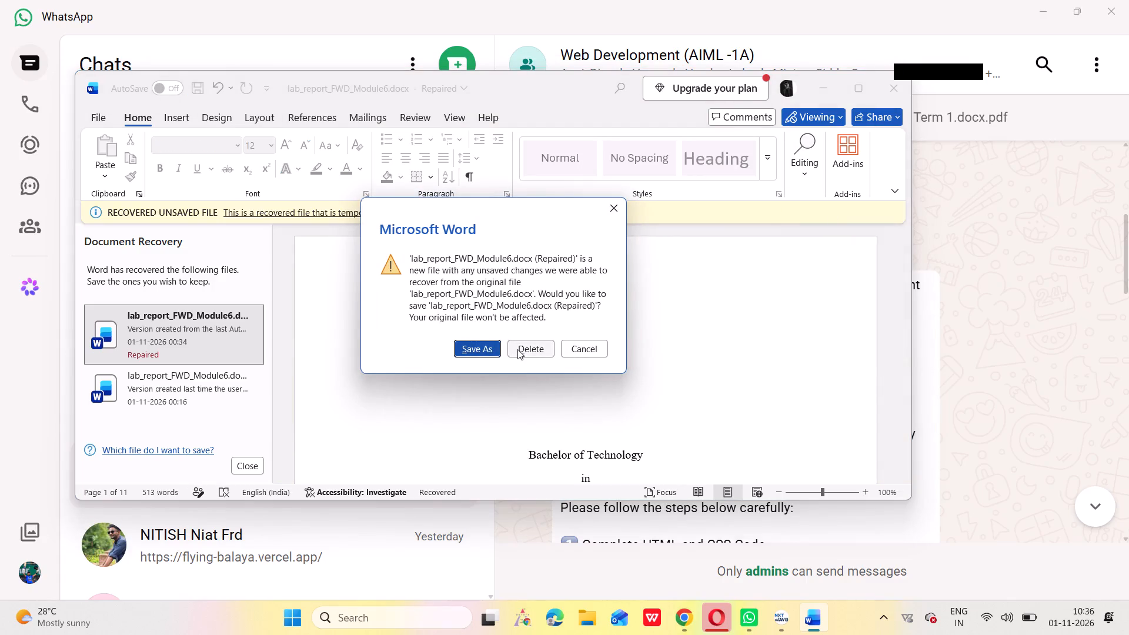
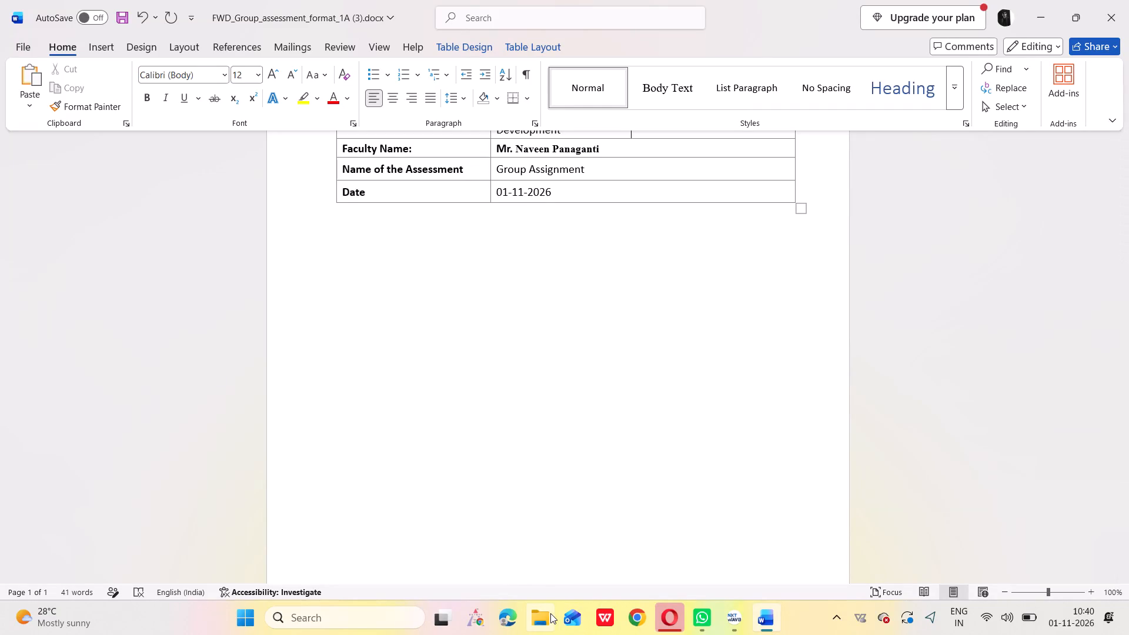
Switch from the group assessment document to a File Explorer window showing the Home folders and recent files.
{"action": "double_click", "coordinate": [566, 626]}
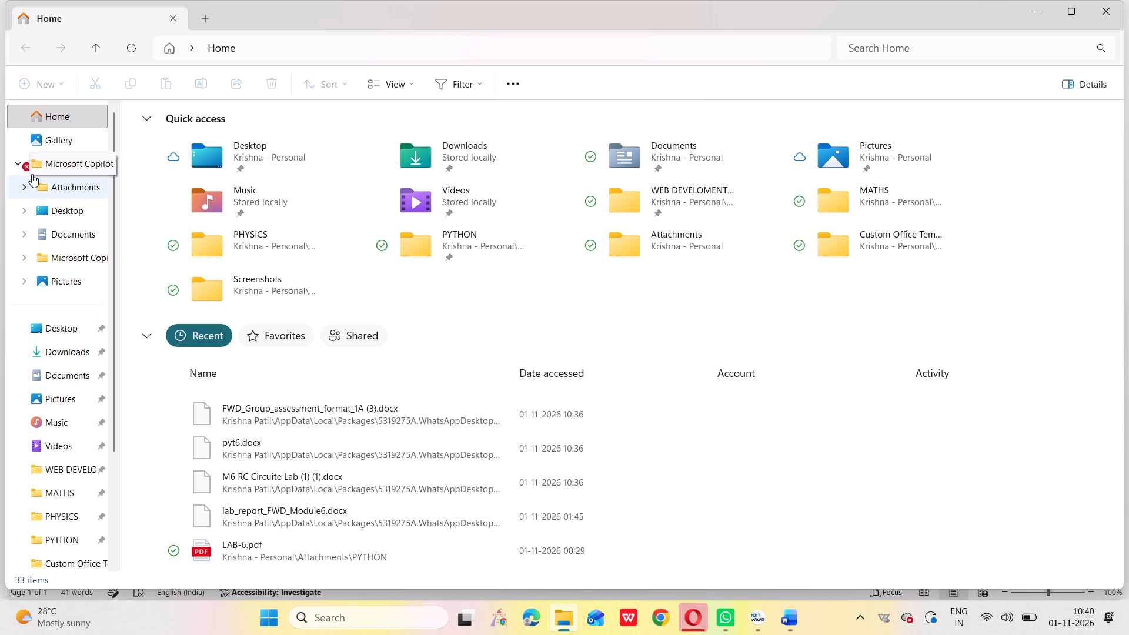
Open FWD_Group_assessment_format_1A (1).docx from the Documents folder in WPS Office and dismiss the default-suite prompt.
{"action": "left_click", "coordinate": [47, 225]}
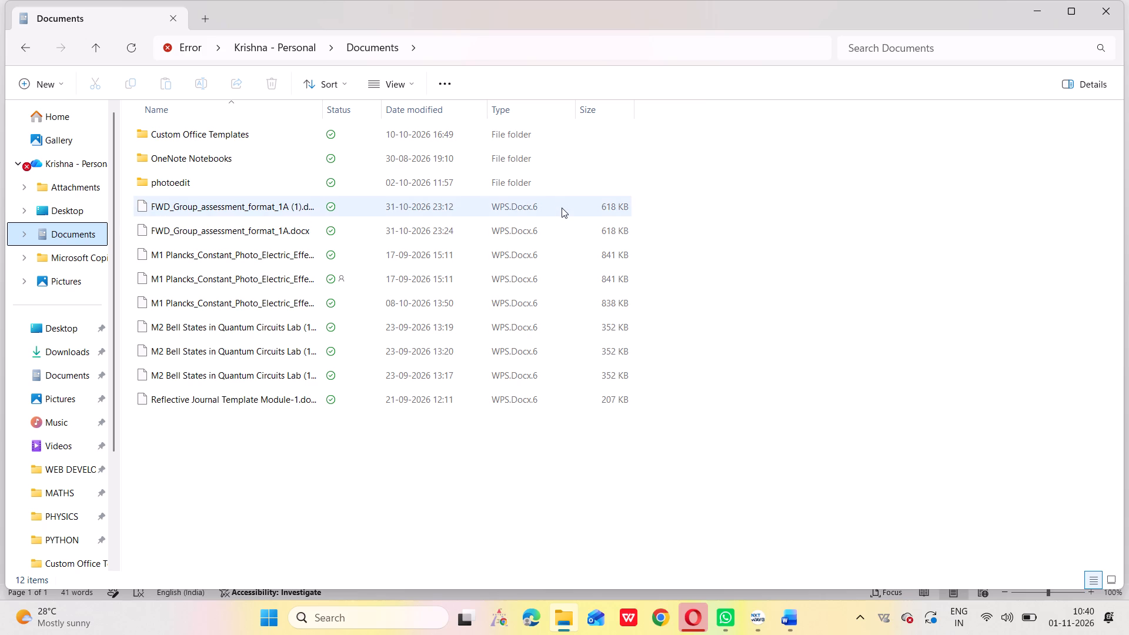
{"action": "double_click", "coordinate": [562, 208]}
{"action": "double_click", "coordinate": [562, 208]}
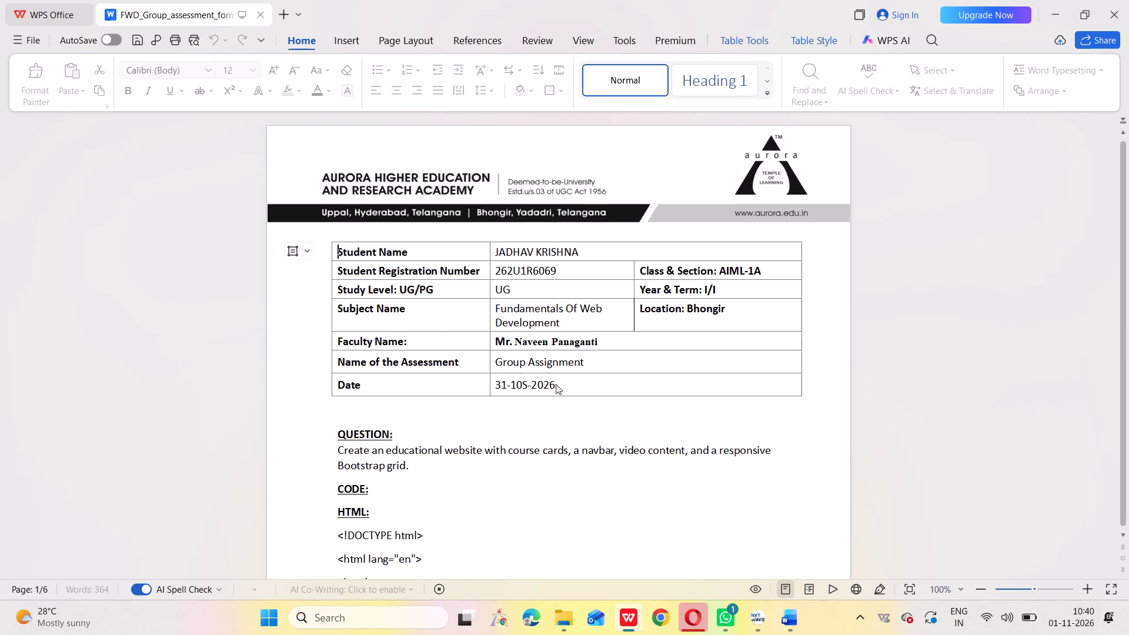
{"action": "scroll", "coordinate": [556, 384], "scroll_direction": "down", "scroll_amount": 1}
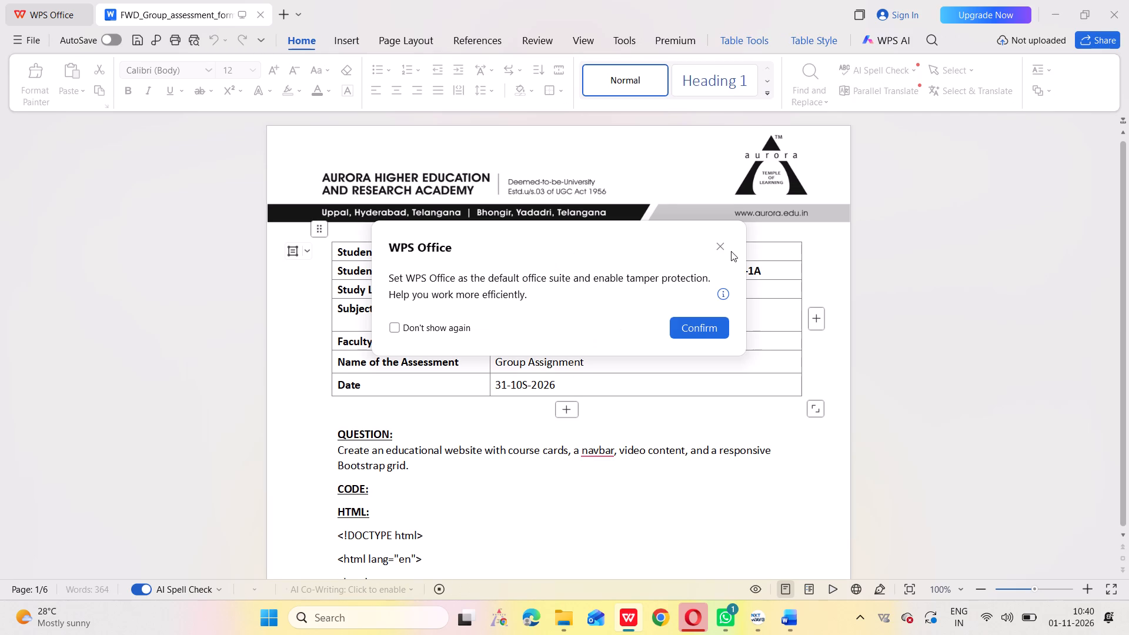
{"action": "left_click", "coordinate": [729, 250]}
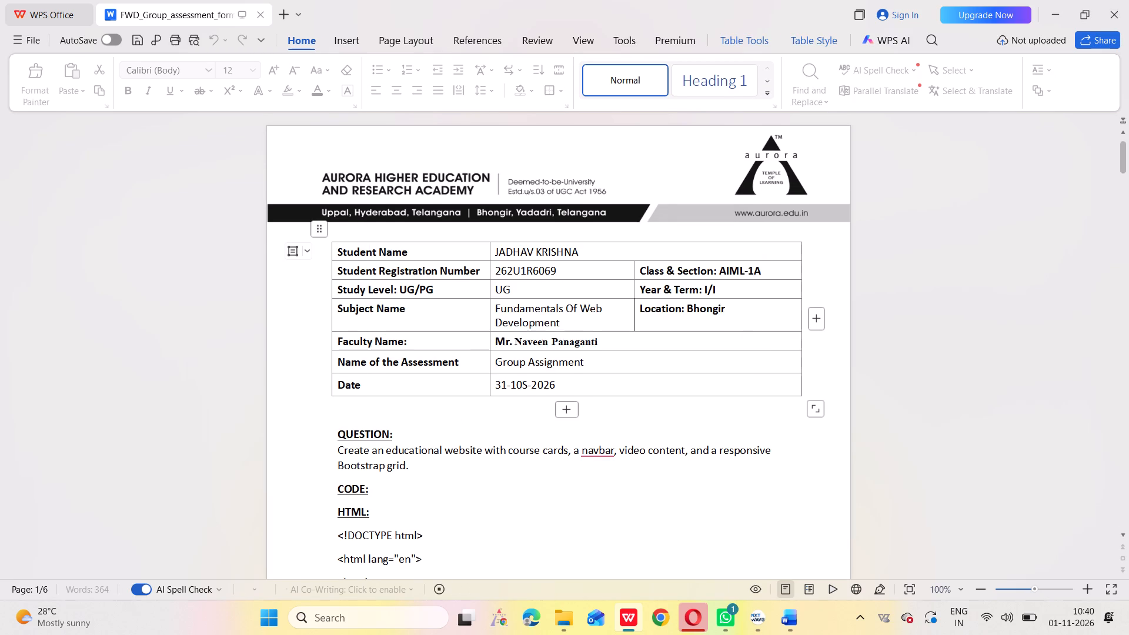
Copy the QUESTION heading and its text from the WPS document and paste them below the cover table in the Word document.
{"action": "scroll", "coordinate": [336, 453], "scroll_direction": "down", "scroll_amount": 1}
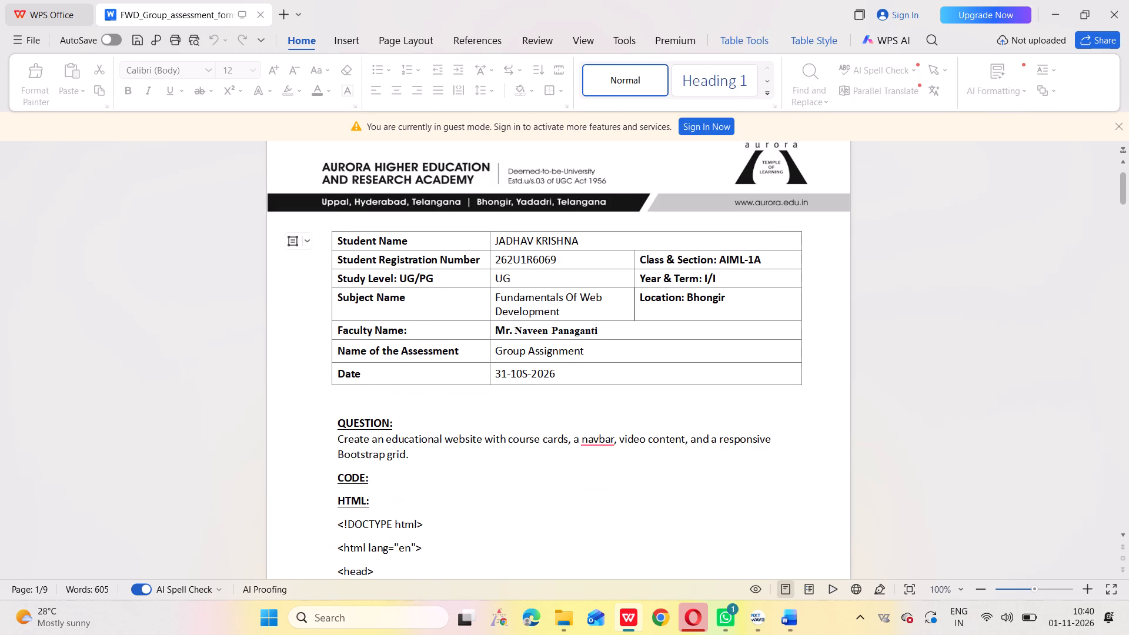
{"action": "left_click_drag", "start_coordinate": [333, 429], "coordinate": [422, 463]}
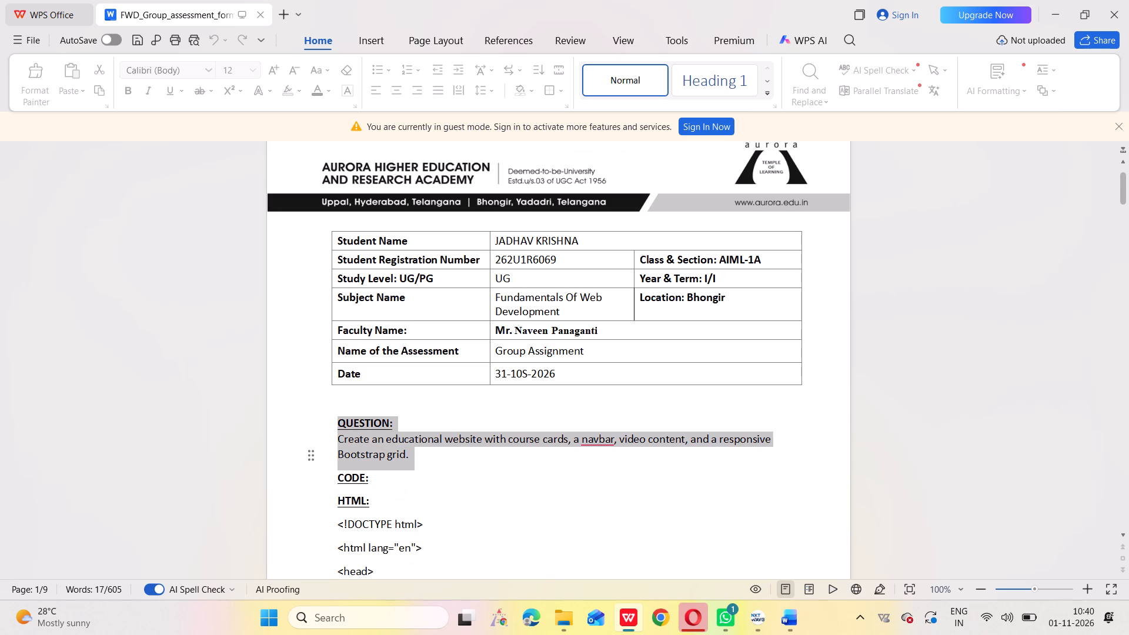
{"action": "left_click_drag", "start_coordinate": [422, 463], "coordinate": [424, 464]}
{"action": "key", "text": "ctrl+c"}
{"action": "left_click", "coordinate": [850, 149]}
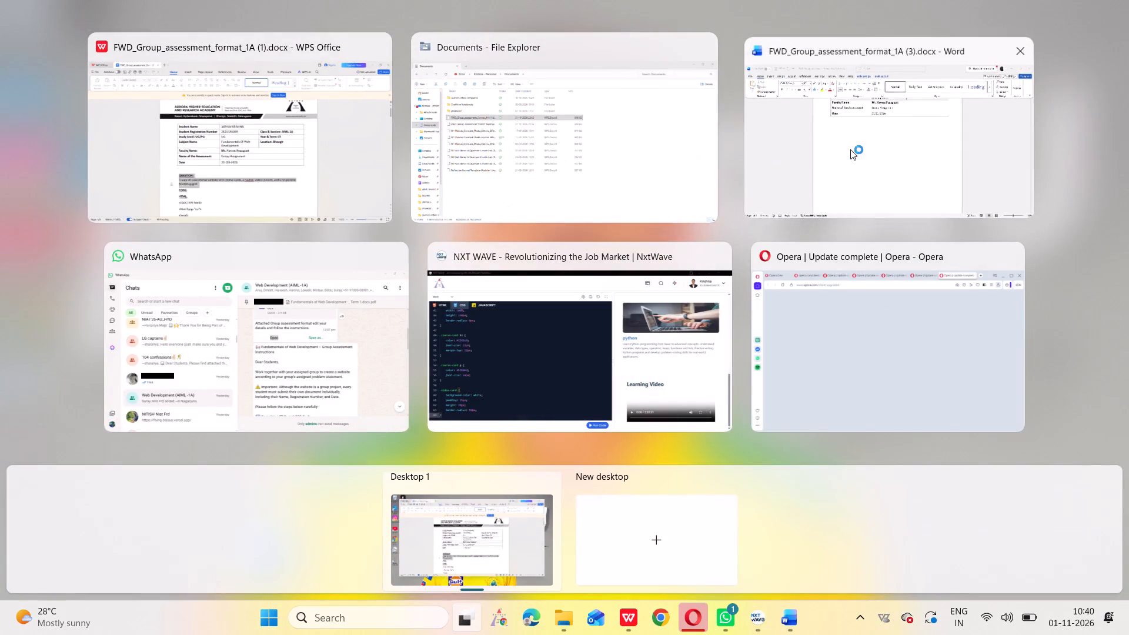
{"action": "left_click", "coordinate": [342, 229]}
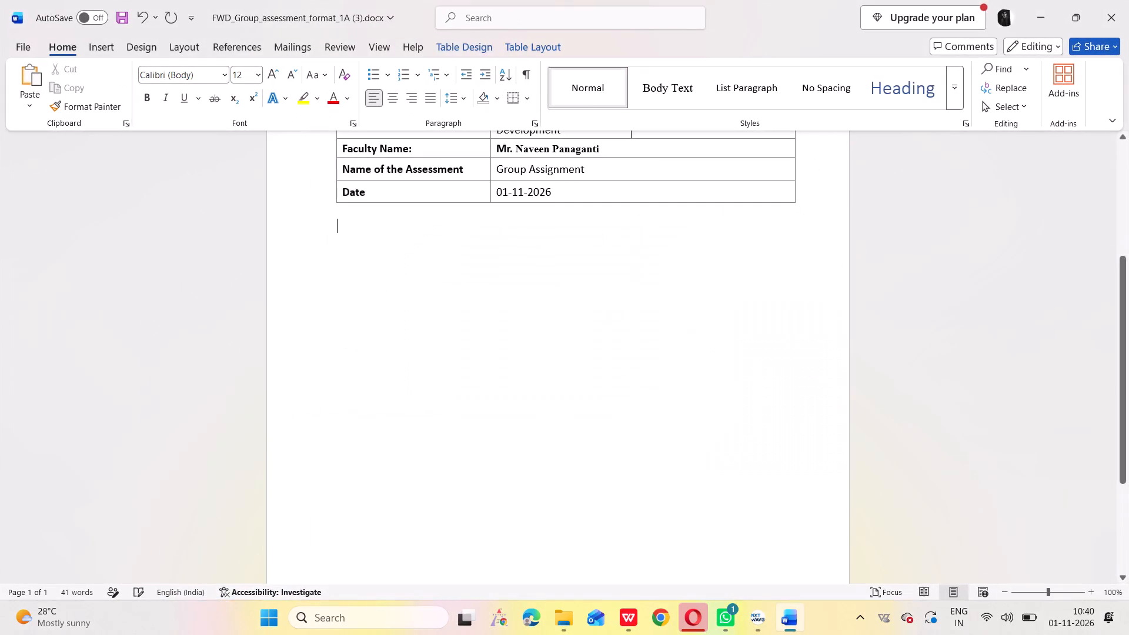
{"action": "key", "text": "ctrl+v"}
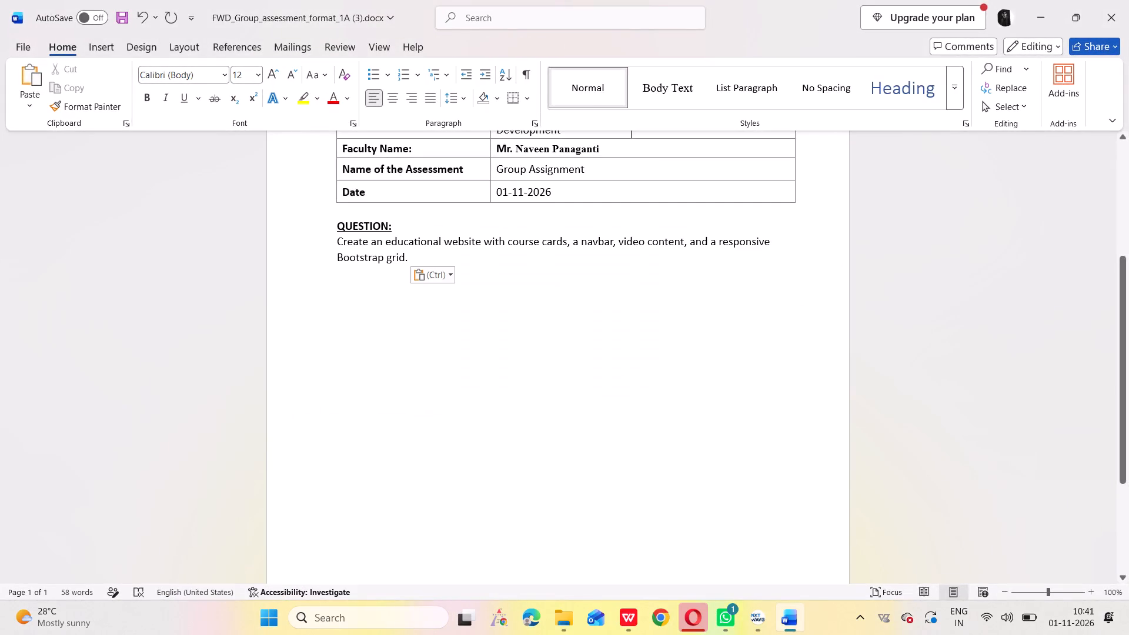
Copy the entire HTML code from the NxtWave code editor and paste it on a new line below the question in Word.
{"action": "scroll", "coordinate": [482, 351], "scroll_direction": "down", "scroll_amount": 1}
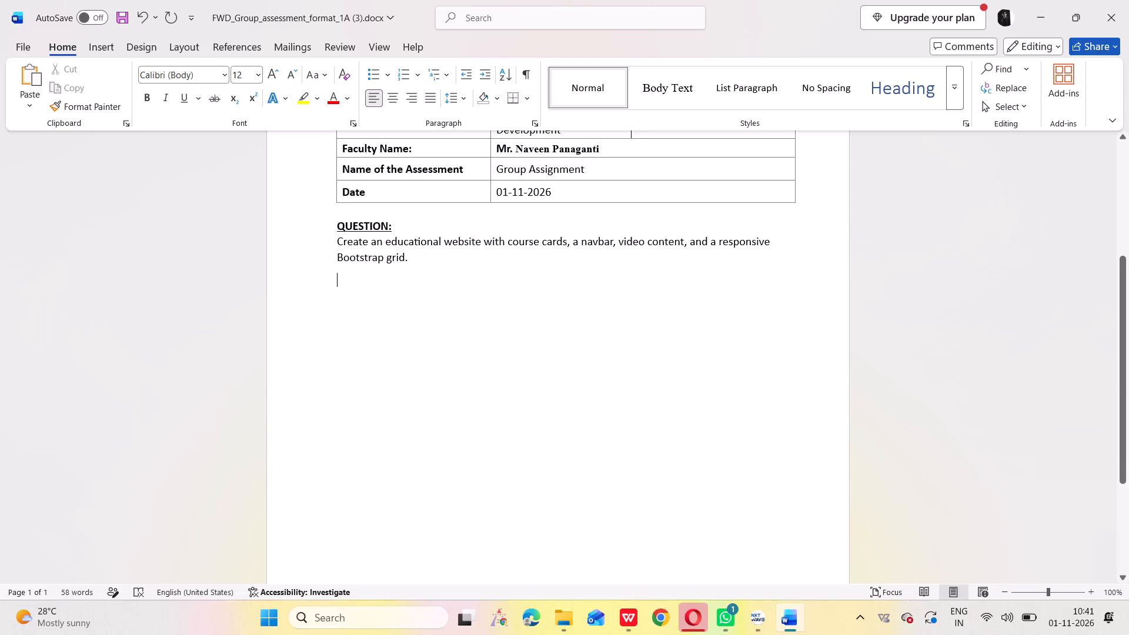
{"action": "scroll", "coordinate": [482, 351], "scroll_direction": "down", "scroll_amount": 1}
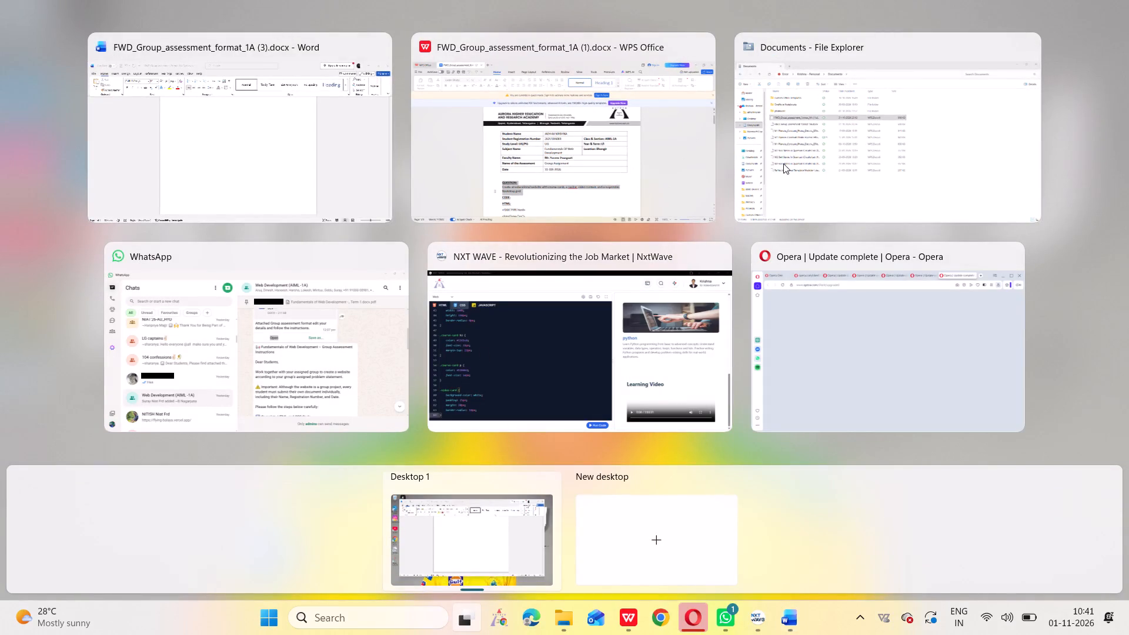
{"action": "left_click", "coordinate": [556, 332]}
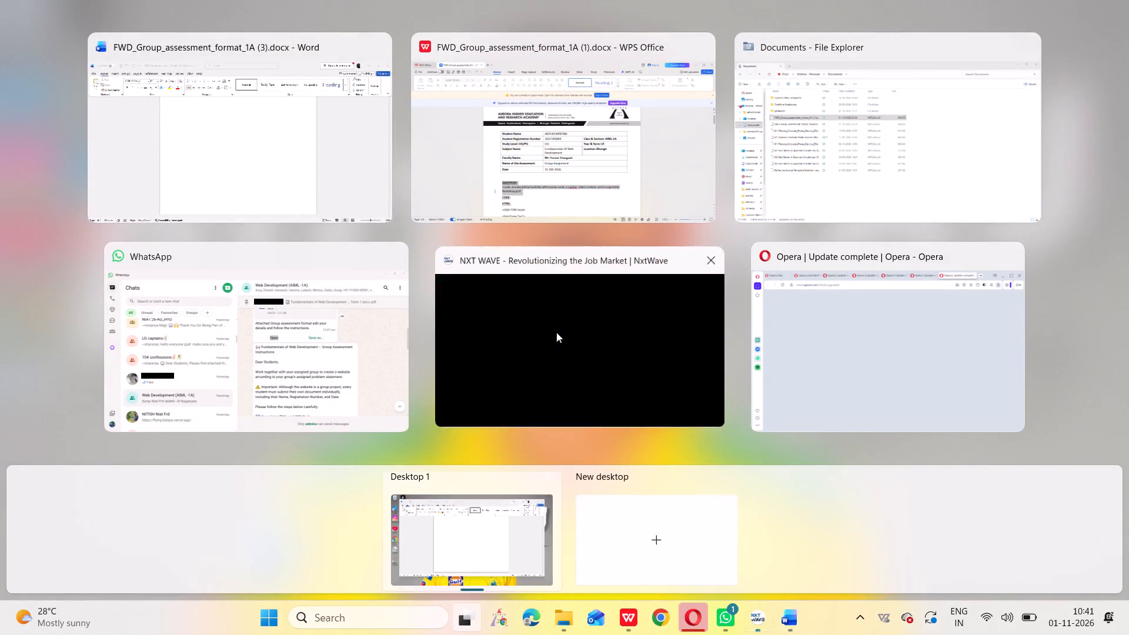
{"action": "left_click", "coordinate": [61, 129]}
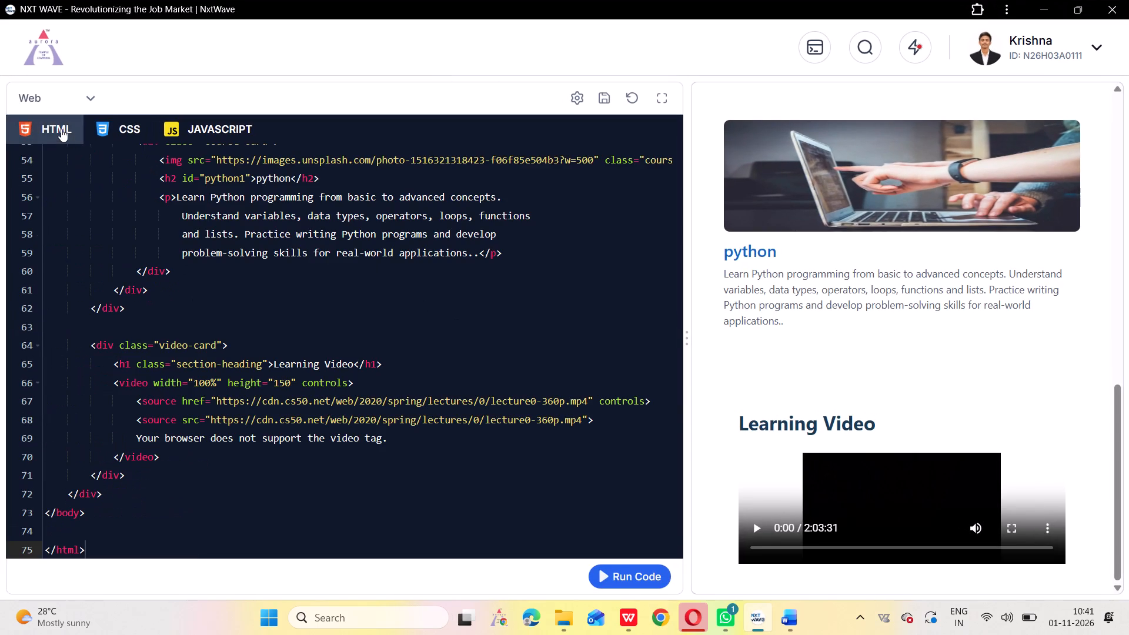
{"action": "scroll", "coordinate": [135, 212], "scroll_direction": "up", "scroll_amount": 12}
{"action": "scroll", "coordinate": [135, 212], "scroll_direction": "up", "scroll_amount": 16}
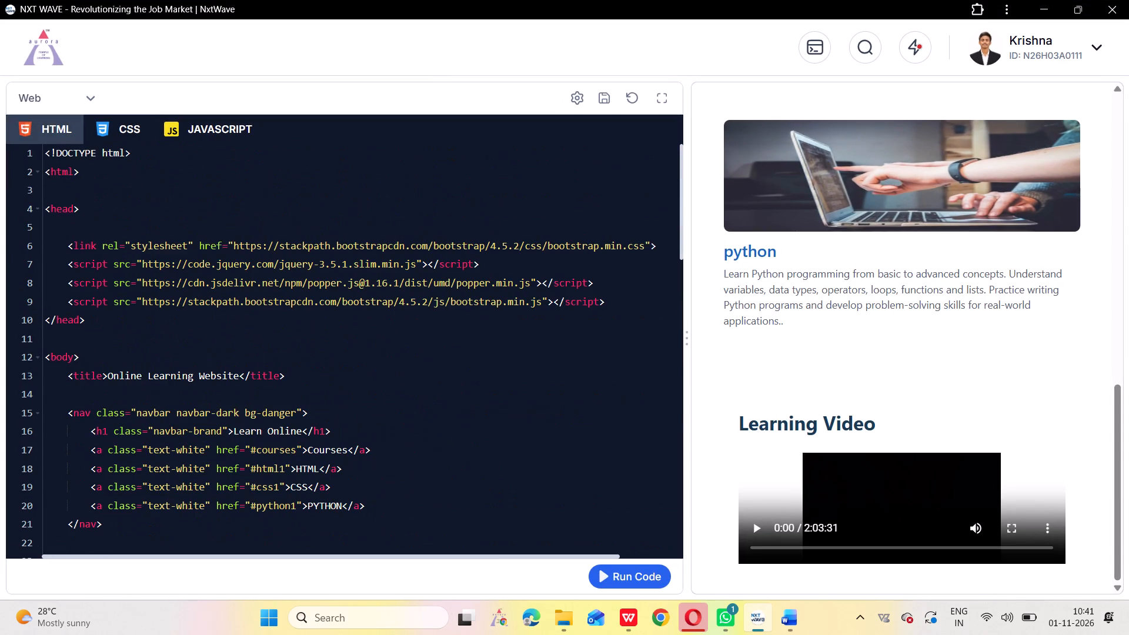
{"action": "left_click_drag", "start_coordinate": [44, 151], "coordinate": [844, 634]}
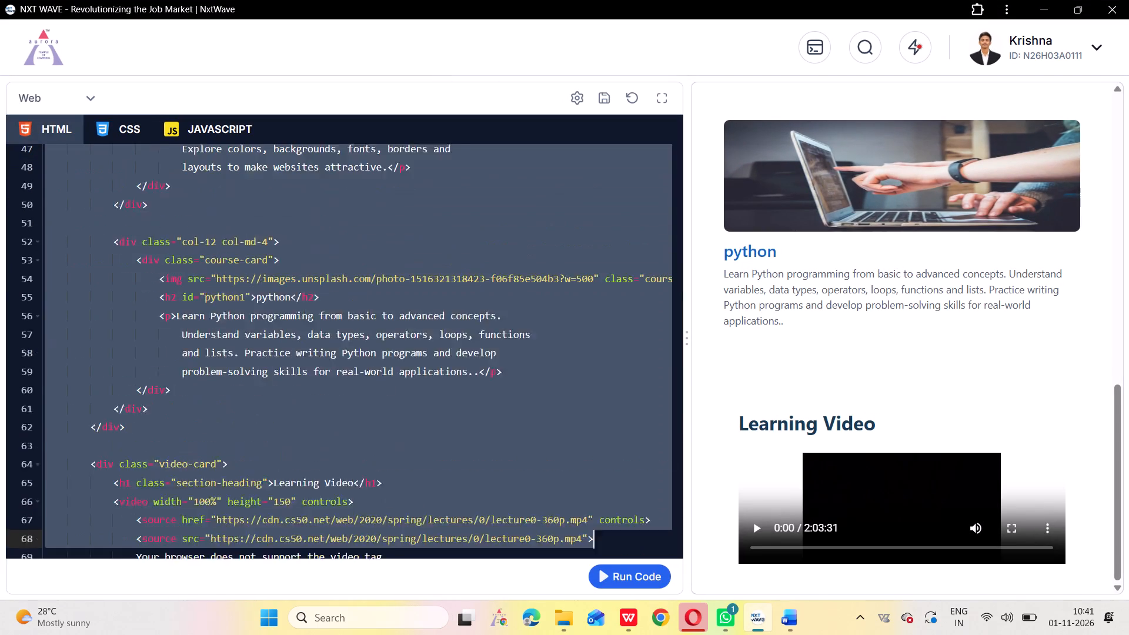
{"action": "left_click_drag", "start_coordinate": [844, 634], "coordinate": [950, 634]}
{"action": "key", "text": "ctrl+c"}
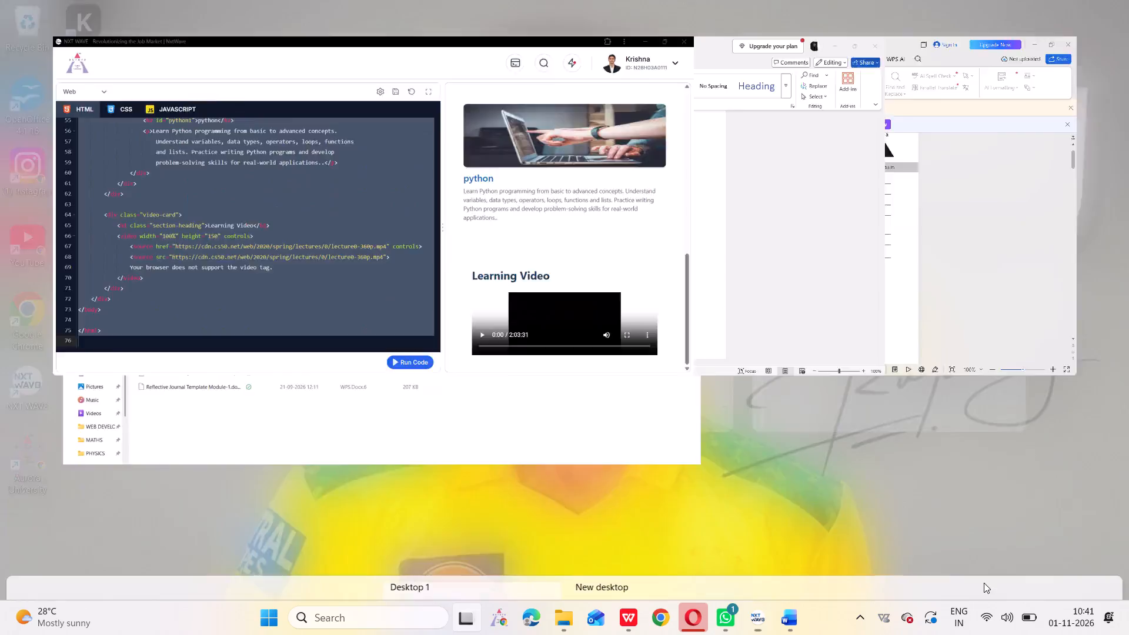
{"action": "left_click", "coordinate": [634, 178]}
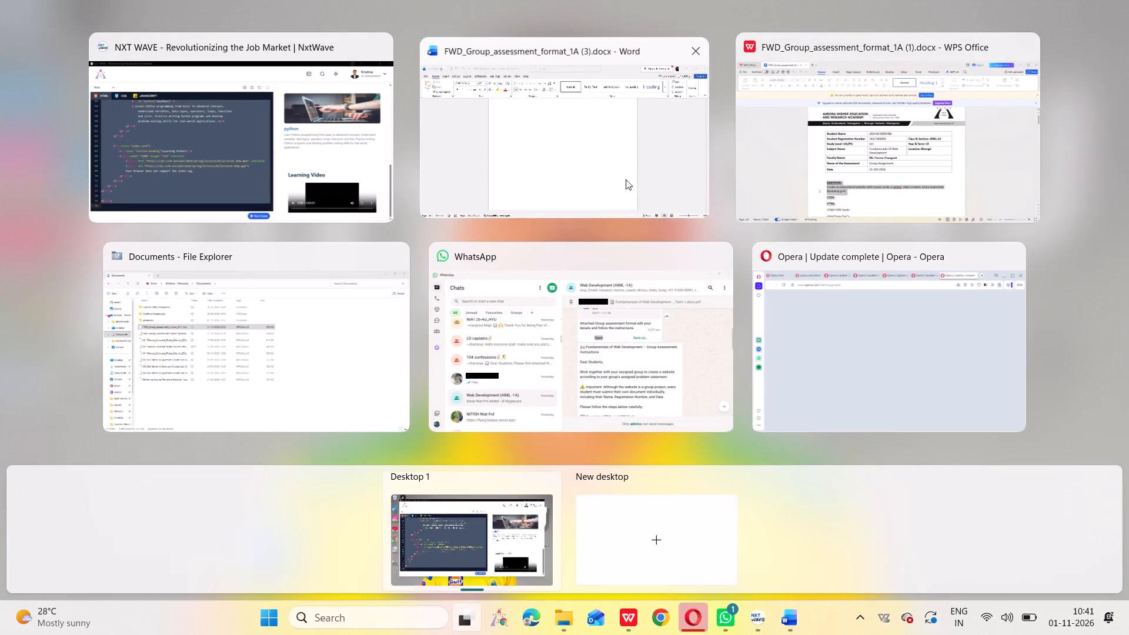
{"action": "scroll", "coordinate": [380, 276], "scroll_direction": "up", "scroll_amount": 1}
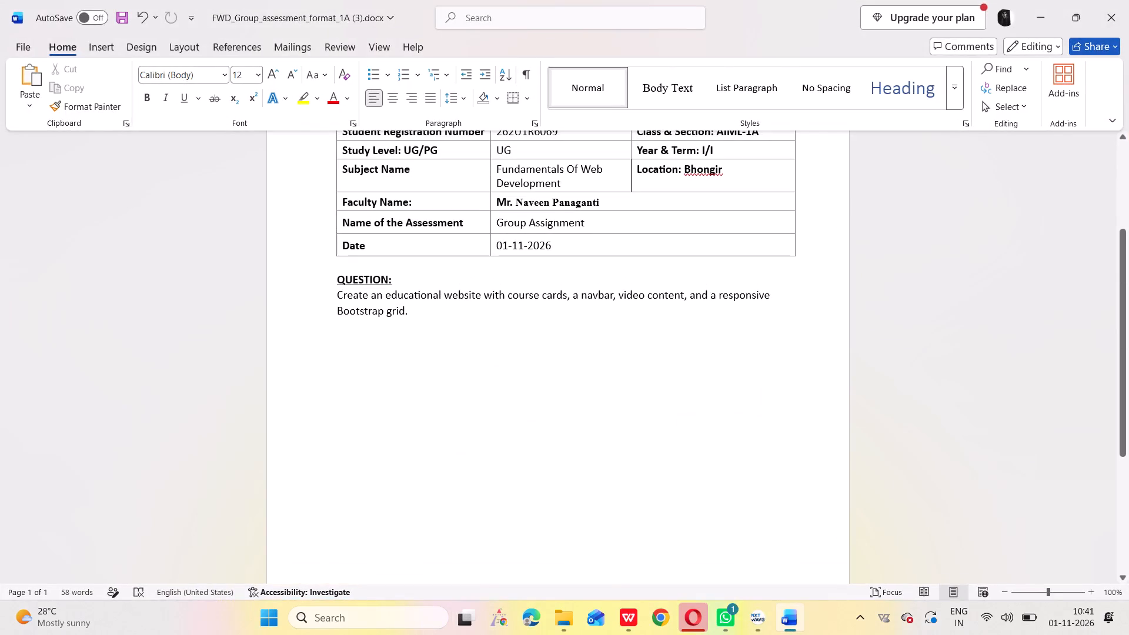
{"action": "key", "text": "Return"}
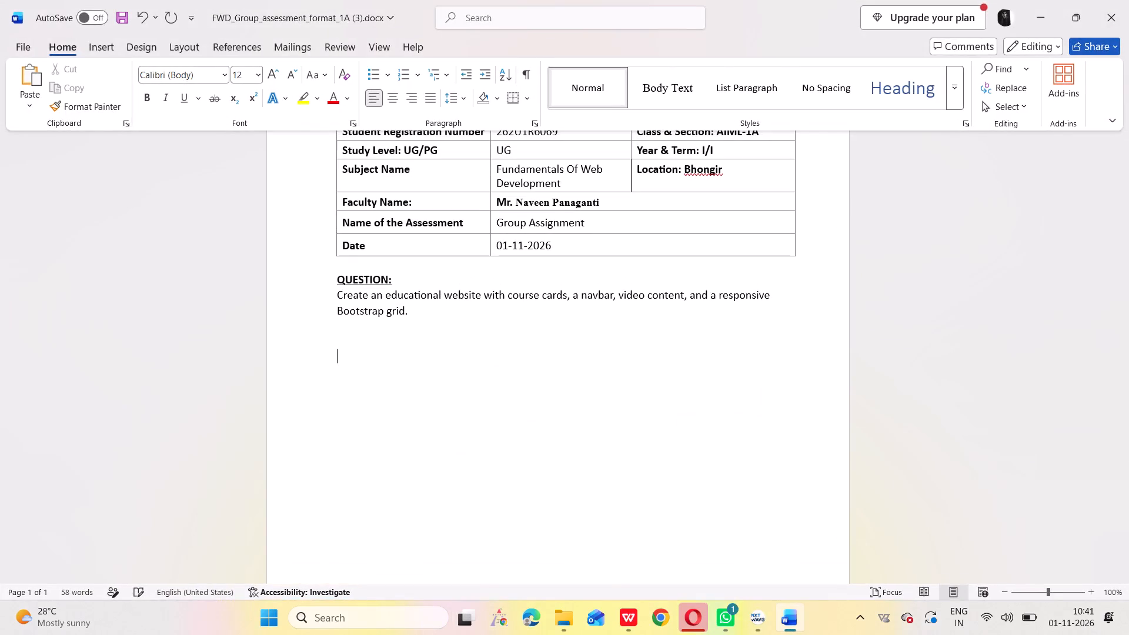
{"action": "key", "text": "ctrl+v"}
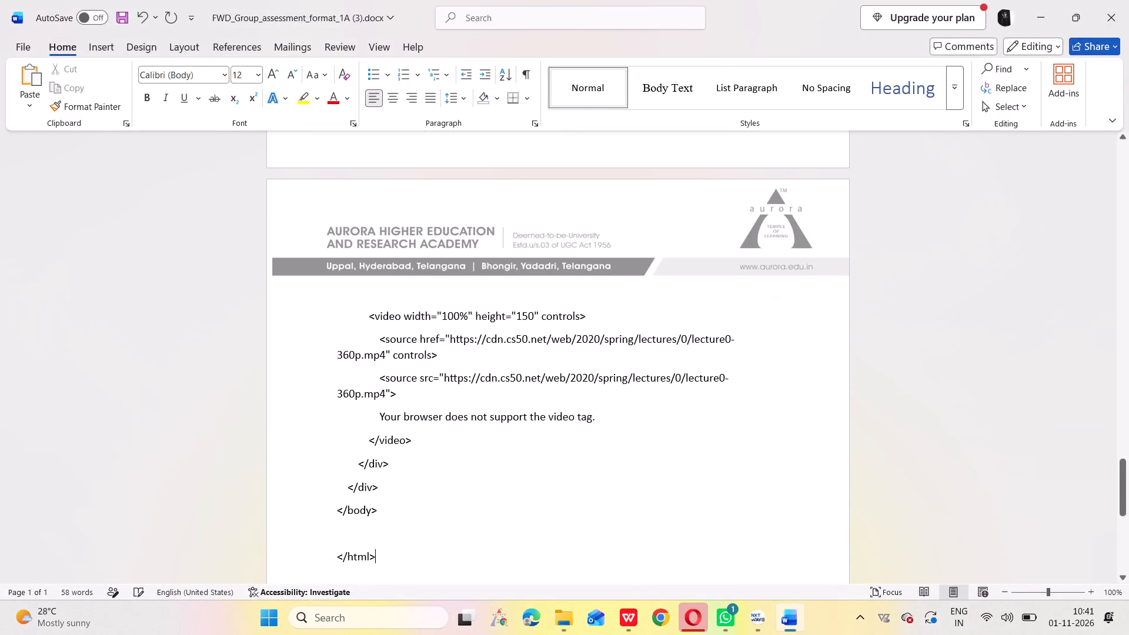
Add the heading "HTML:" at size 16 between the question and the pasted code, then return the font size to 12.
{"action": "scroll", "coordinate": [342, 356], "scroll_direction": "up", "scroll_amount": 9}
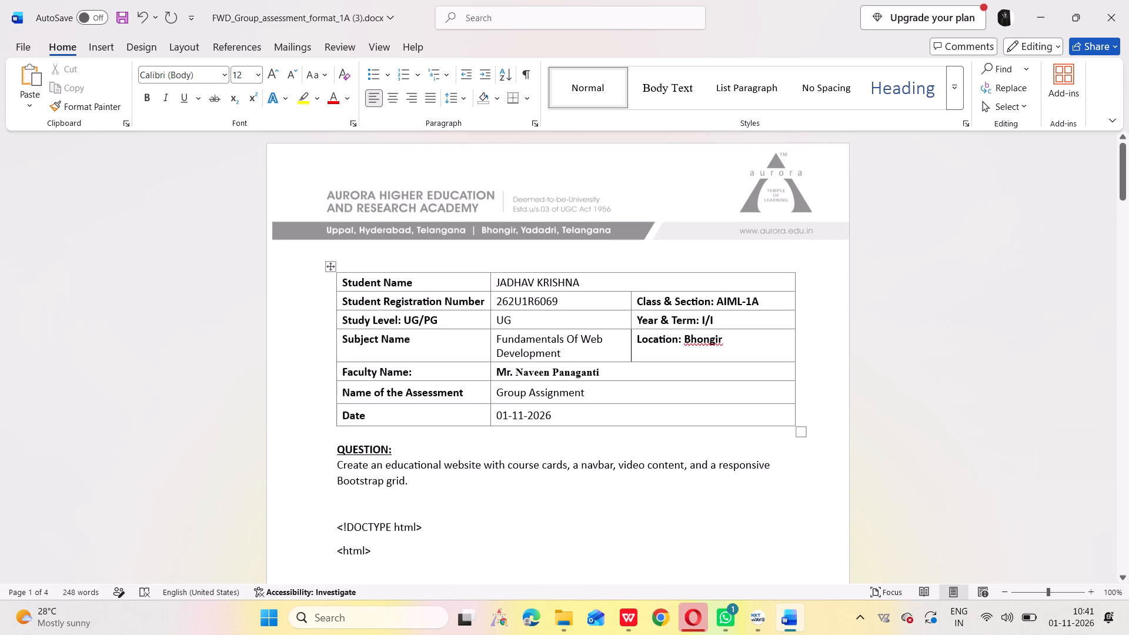
{"action": "scroll", "coordinate": [342, 356], "scroll_direction": "up", "scroll_amount": 1}
{"action": "left_click", "coordinate": [409, 479]}
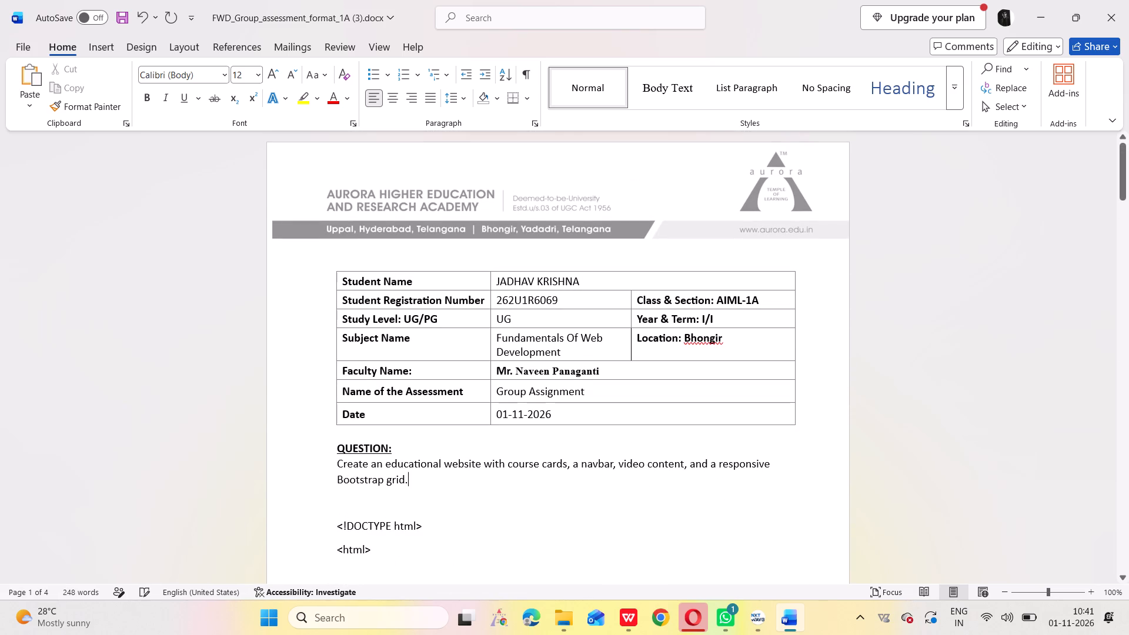
{"action": "key", "text": "Return"}
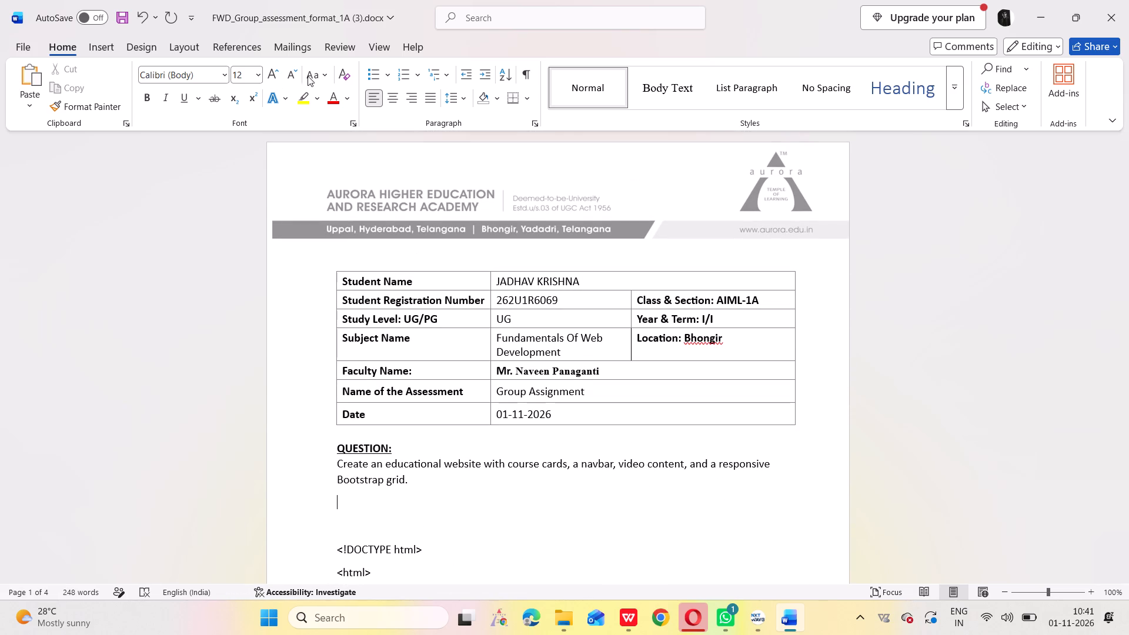
{"action": "double_click", "coordinate": [266, 74]}
{"action": "left_click", "coordinate": [336, 500]}
{"action": "type", "text": "HTML"}
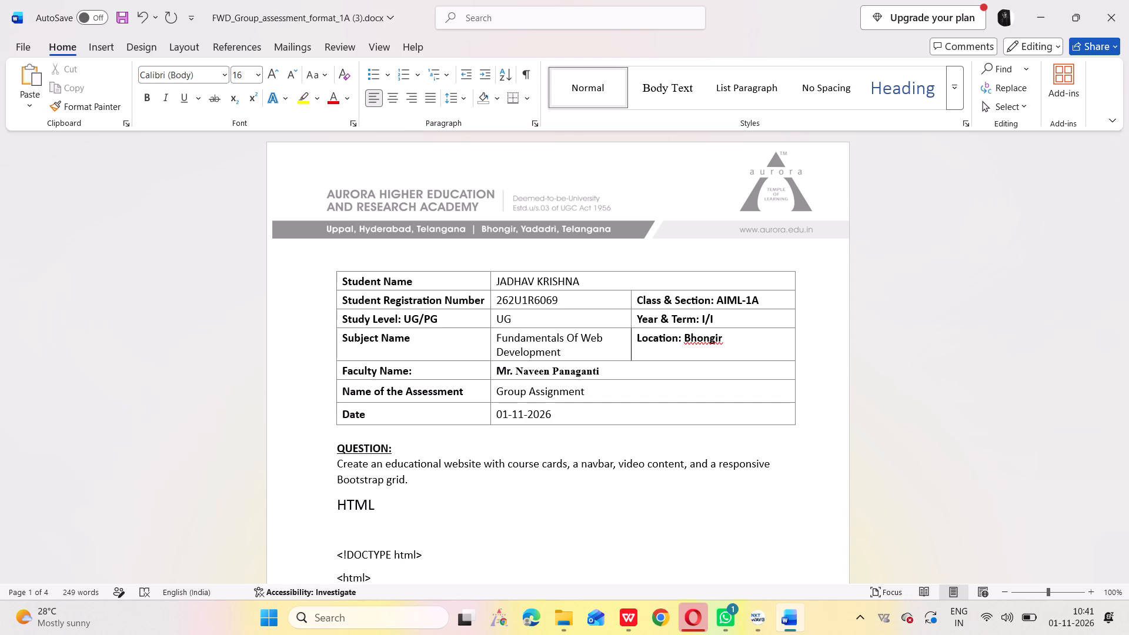
{"action": "key", "text": "shift+colon"}
{"action": "left_click", "coordinate": [296, 79]}
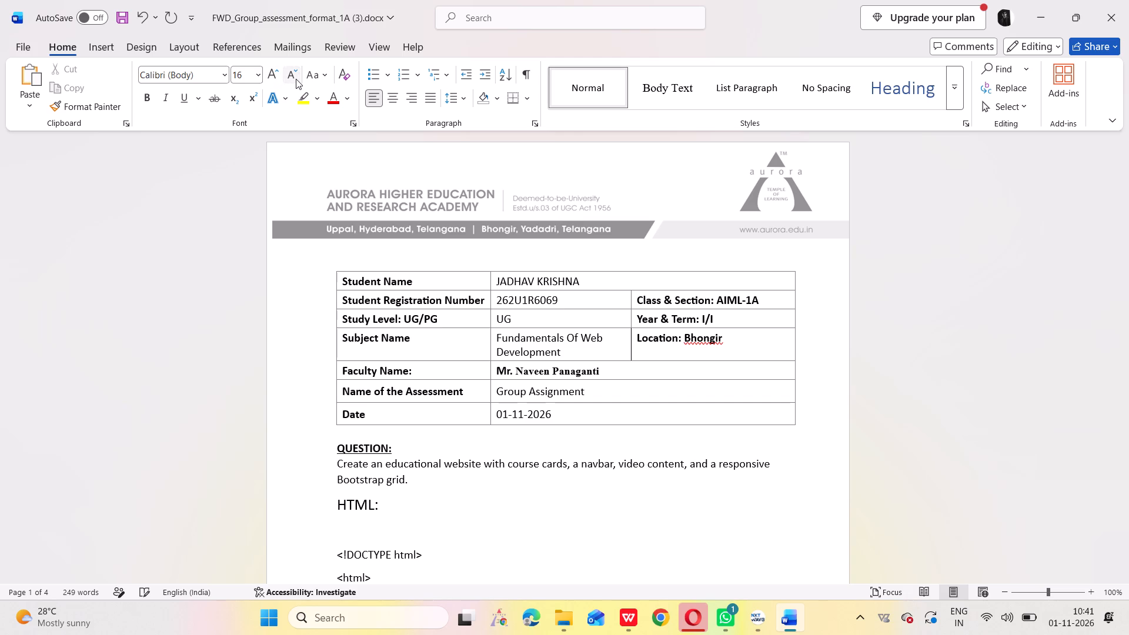
{"action": "left_click", "coordinate": [296, 79]}
Add two new lines after the closing </html> tag at the end of the Word document.
{"action": "scroll", "coordinate": [398, 296], "scroll_direction": "down", "scroll_amount": 3}
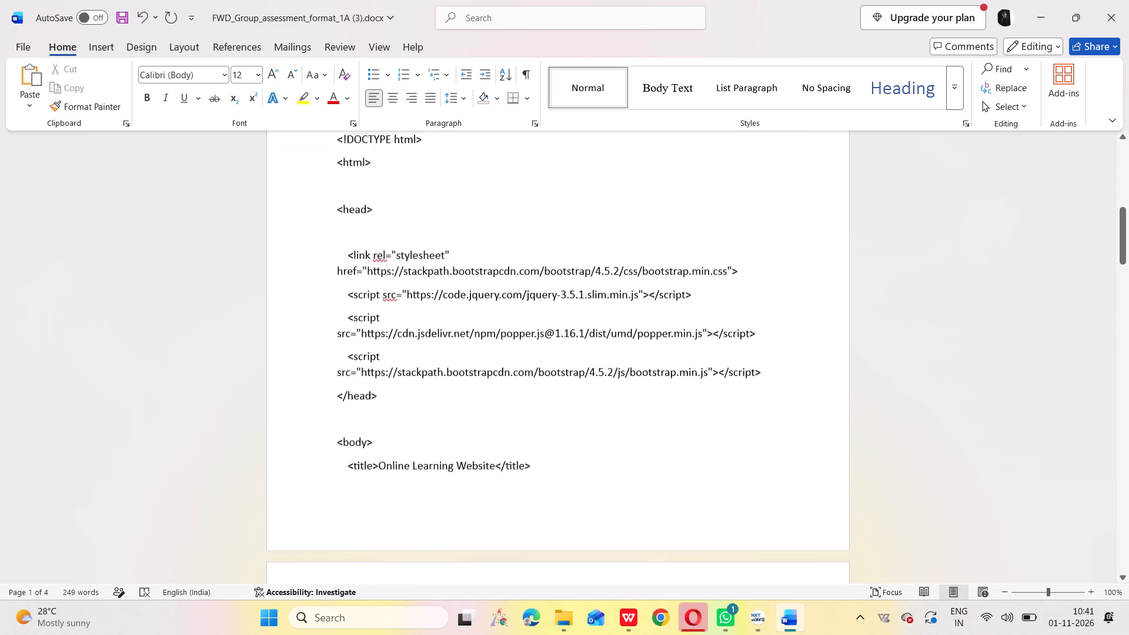
{"action": "scroll", "coordinate": [398, 296], "scroll_direction": "down", "scroll_amount": 9}
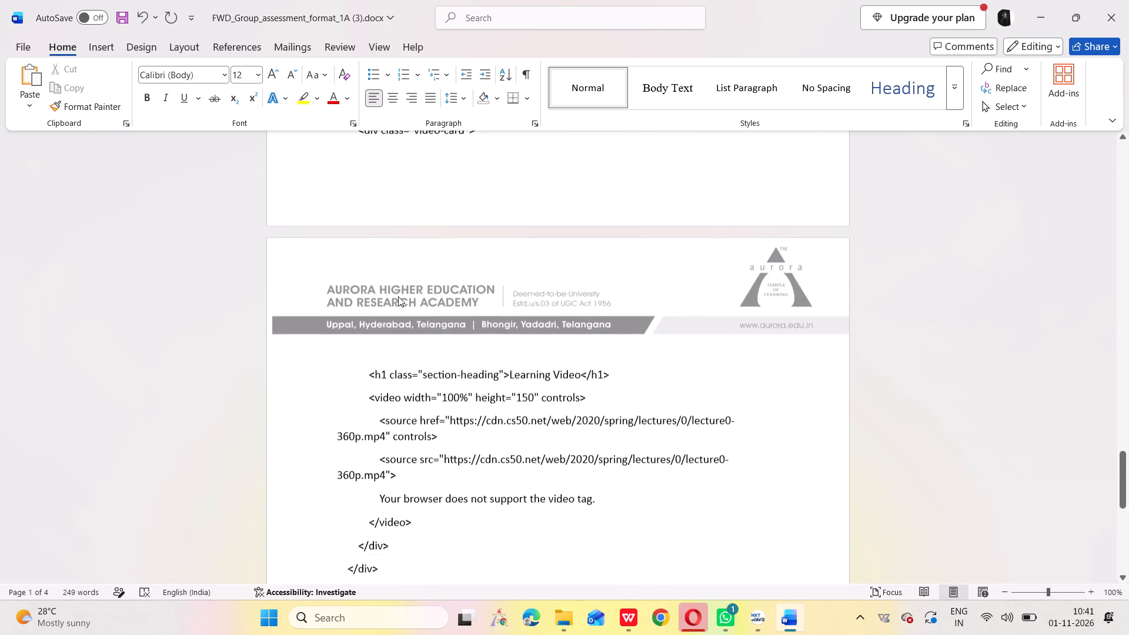
{"action": "scroll", "coordinate": [398, 296], "scroll_direction": "down", "scroll_amount": 2}
{"action": "left_click", "coordinate": [388, 149]}
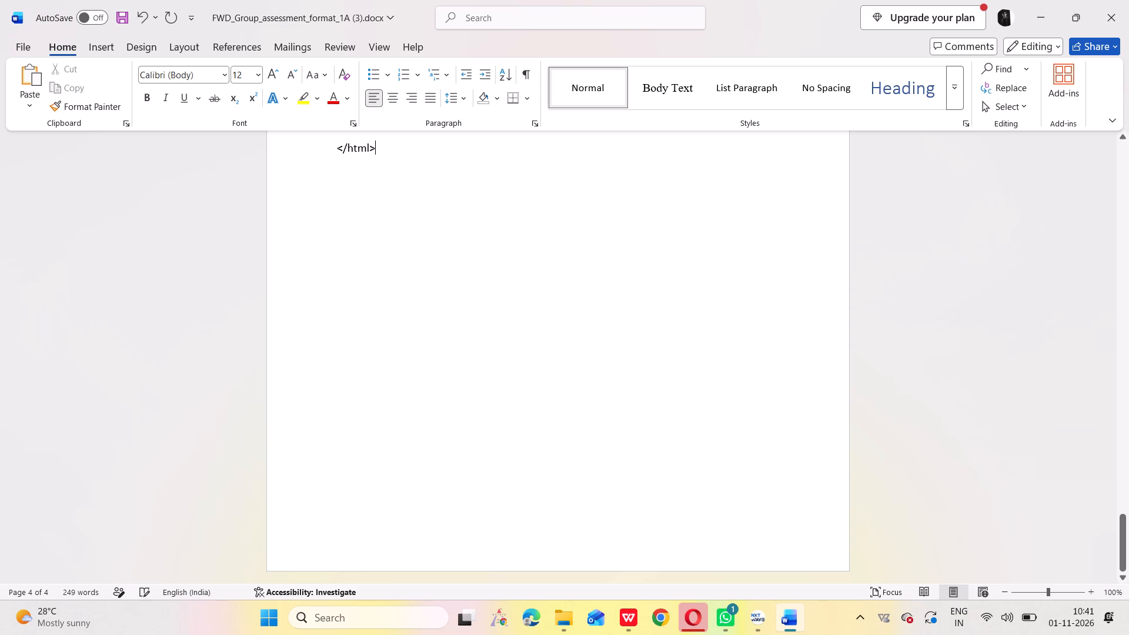
{"action": "key", "text": "Return"}
{"action": "key", "text": "Return"}
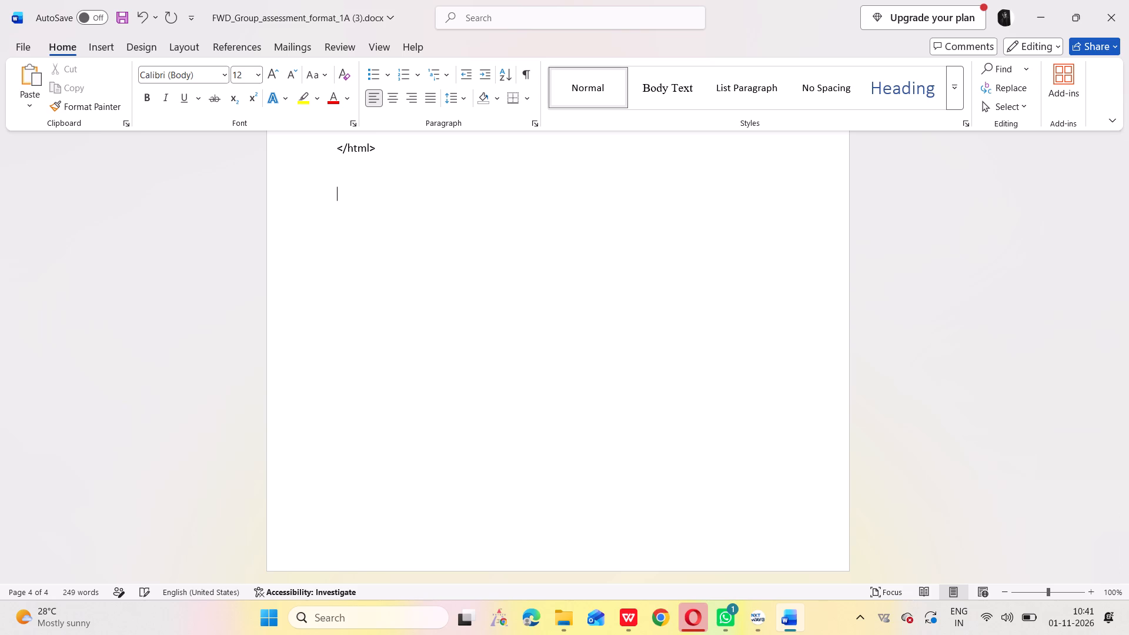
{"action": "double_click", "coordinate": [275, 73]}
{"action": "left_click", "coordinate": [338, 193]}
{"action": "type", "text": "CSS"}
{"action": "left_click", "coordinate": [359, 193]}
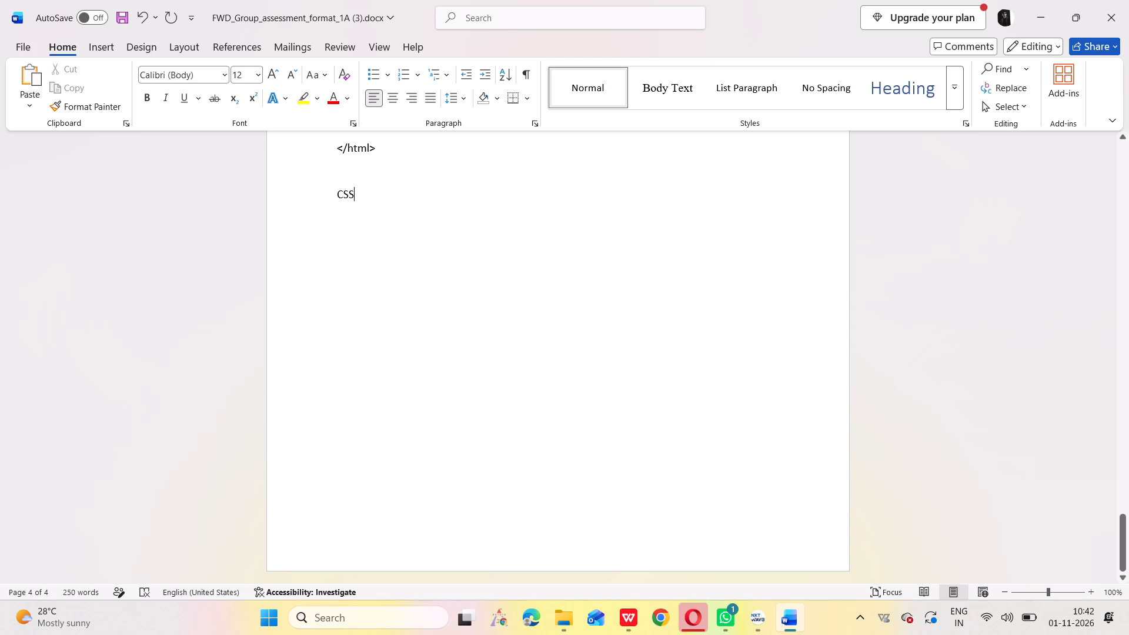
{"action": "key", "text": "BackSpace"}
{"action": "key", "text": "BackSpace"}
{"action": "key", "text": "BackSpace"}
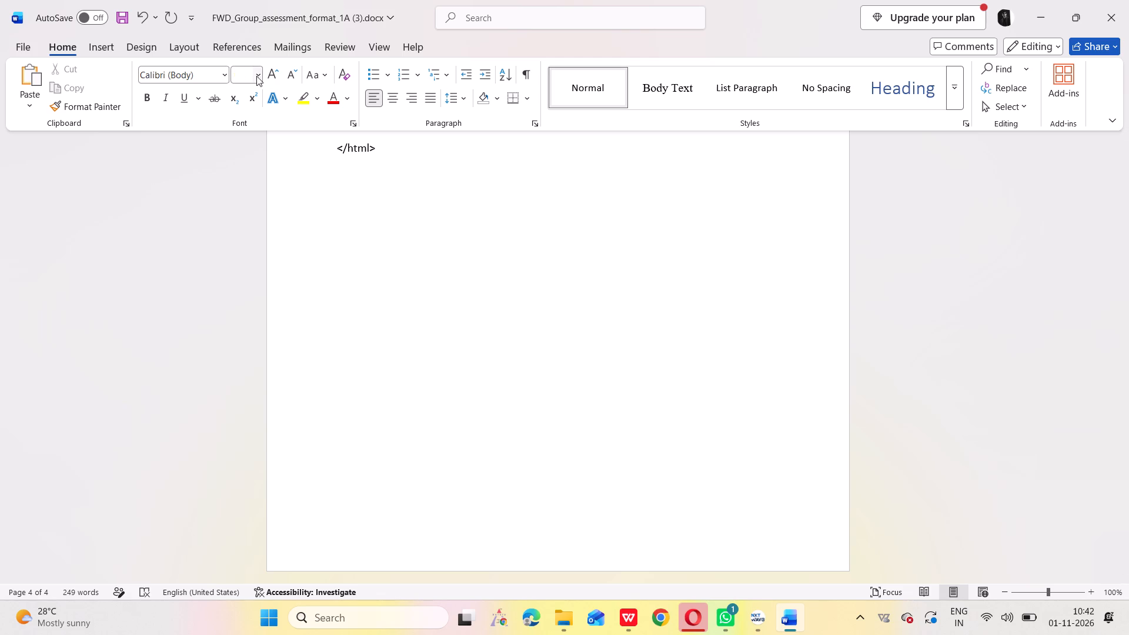
Add the heading "CSS:" at size 16 below the HTML code, and set the new line under it to size 12.
{"action": "double_click", "coordinate": [266, 79]}
{"action": "left_click", "coordinate": [332, 194]}
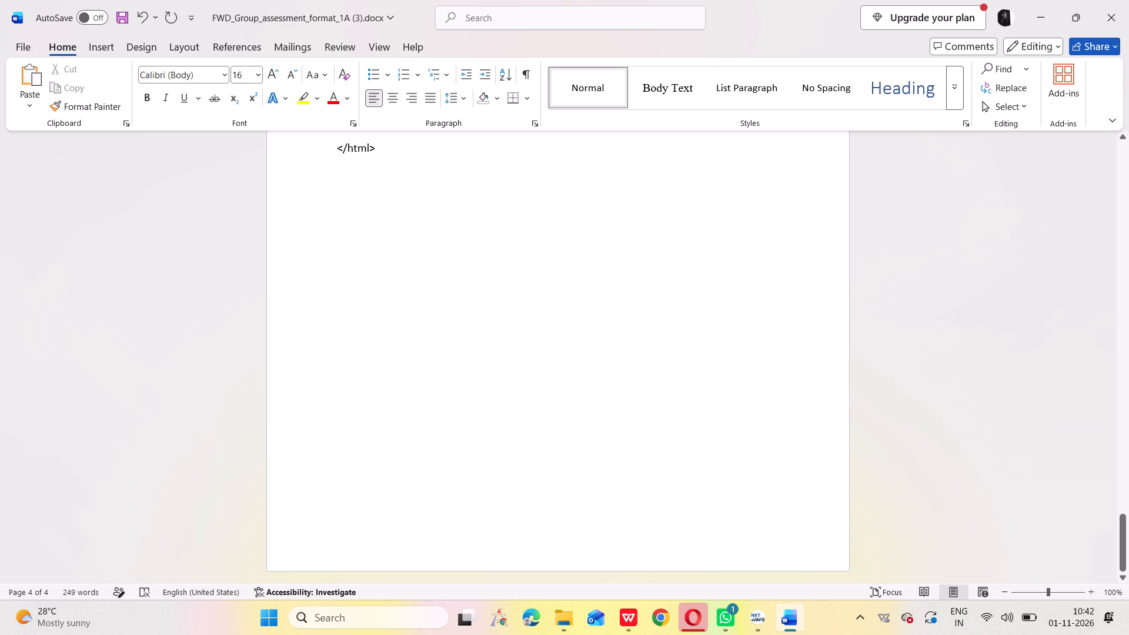
{"action": "type", "text": "CSWS"}
{"action": "key", "text": "BackSpace"}
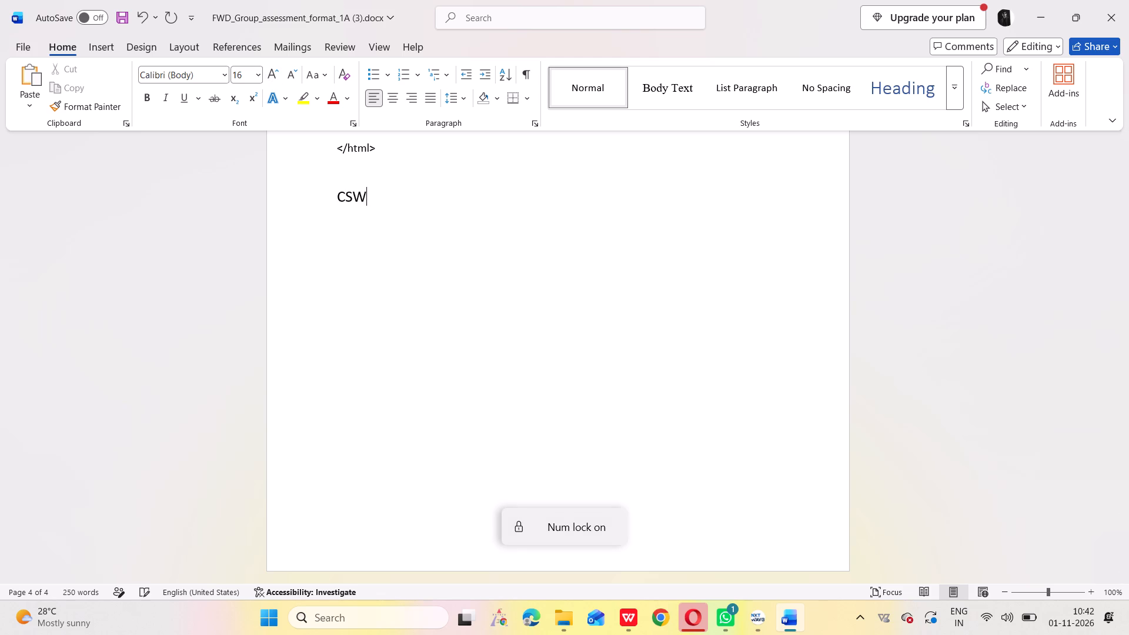
{"action": "key", "text": "BackSpace"}
{"action": "key", "text": "s"}
{"action": "key", "text": "semicolon"}
{"action": "key", "text": "BackSpace"}
{"action": "key", "text": "shift+colon"}
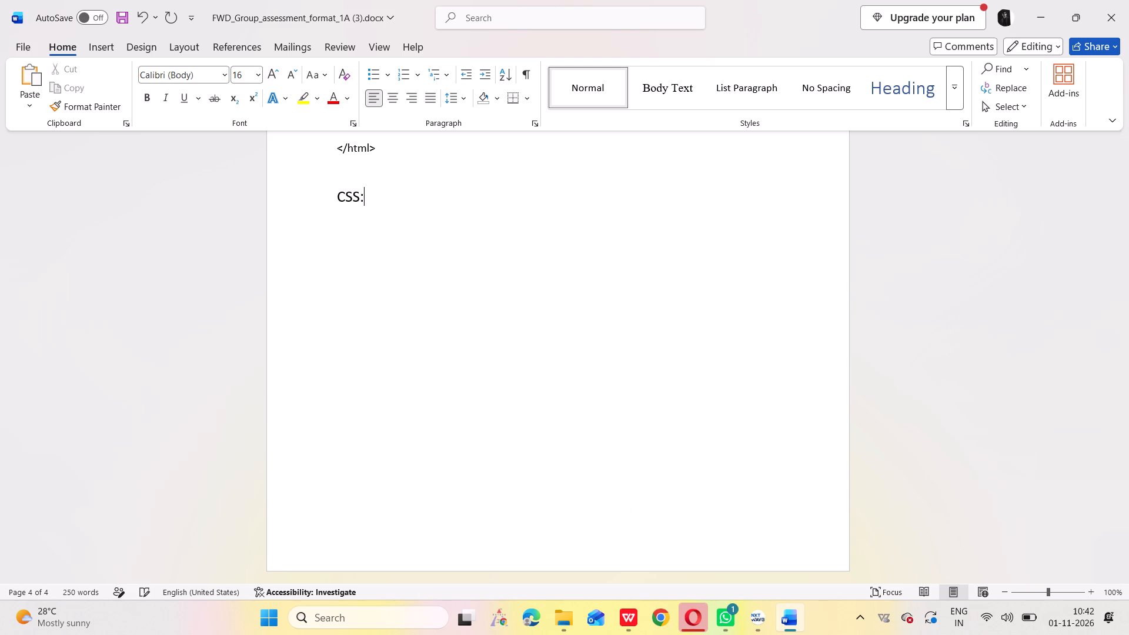
{"action": "key", "text": "Return"}
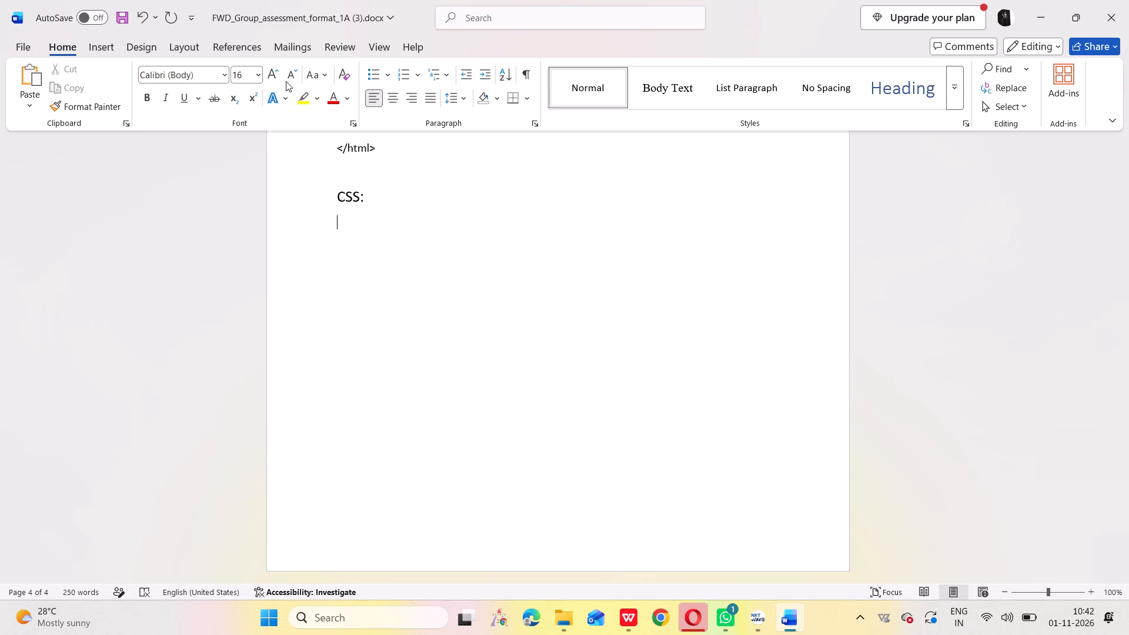
{"action": "left_click", "coordinate": [288, 78]}
{"action": "left_click", "coordinate": [288, 78]}
Copy the CSS code from the .body rule through the end in the NxtWave editor and paste it under the CSS: heading in Word.
{"action": "left_click", "coordinate": [532, 170]}
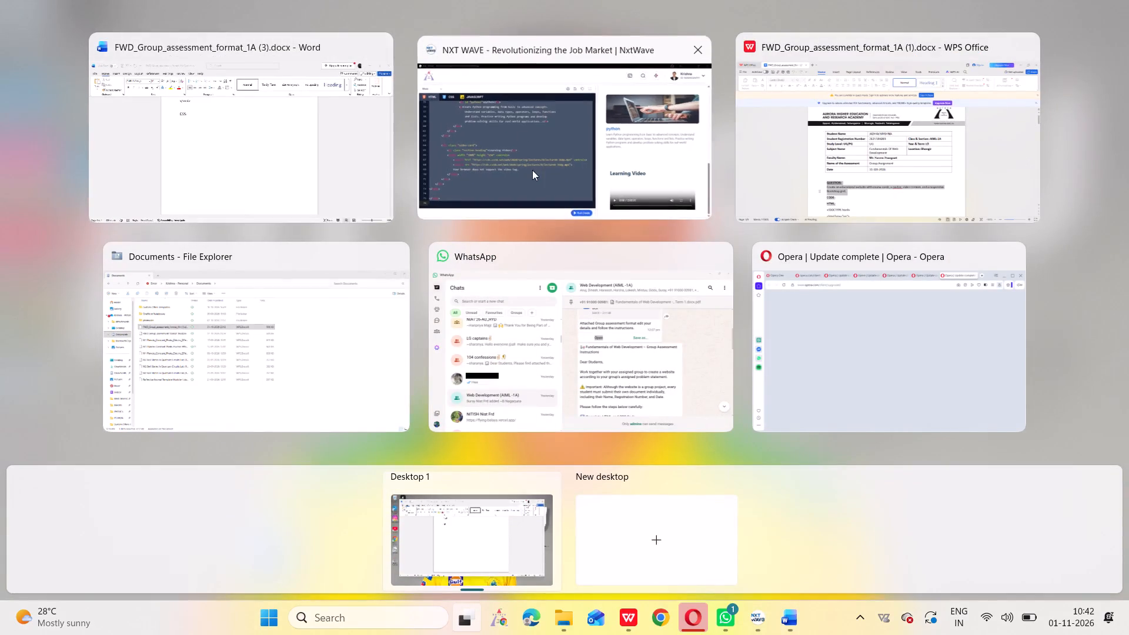
{"action": "left_click", "coordinate": [143, 130]}
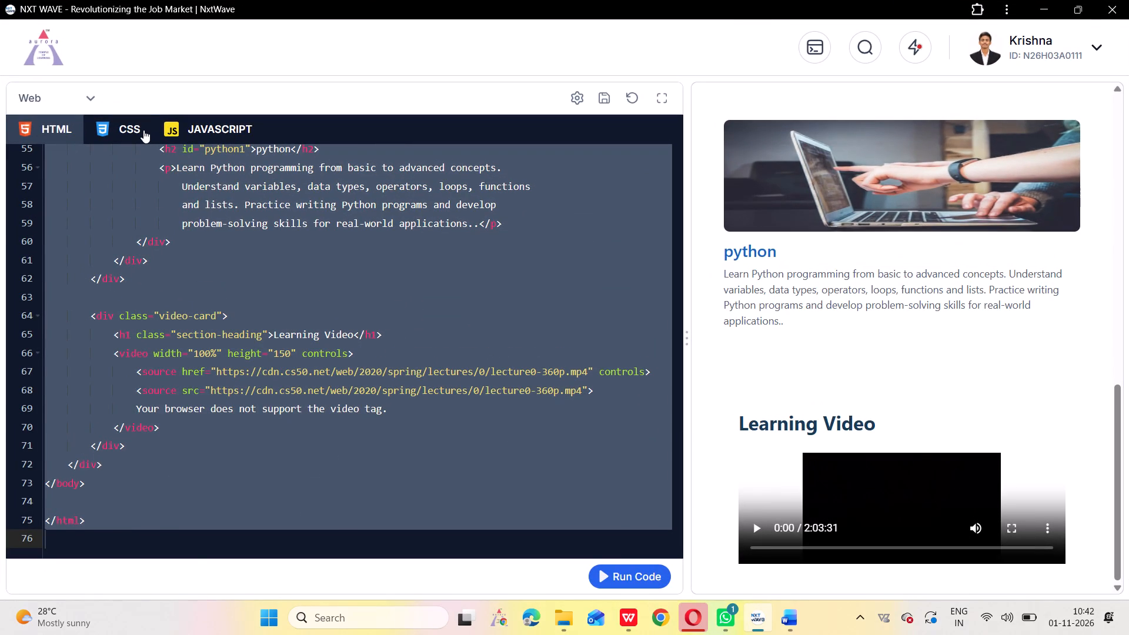
{"action": "scroll", "coordinate": [39, 158], "scroll_direction": "up", "scroll_amount": 14}
{"action": "scroll", "coordinate": [39, 158], "scroll_direction": "up", "scroll_amount": 17}
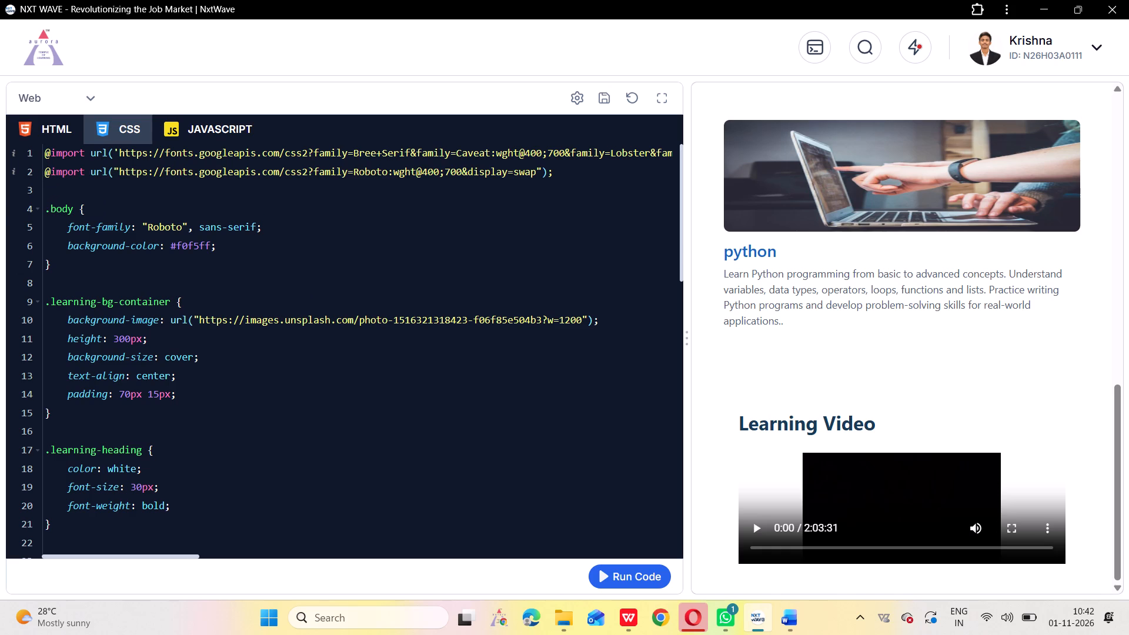
{"action": "left_click_drag", "start_coordinate": [46, 208], "coordinate": [71, 634]}
{"action": "key", "text": "ctrl+c"}
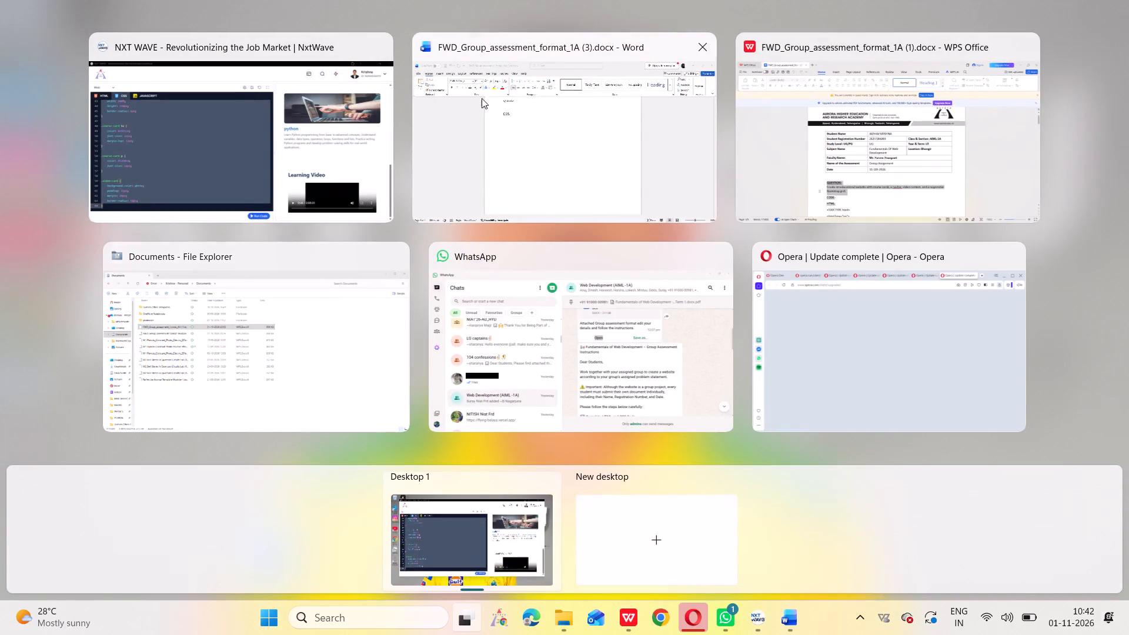
{"action": "left_click", "coordinate": [483, 110]}
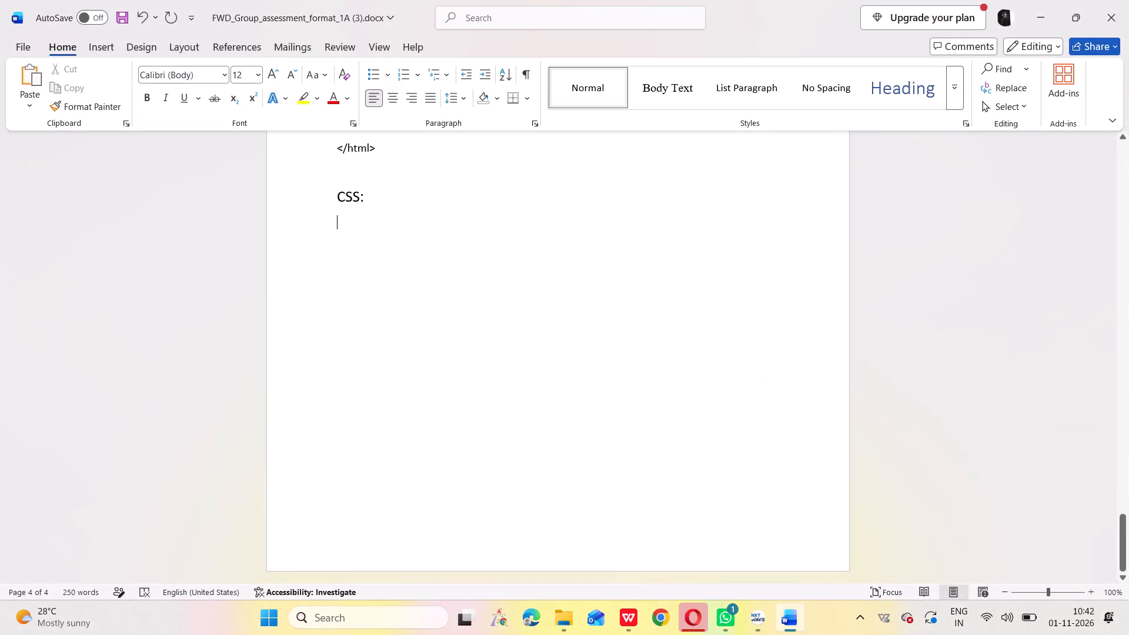
{"action": "left_click", "coordinate": [339, 226]}
{"action": "key", "text": "ctrl+v"}
Check the pasted code and add an empty line after the .video-card rule's closing brace at the document's end.
{"action": "scroll", "coordinate": [339, 226], "scroll_direction": "down", "scroll_amount": 5}
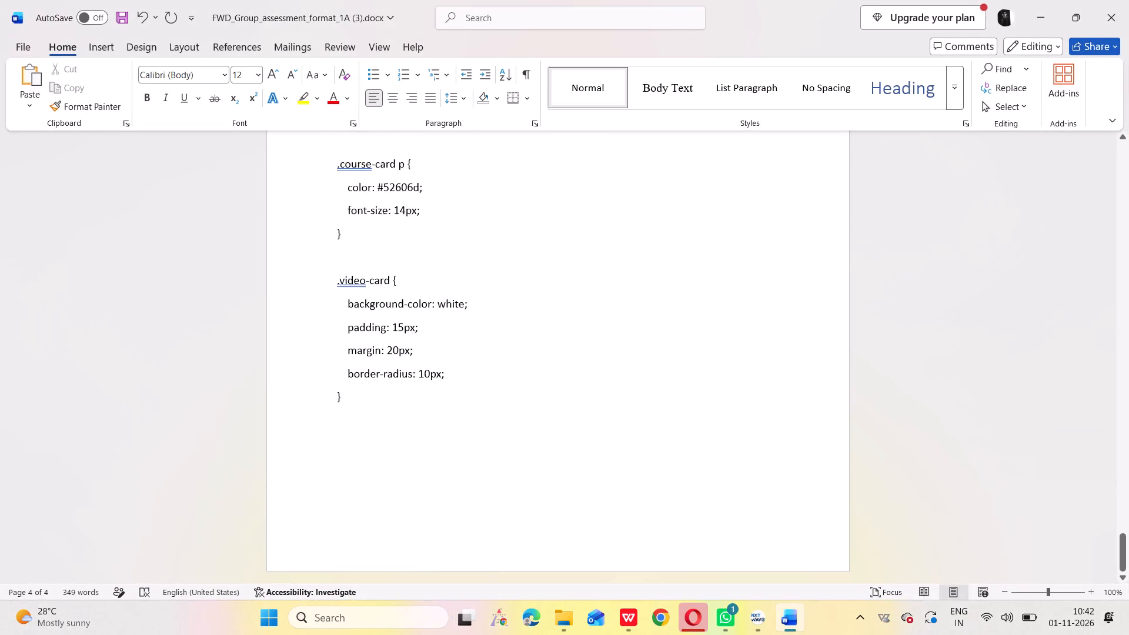
{"action": "scroll", "coordinate": [339, 226], "scroll_direction": "down", "scroll_amount": 2}
{"action": "scroll", "coordinate": [339, 226], "scroll_direction": "up", "scroll_amount": 14}
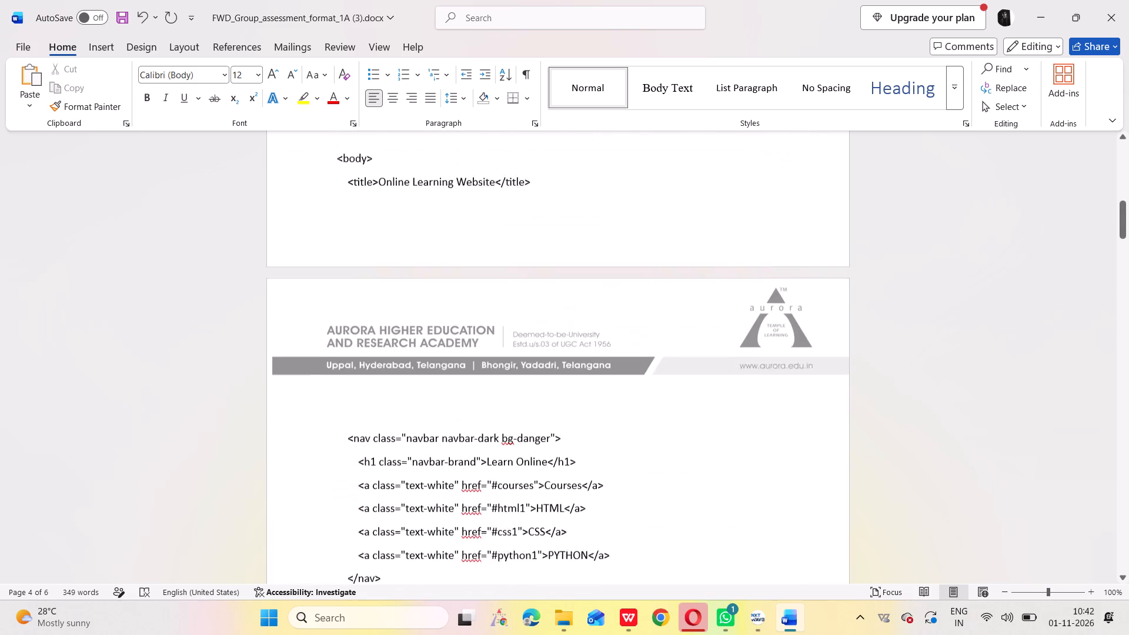
{"action": "scroll", "coordinate": [339, 226], "scroll_direction": "down", "scroll_amount": 15}
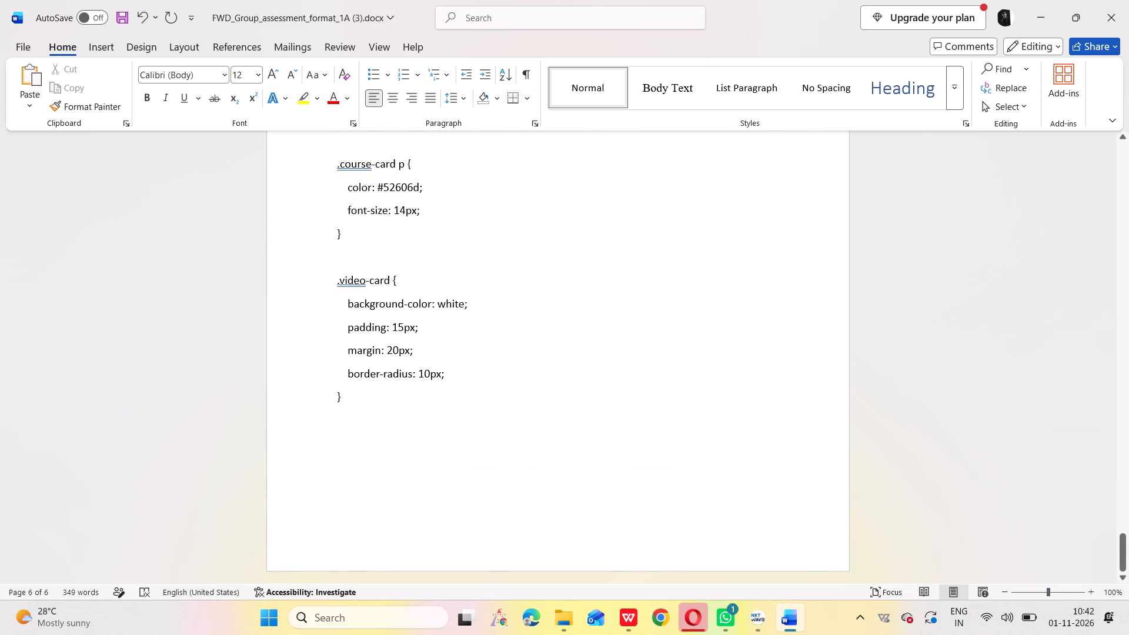
{"action": "left_click", "coordinate": [348, 394]}
{"action": "key", "text": "Return"}
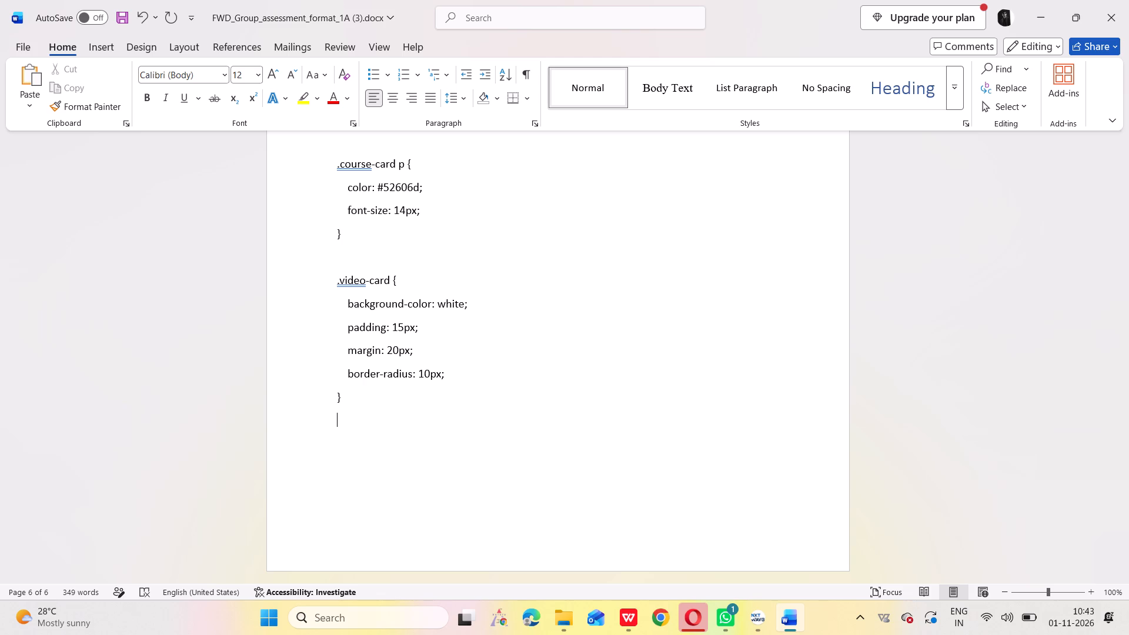
{"action": "left_click", "coordinate": [348, 394]}
Switch to the NxtWave editor and examine the HTML code and the rendered website preview from the navbar to the learning video.
{"action": "left_click", "coordinate": [562, 148]}
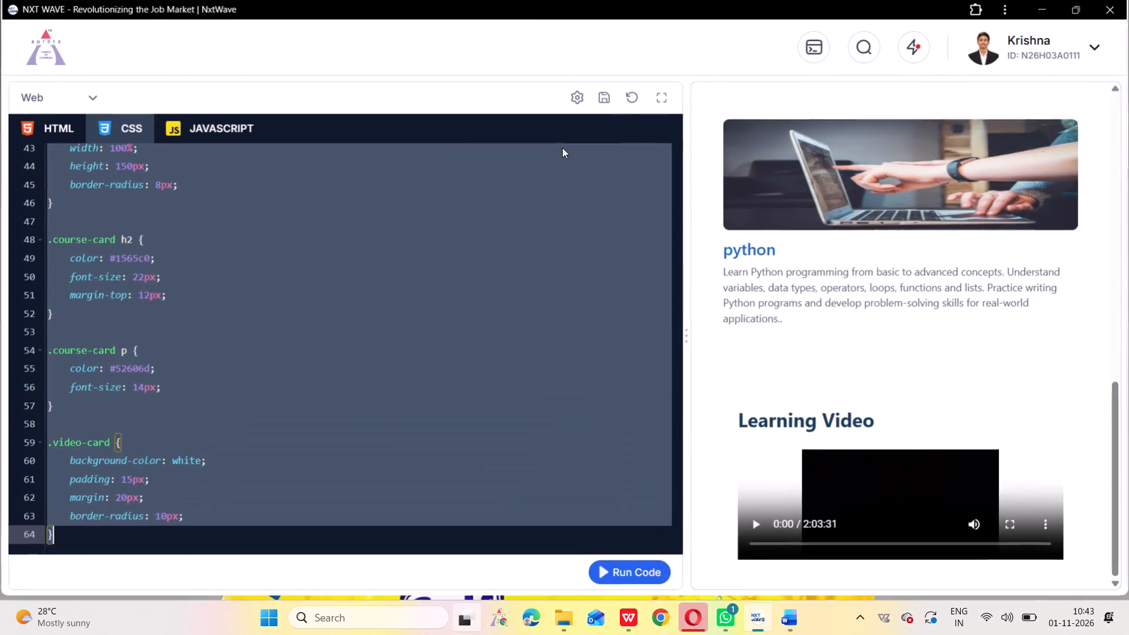
{"action": "left_click_drag", "start_coordinate": [338, 255], "coordinate": [0, 112]}
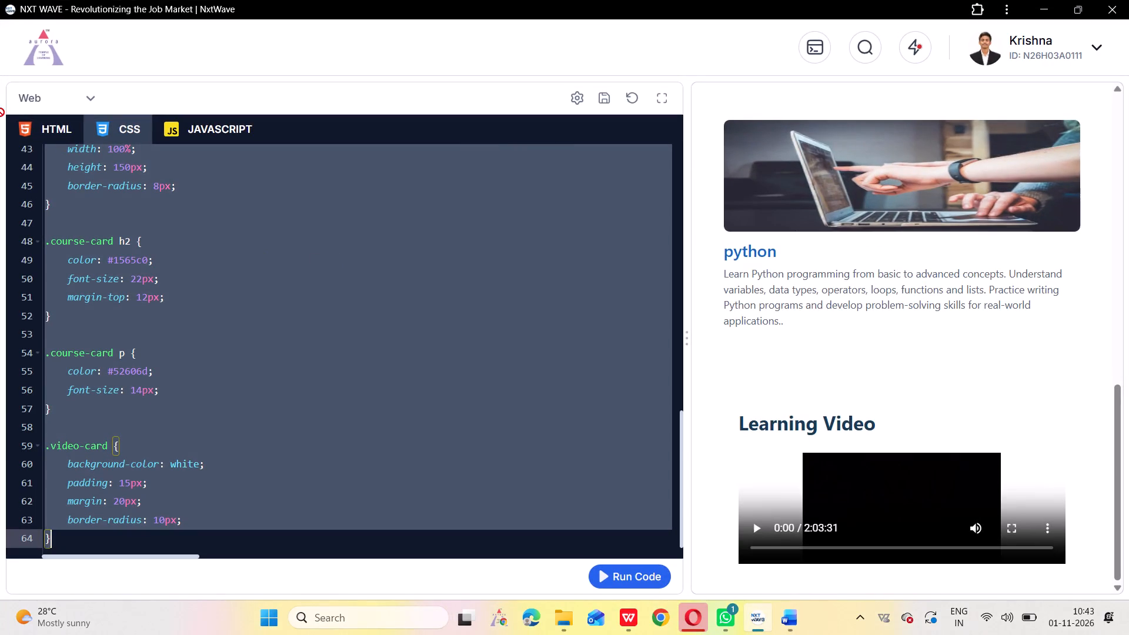
{"action": "left_click_drag", "start_coordinate": [0, 112], "coordinate": [46, 135]}
{"action": "left_click", "coordinate": [46, 135]}
{"action": "scroll", "coordinate": [250, 261], "scroll_direction": "up", "scroll_amount": 10}
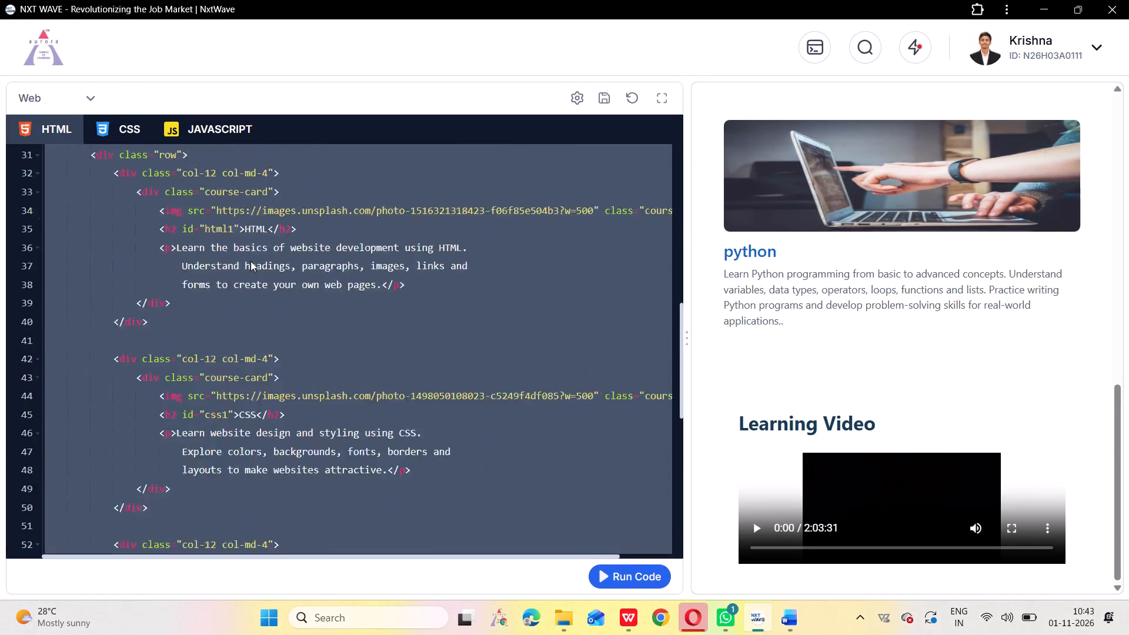
{"action": "scroll", "coordinate": [250, 261], "scroll_direction": "up", "scroll_amount": 10}
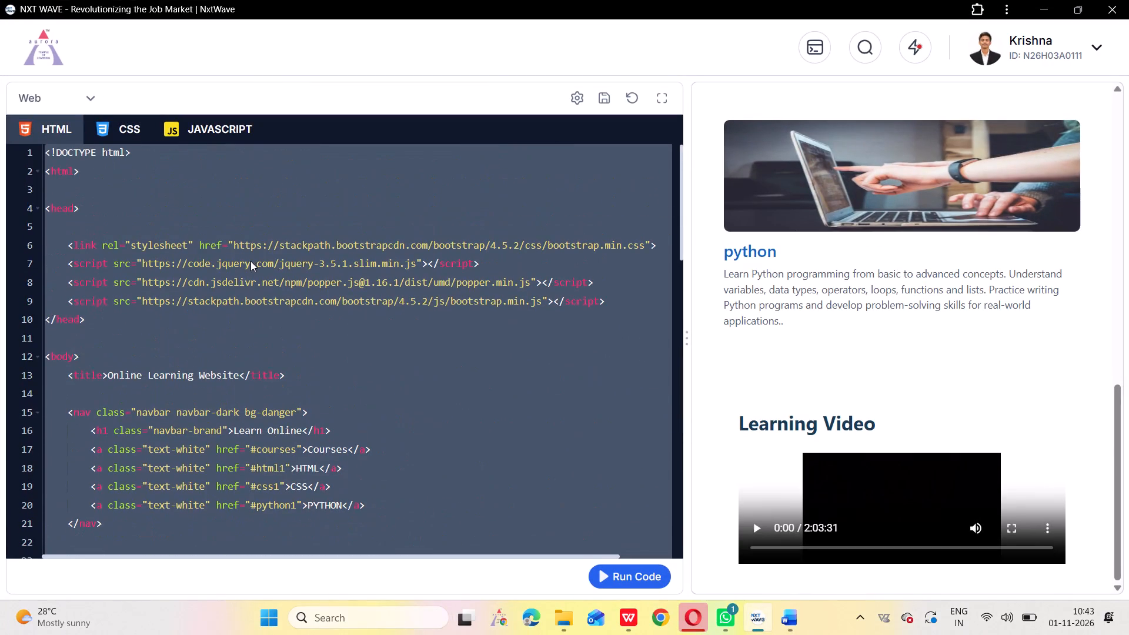
{"action": "left_click", "coordinate": [511, 380]}
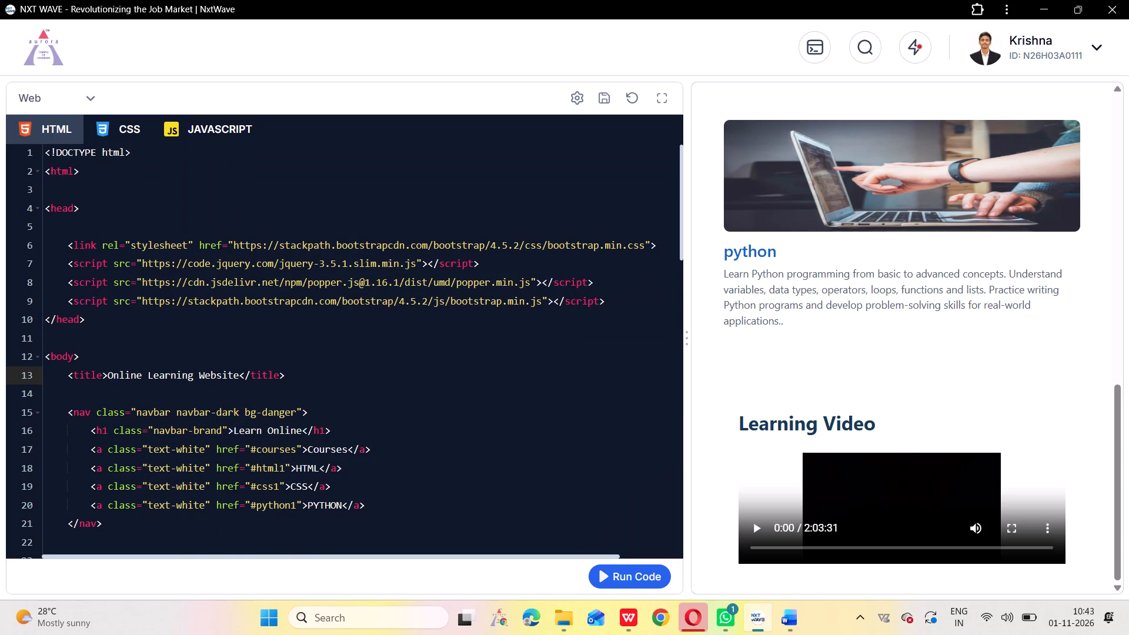
{"action": "scroll", "coordinate": [814, 329], "scroll_direction": "up", "scroll_amount": 5}
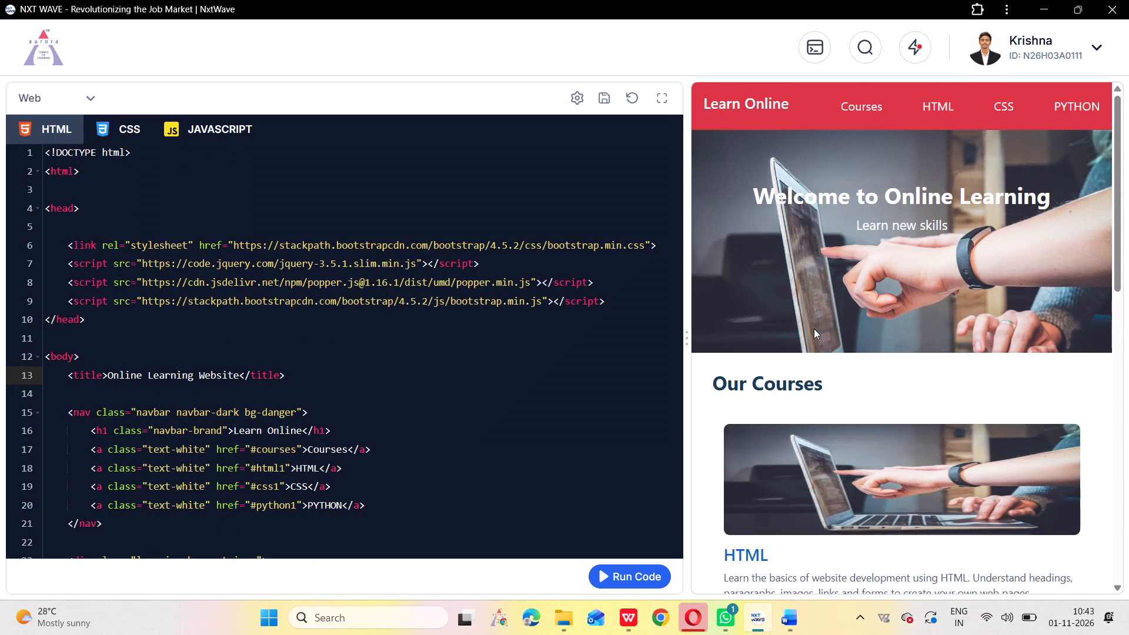
{"action": "scroll", "coordinate": [948, 391], "scroll_direction": "down", "scroll_amount": 8}
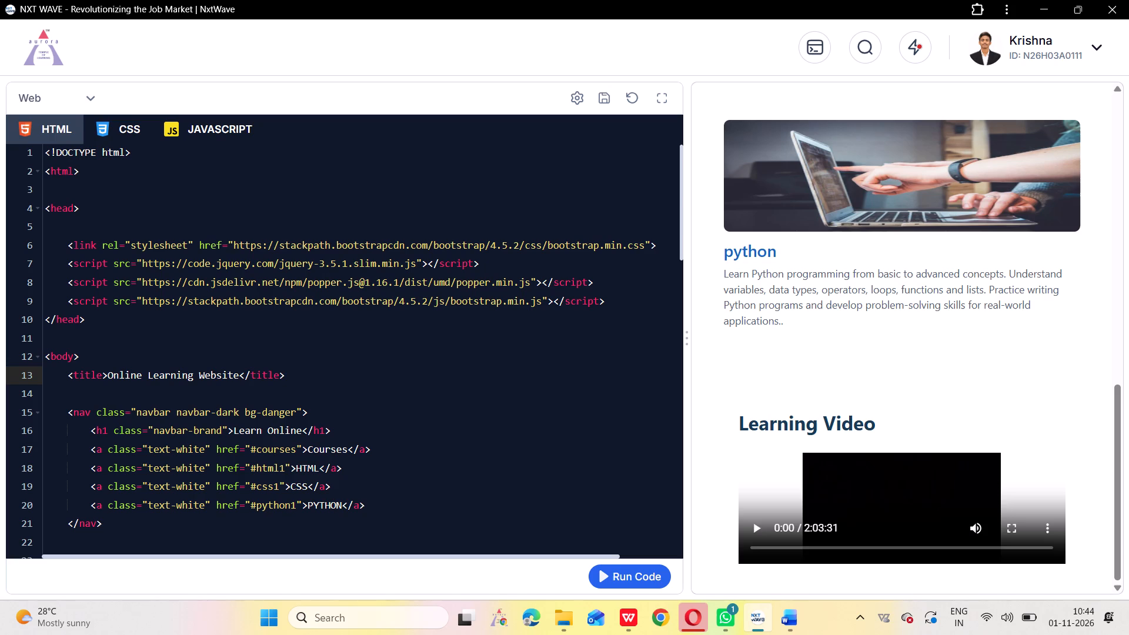
{"action": "scroll", "coordinate": [807, 418], "scroll_direction": "down", "scroll_amount": 2}
{"action": "scroll", "coordinate": [807, 418], "scroll_direction": "up", "scroll_amount": 7}
{"action": "scroll", "coordinate": [807, 418], "scroll_direction": "up", "scroll_amount": 14}
{"action": "scroll", "coordinate": [807, 418], "scroll_direction": "down", "scroll_amount": 1}
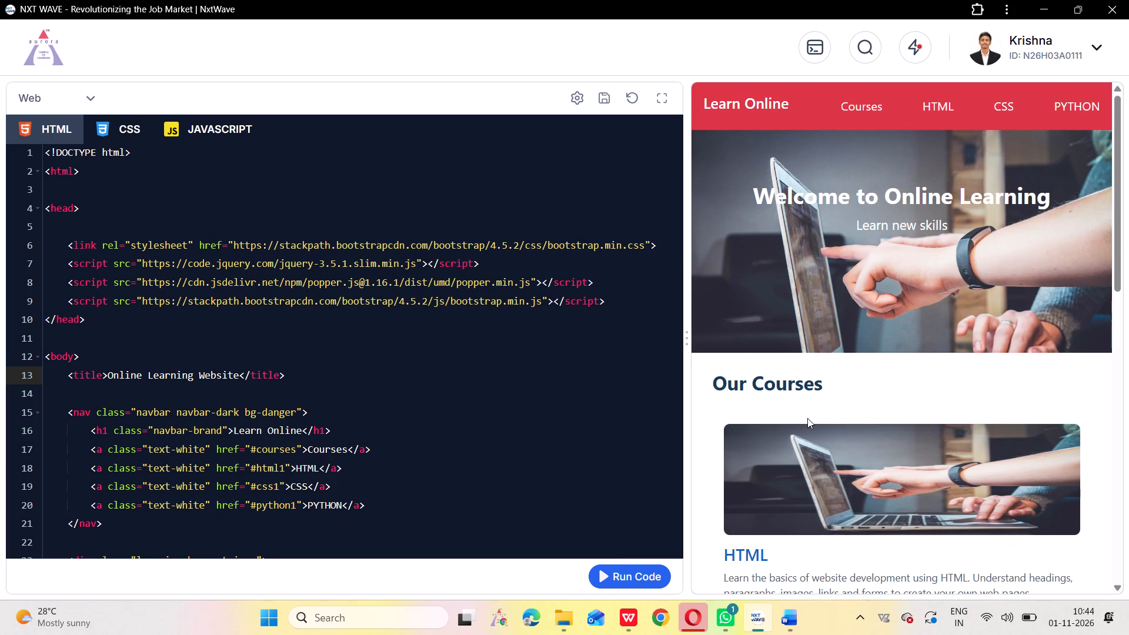
{"action": "scroll", "coordinate": [807, 418], "scroll_direction": "down", "scroll_amount": 4}
{"action": "scroll", "coordinate": [585, 464], "scroll_direction": "down", "scroll_amount": 4}
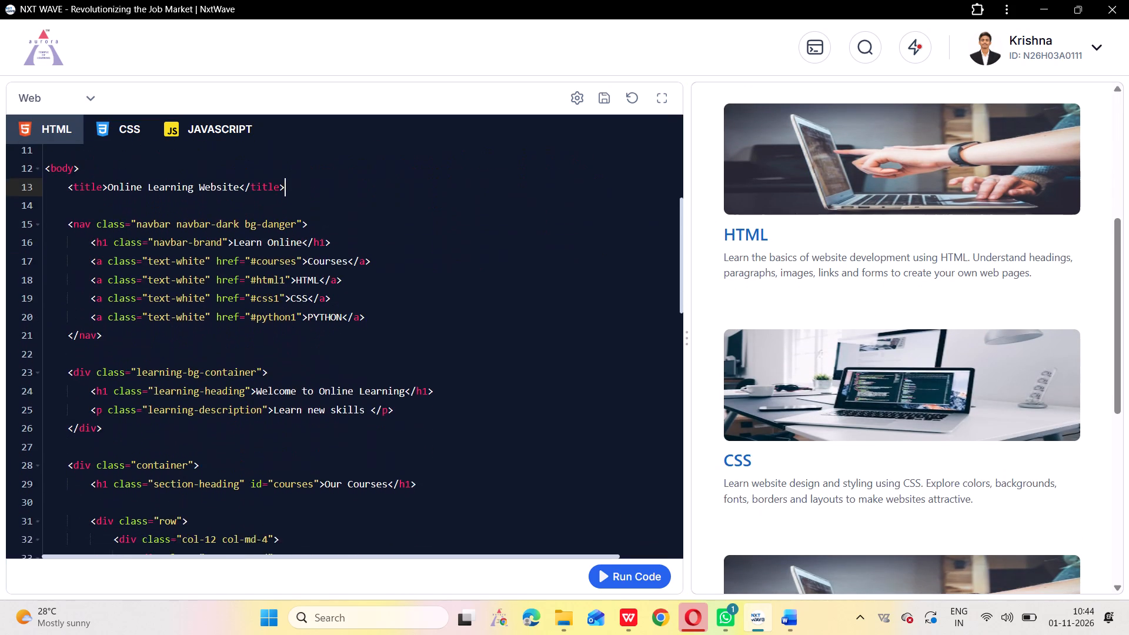
Capture a screenshot of the NxtWave editor showing HTML lines 1 to 22 beside the top of the website preview, and copy it.
{"action": "scroll", "coordinate": [585, 464], "scroll_direction": "down", "scroll_amount": 4}
{"action": "scroll", "coordinate": [585, 464], "scroll_direction": "up", "scroll_amount": 12}
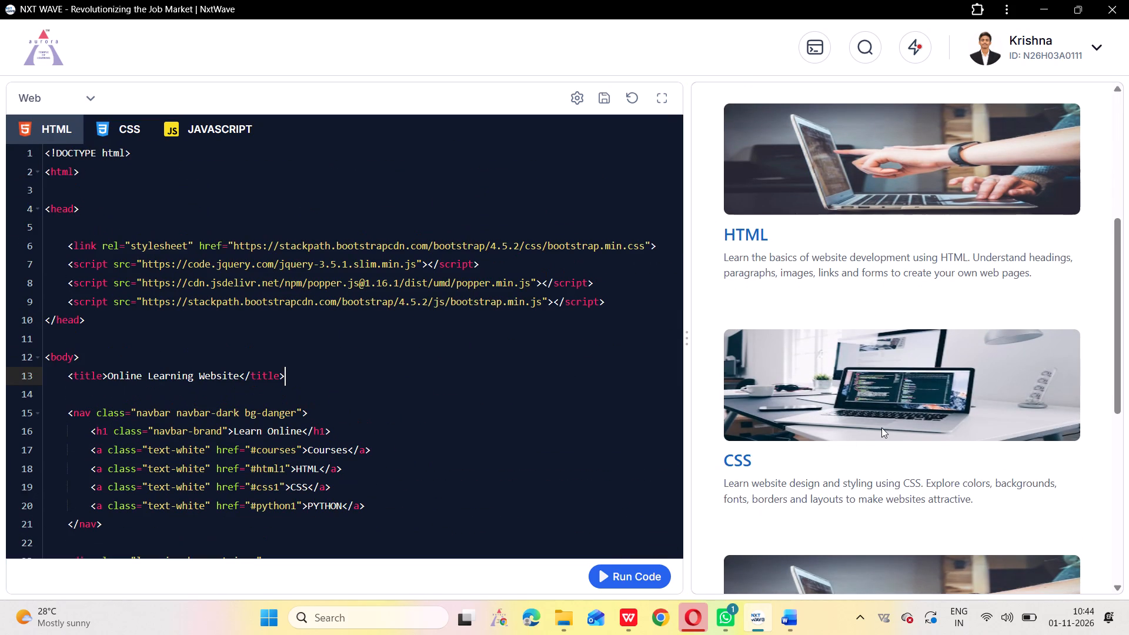
{"action": "scroll", "coordinate": [882, 427], "scroll_direction": "up", "scroll_amount": 20}
{"action": "key", "text": "Print"}
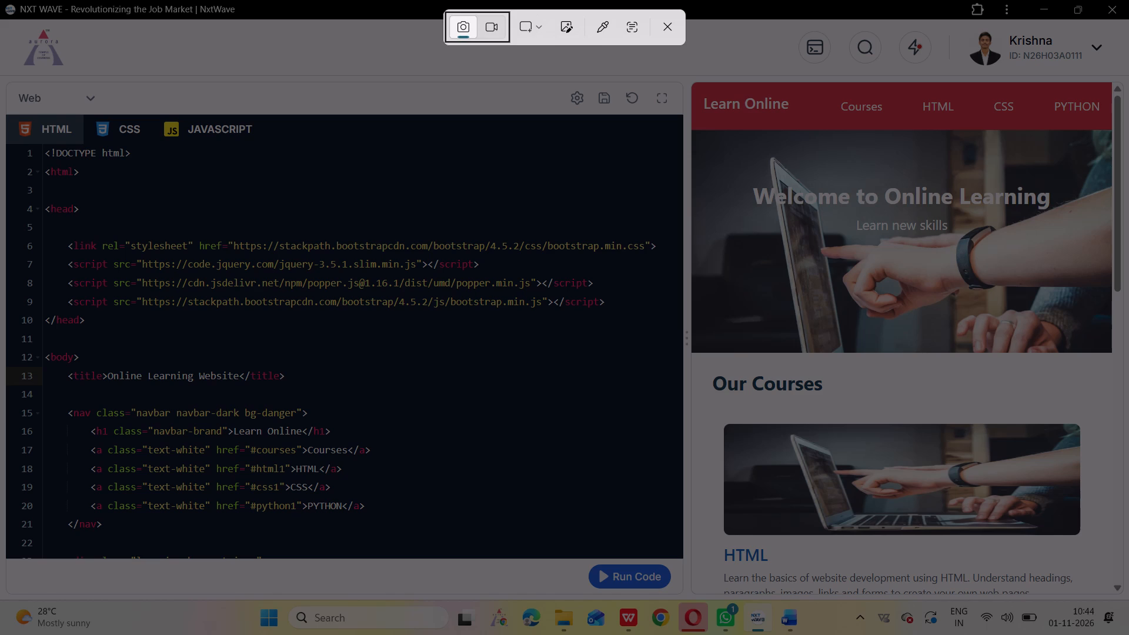
{"action": "left_click_drag", "start_coordinate": [4, 24], "coordinate": [1073, 431]}
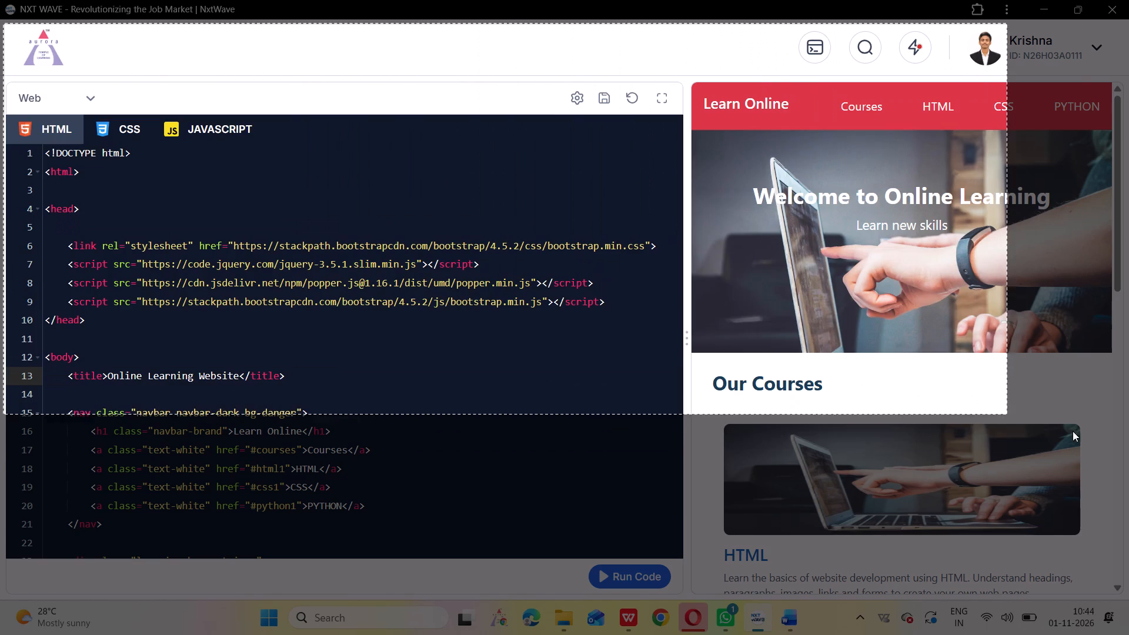
{"action": "left_click_drag", "start_coordinate": [1073, 431], "coordinate": [1128, 598]}
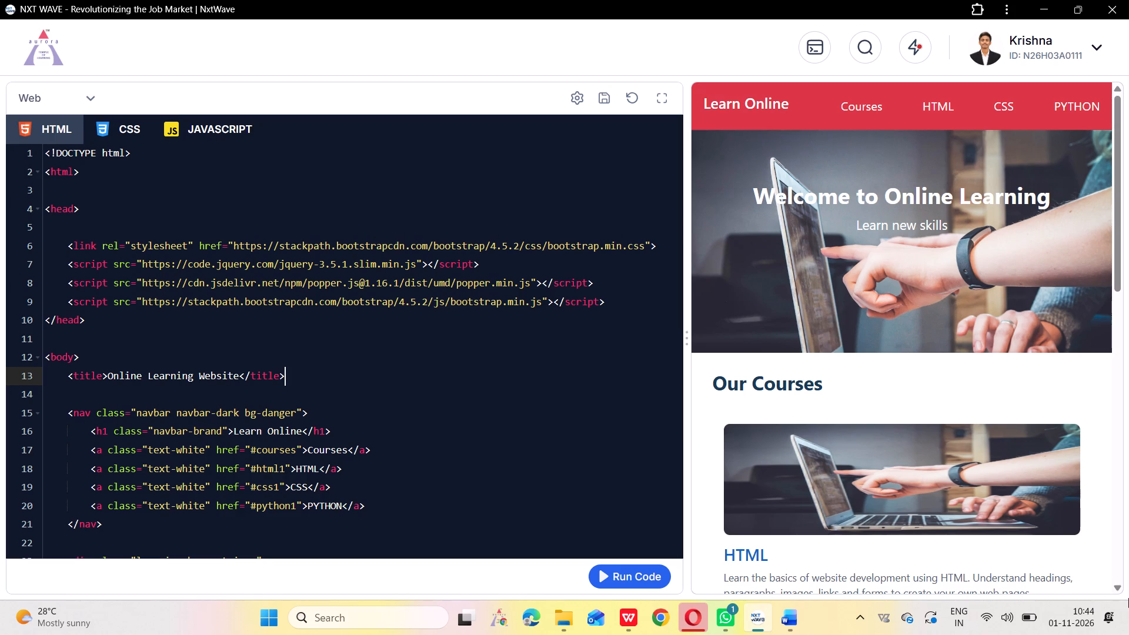
{"action": "left_click", "coordinate": [918, 410]}
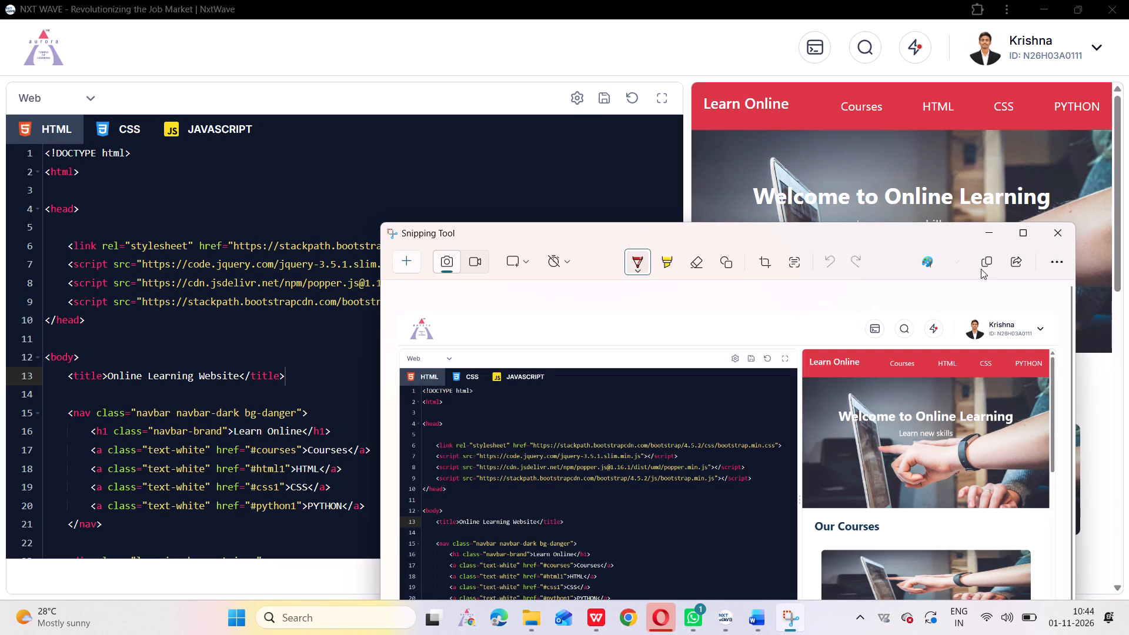
{"action": "left_click", "coordinate": [986, 259]}
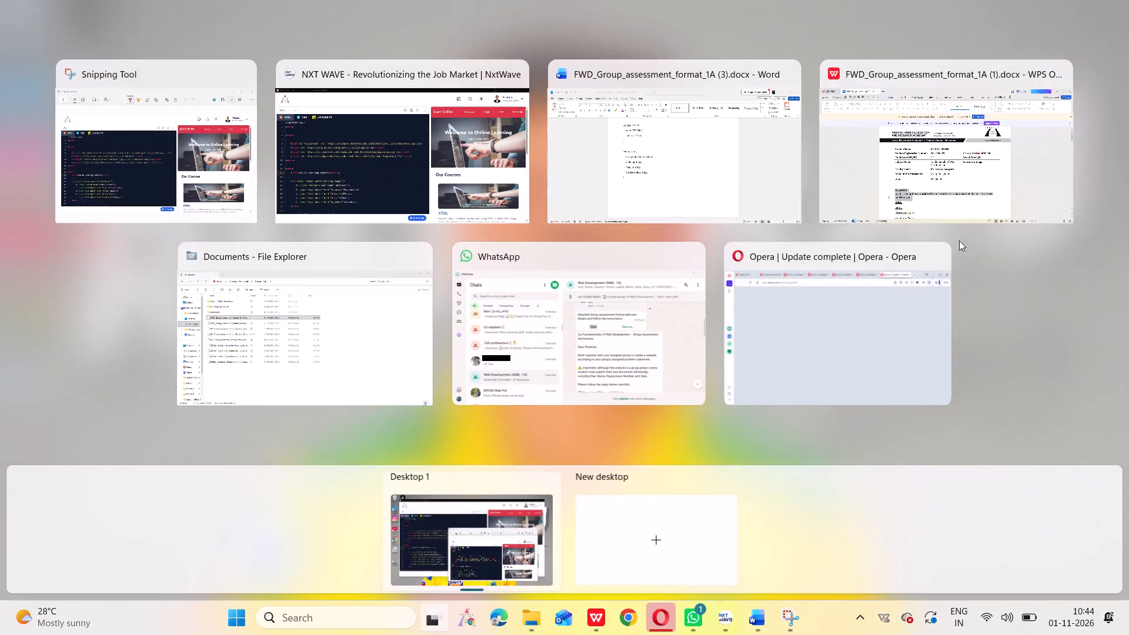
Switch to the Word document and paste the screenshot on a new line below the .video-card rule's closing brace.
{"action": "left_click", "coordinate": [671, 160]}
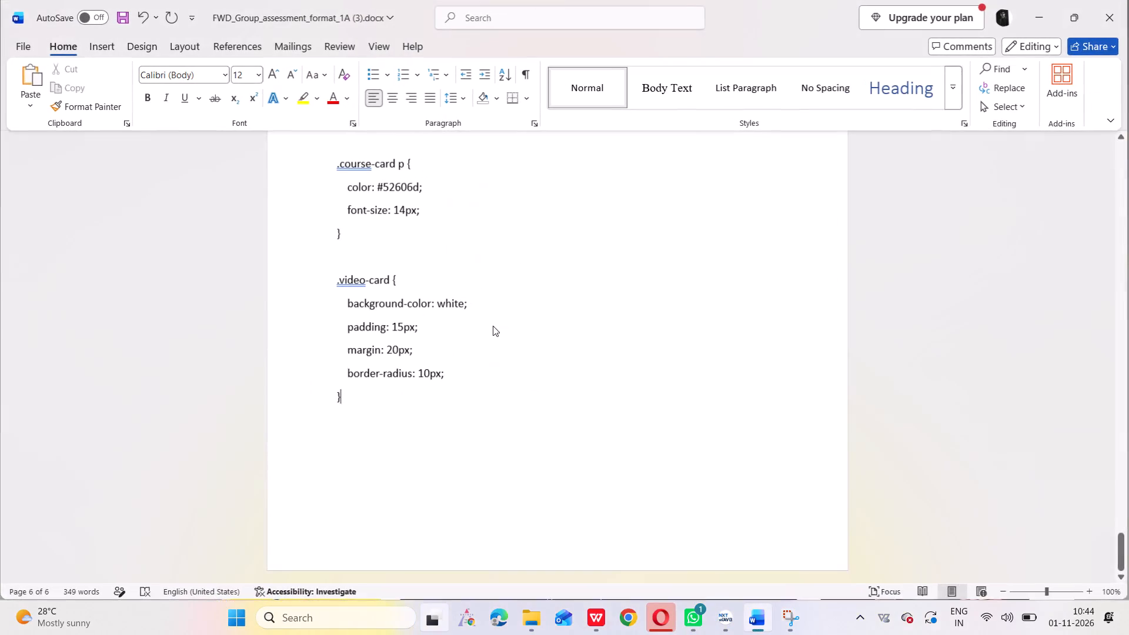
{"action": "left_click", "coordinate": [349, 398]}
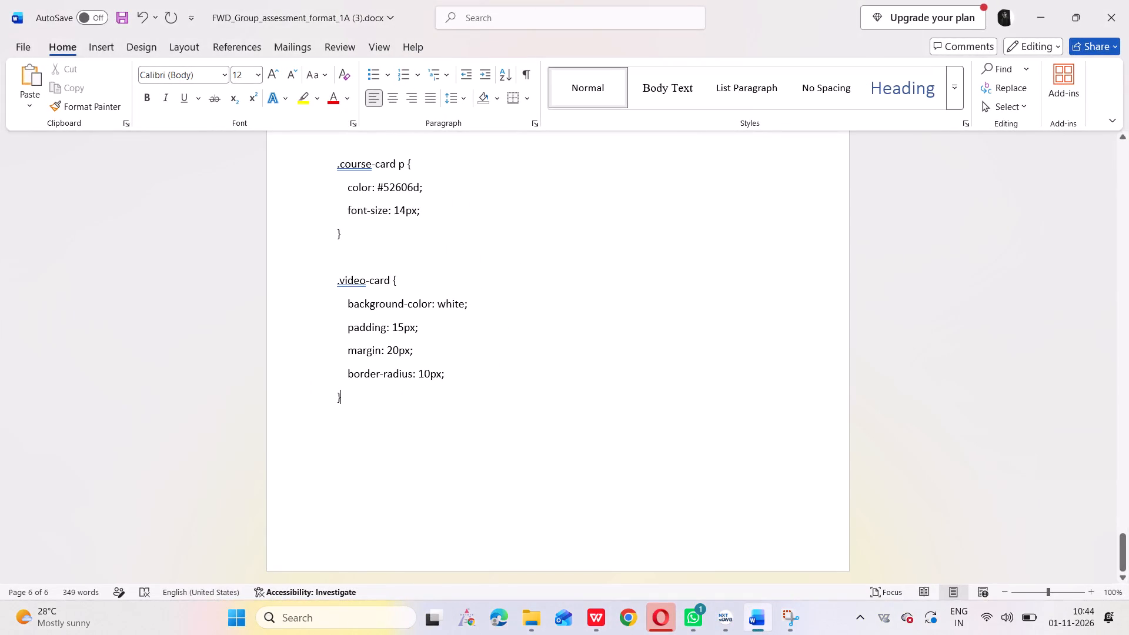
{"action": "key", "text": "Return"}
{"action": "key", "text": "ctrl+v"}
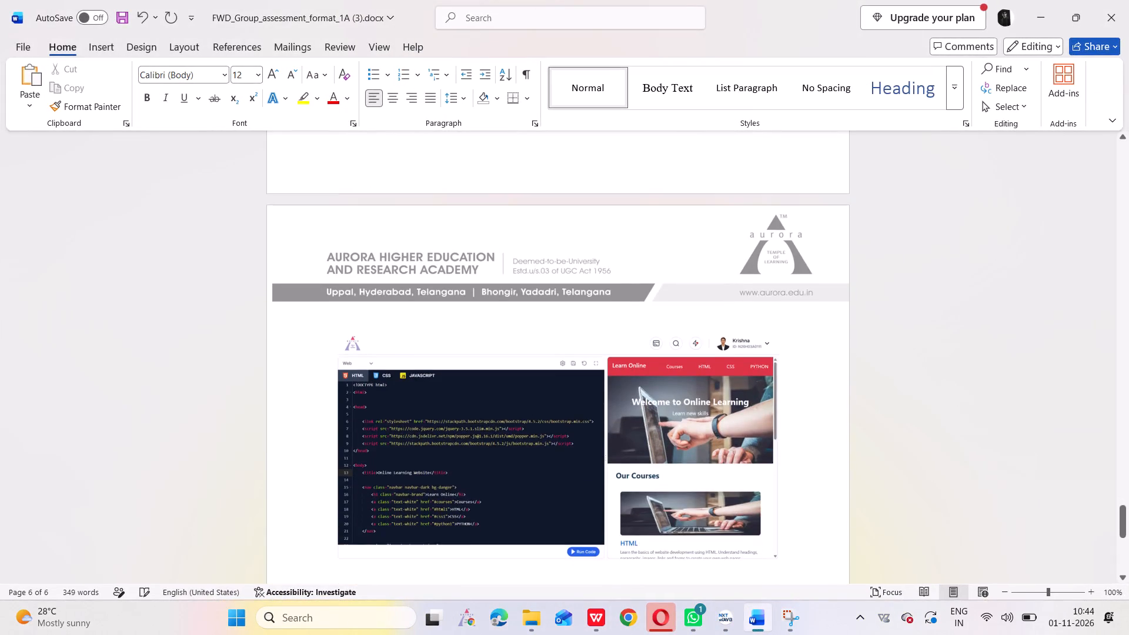
Paste the screenshot on a new line below the closing </html> tag, above the CSS: heading.
{"action": "scroll", "coordinate": [349, 398], "scroll_direction": "up", "scroll_amount": 1}
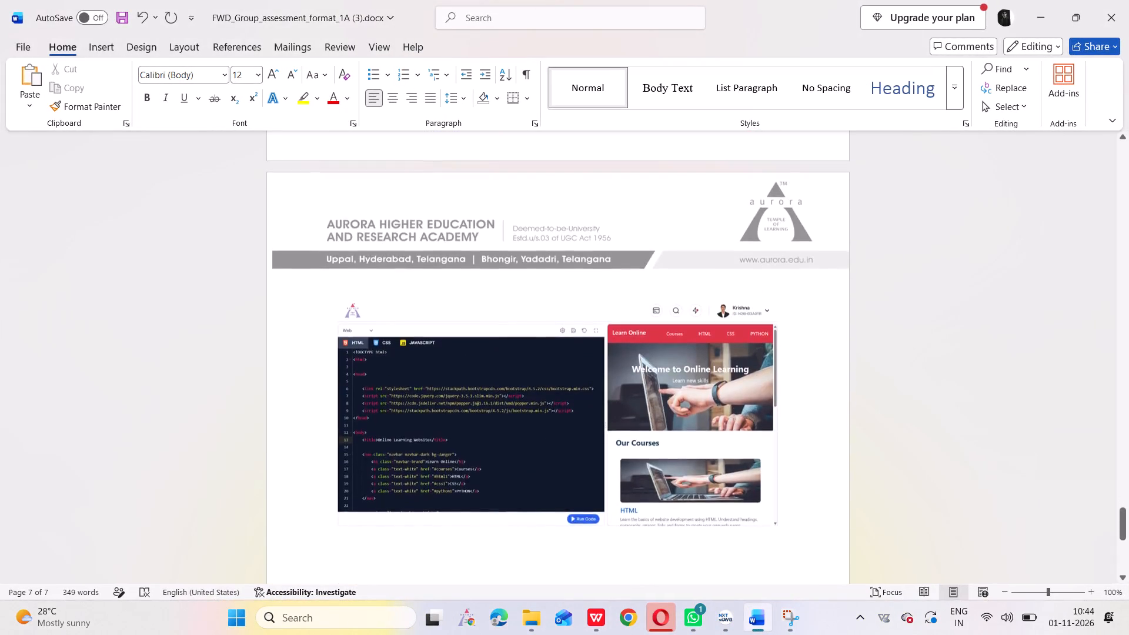
{"action": "scroll", "coordinate": [349, 398], "scroll_direction": "up", "scroll_amount": 7}
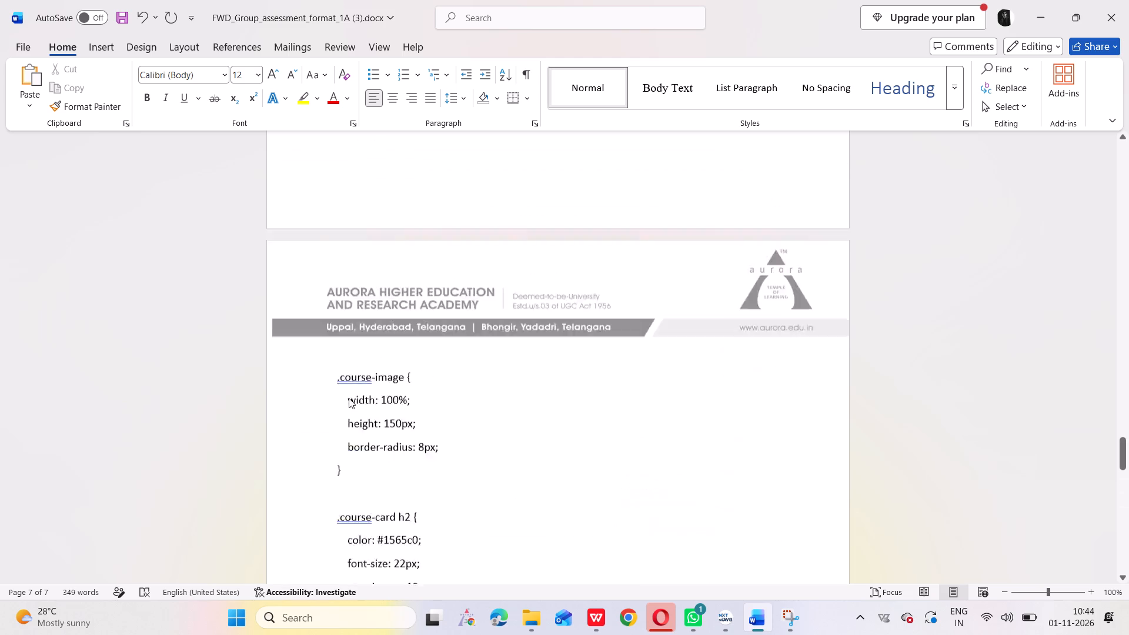
{"action": "scroll", "coordinate": [349, 398], "scroll_direction": "up", "scroll_amount": 7}
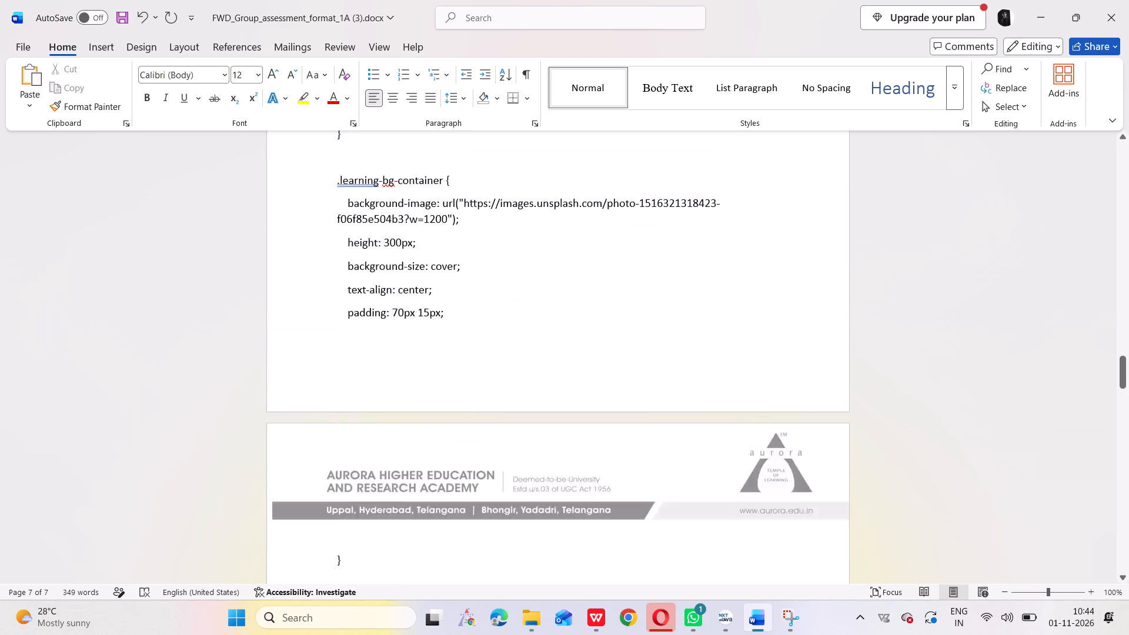
{"action": "scroll", "coordinate": [349, 398], "scroll_direction": "up", "scroll_amount": 1}
{"action": "scroll", "coordinate": [349, 398], "scroll_direction": "right", "scroll_amount": 1}
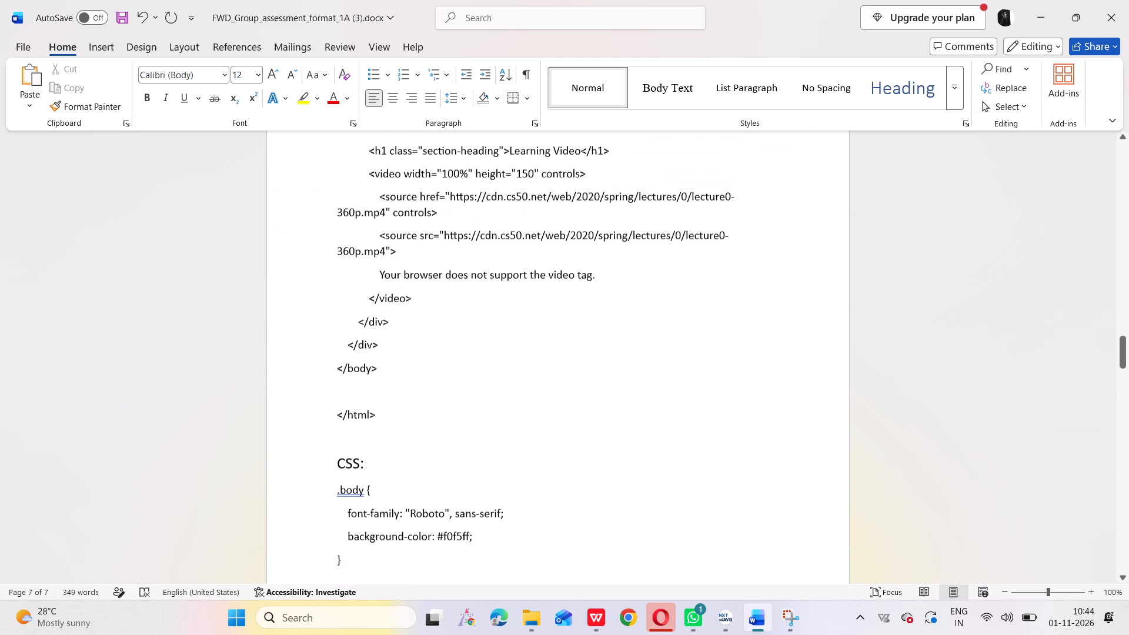
{"action": "left_click", "coordinate": [376, 415]}
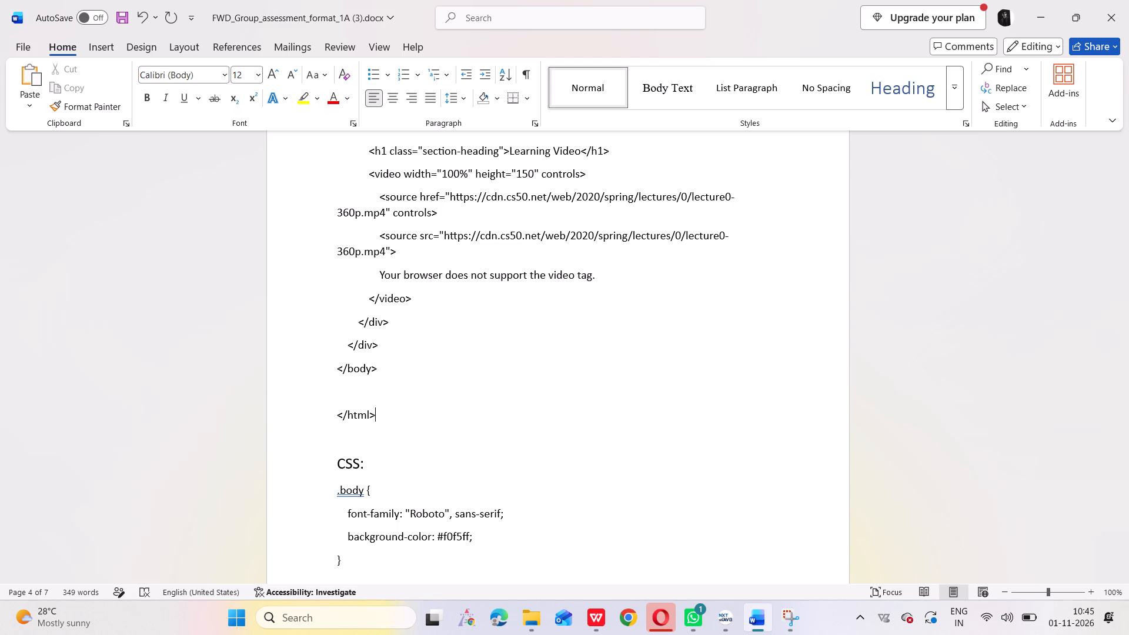
{"action": "key", "text": "Return"}
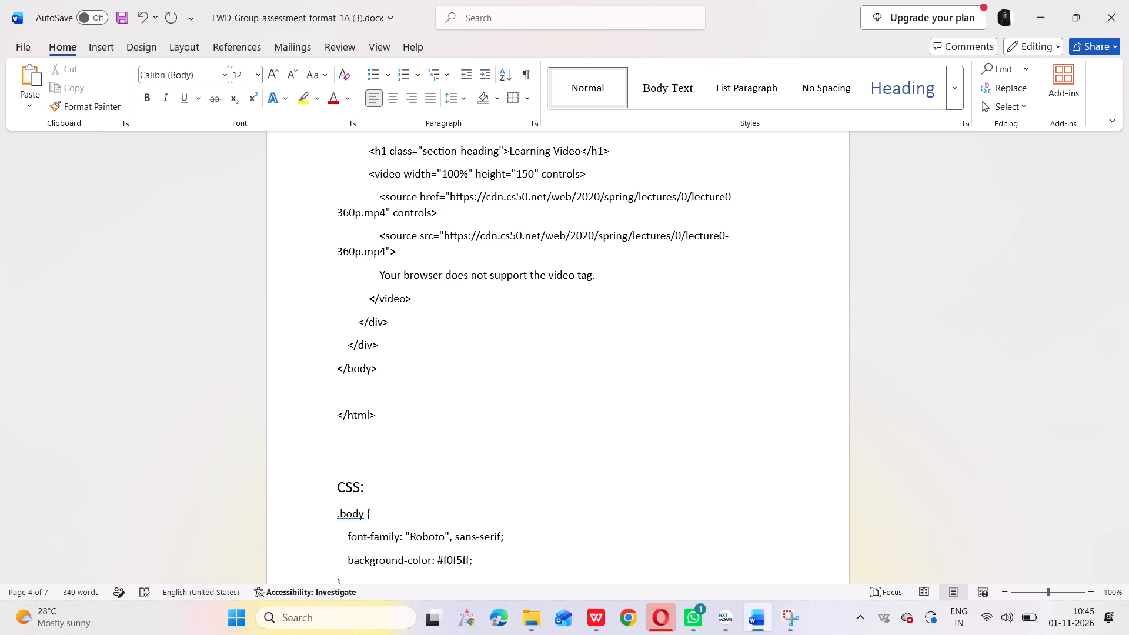
{"action": "key", "text": "ctrl+v"}
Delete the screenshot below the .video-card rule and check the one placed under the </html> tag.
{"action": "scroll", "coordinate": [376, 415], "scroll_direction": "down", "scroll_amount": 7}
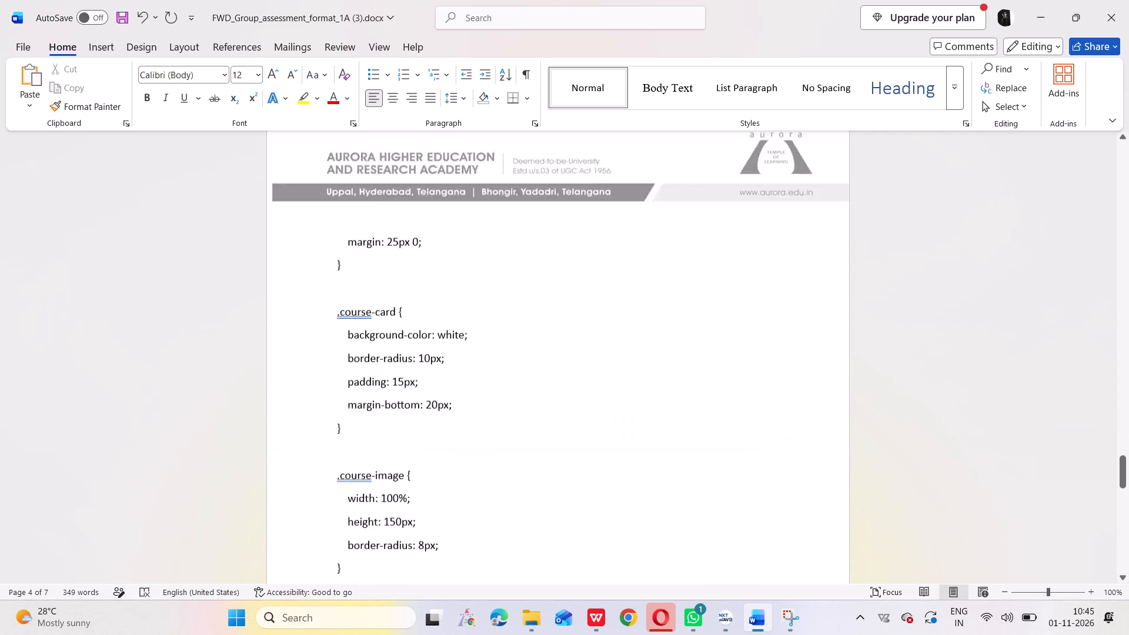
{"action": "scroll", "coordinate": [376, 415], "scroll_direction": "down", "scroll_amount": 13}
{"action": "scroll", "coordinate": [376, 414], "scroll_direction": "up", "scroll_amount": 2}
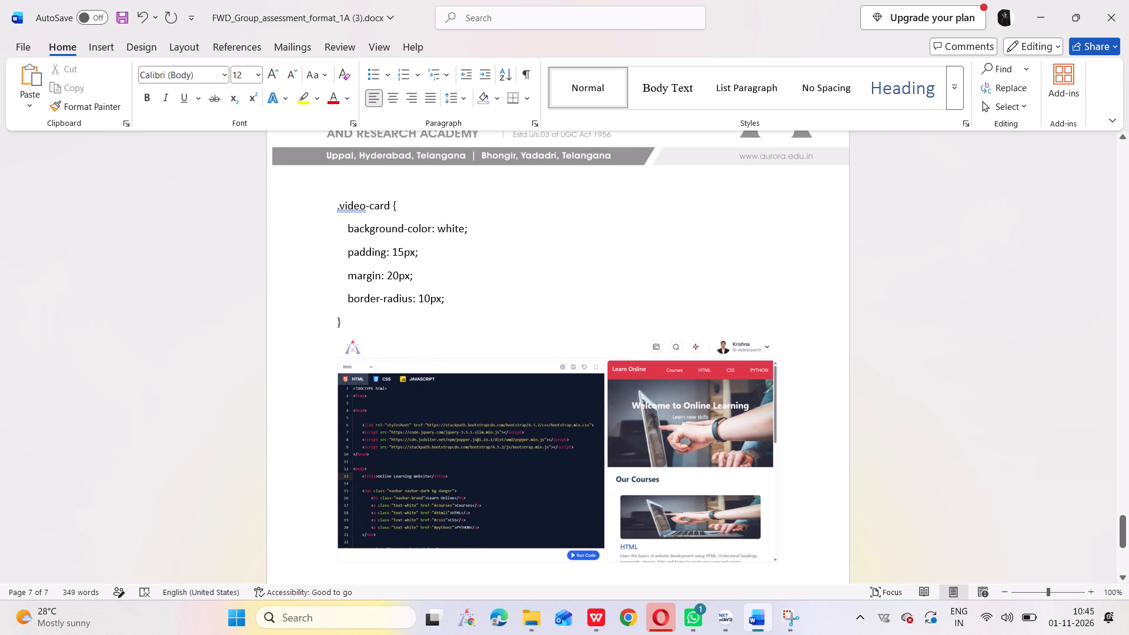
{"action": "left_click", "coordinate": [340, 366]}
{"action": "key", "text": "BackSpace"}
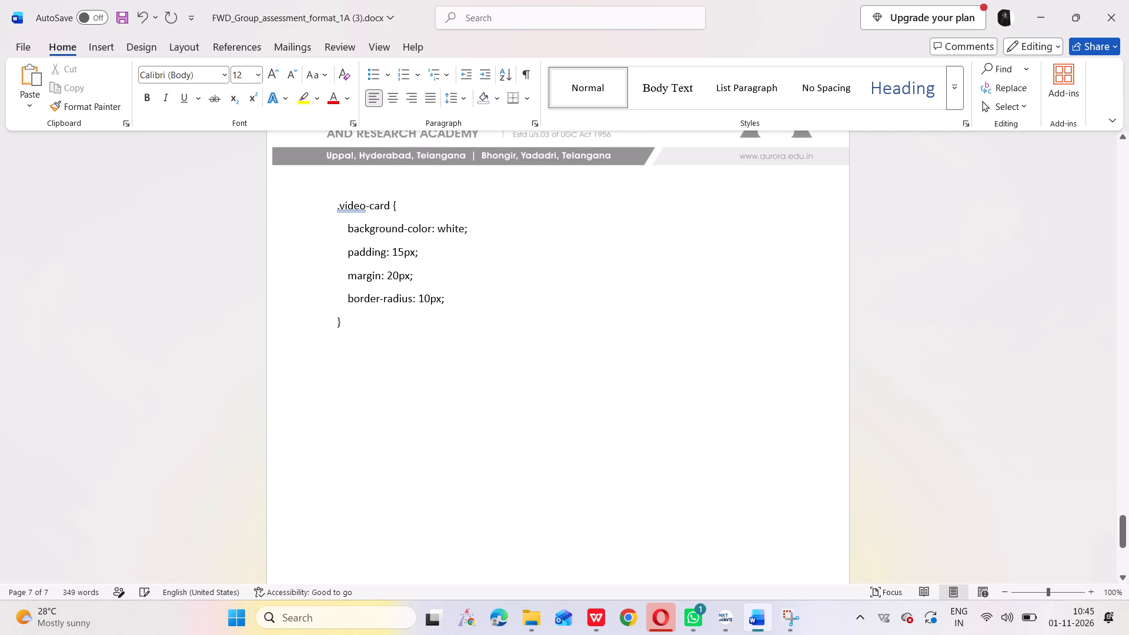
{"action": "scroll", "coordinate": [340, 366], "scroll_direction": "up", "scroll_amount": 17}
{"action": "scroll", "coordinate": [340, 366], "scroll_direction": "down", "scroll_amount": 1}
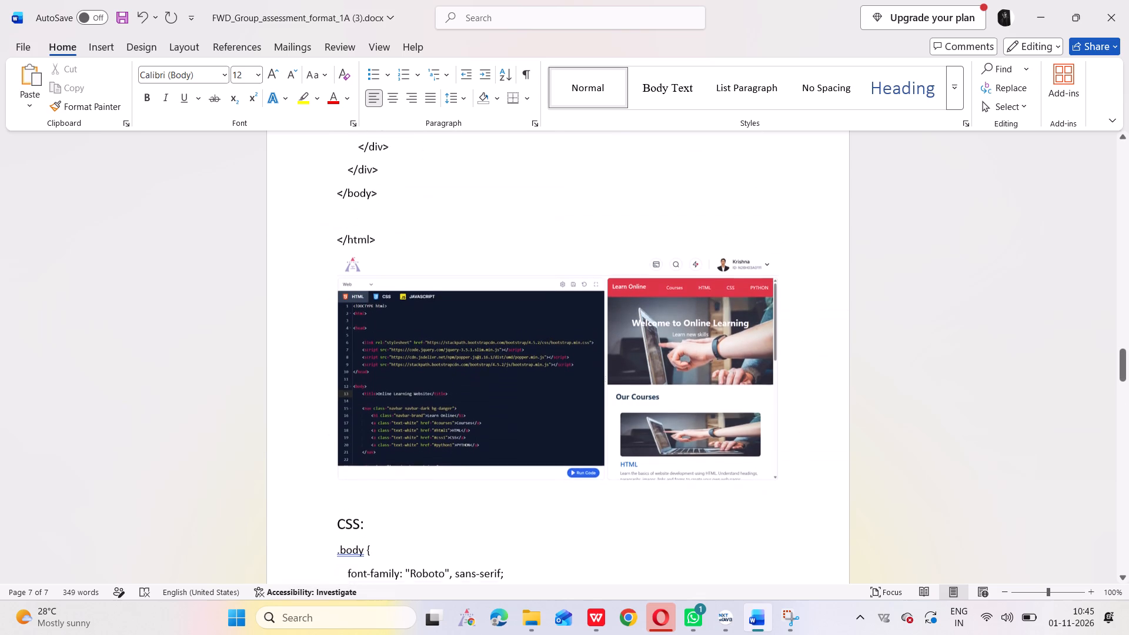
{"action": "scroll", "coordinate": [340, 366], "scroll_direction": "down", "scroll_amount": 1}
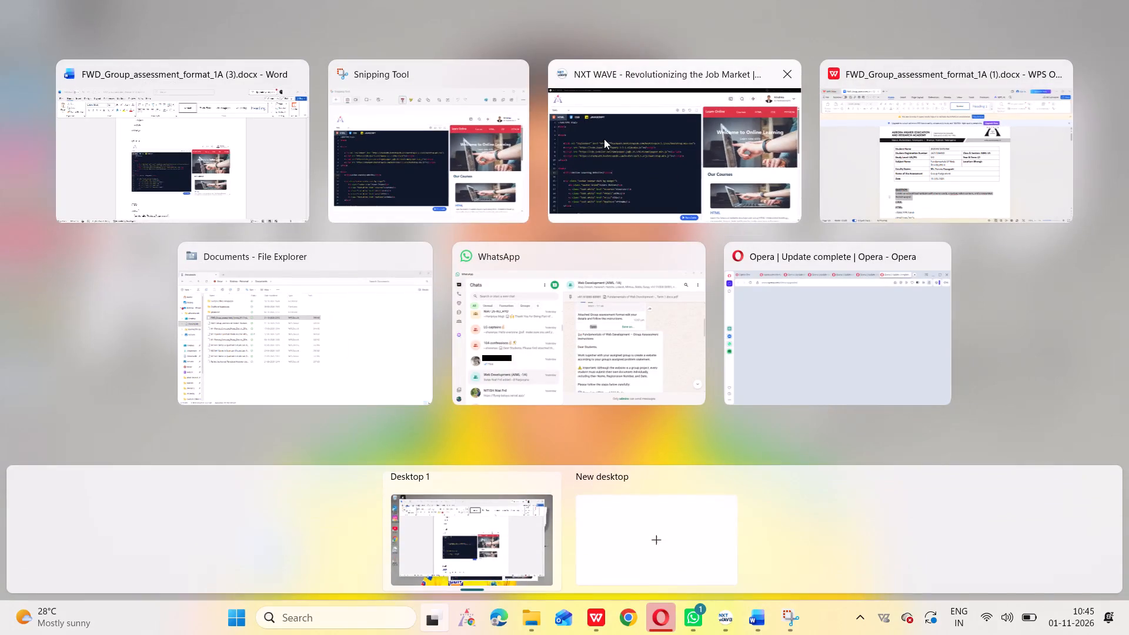
Switch to the NxtWave editor and capture a screenshot of HTML lines 21 to 42 beside the preview's Our Courses heading and HTML card.
{"action": "left_click", "coordinate": [606, 139]}
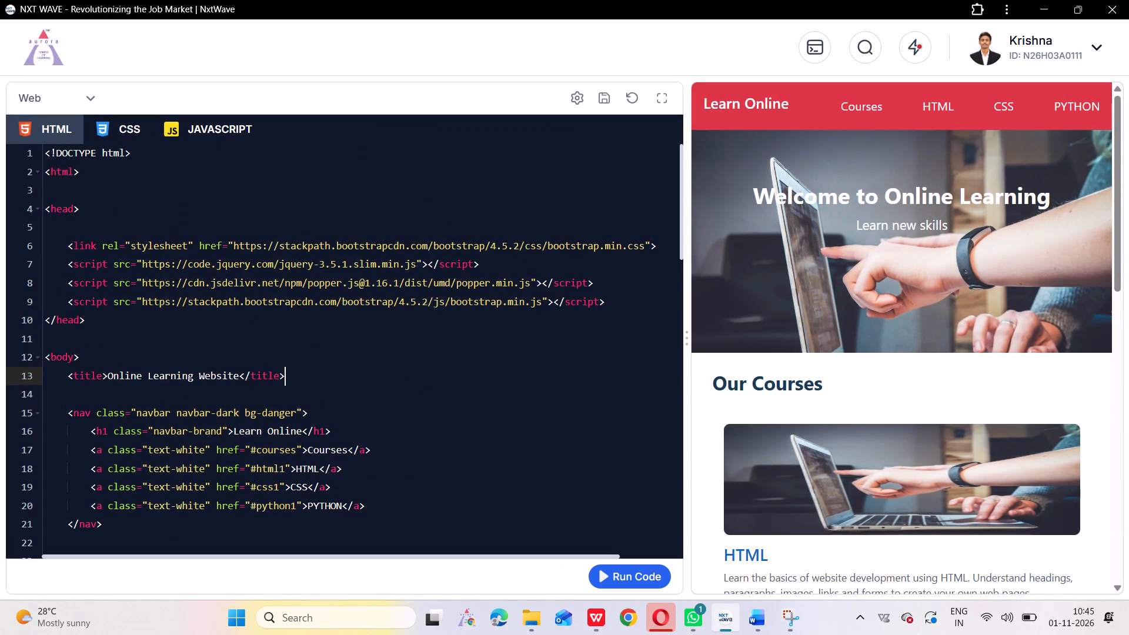
{"action": "scroll", "coordinate": [393, 318], "scroll_direction": "down", "scroll_amount": 2}
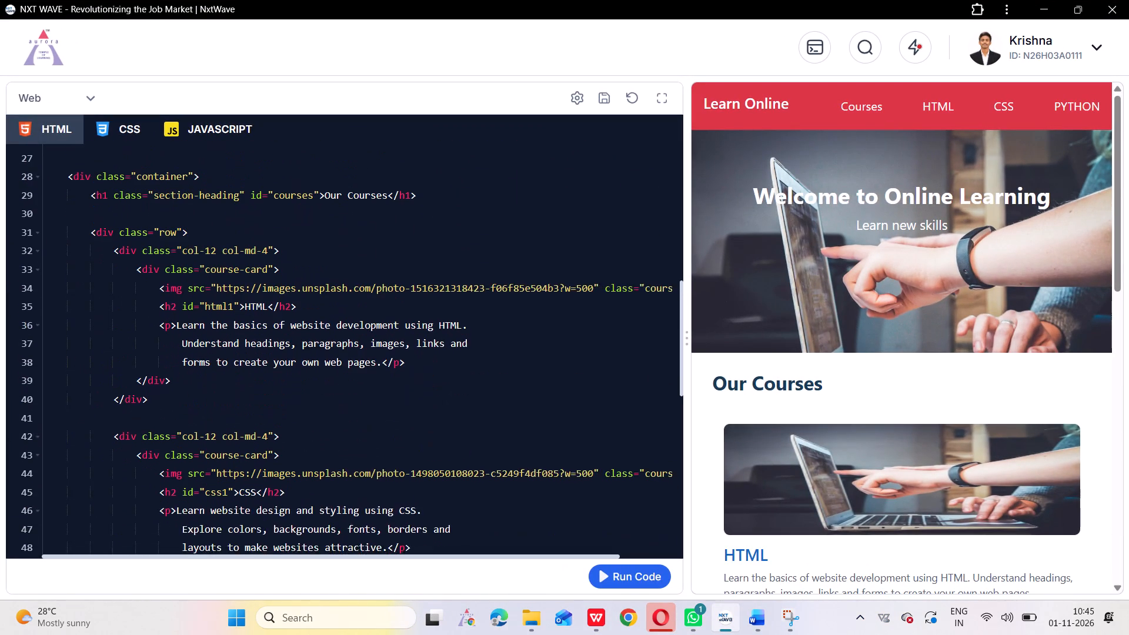
{"action": "scroll", "coordinate": [393, 318], "scroll_direction": "down", "scroll_amount": 2}
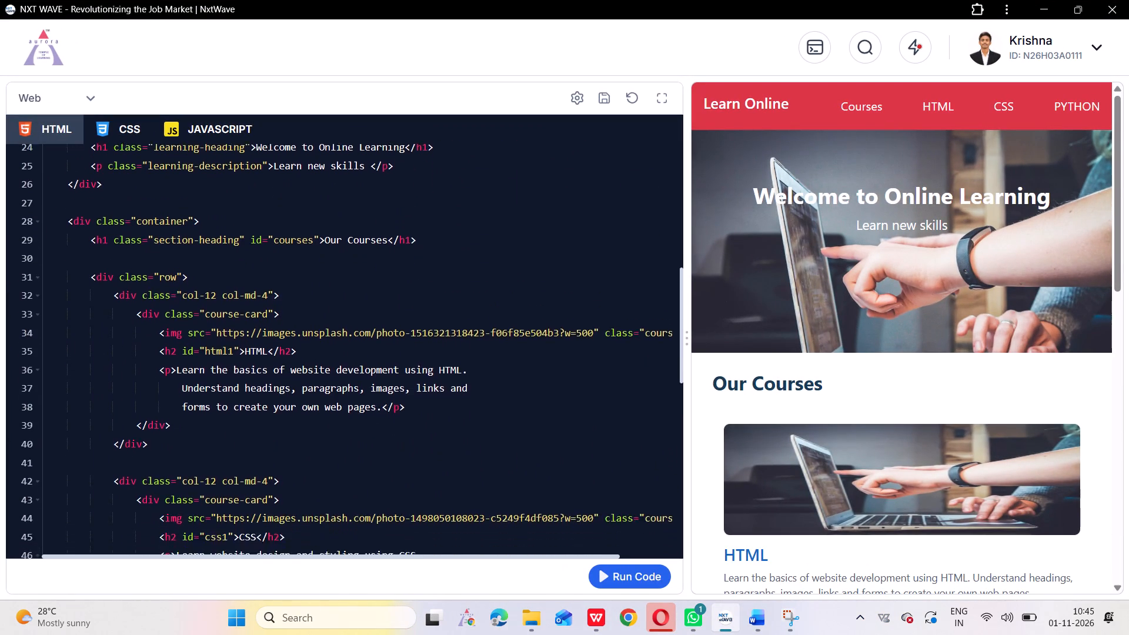
{"action": "scroll", "coordinate": [393, 318], "scroll_direction": "down", "scroll_amount": 2}
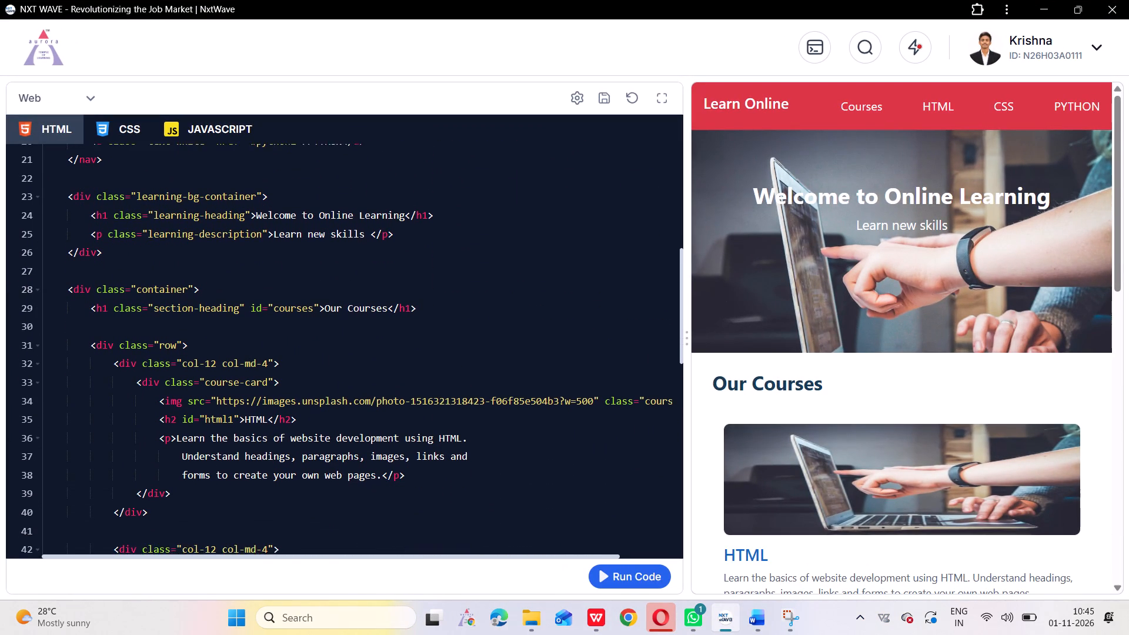
{"action": "scroll", "coordinate": [393, 318], "scroll_direction": "down", "scroll_amount": 1}
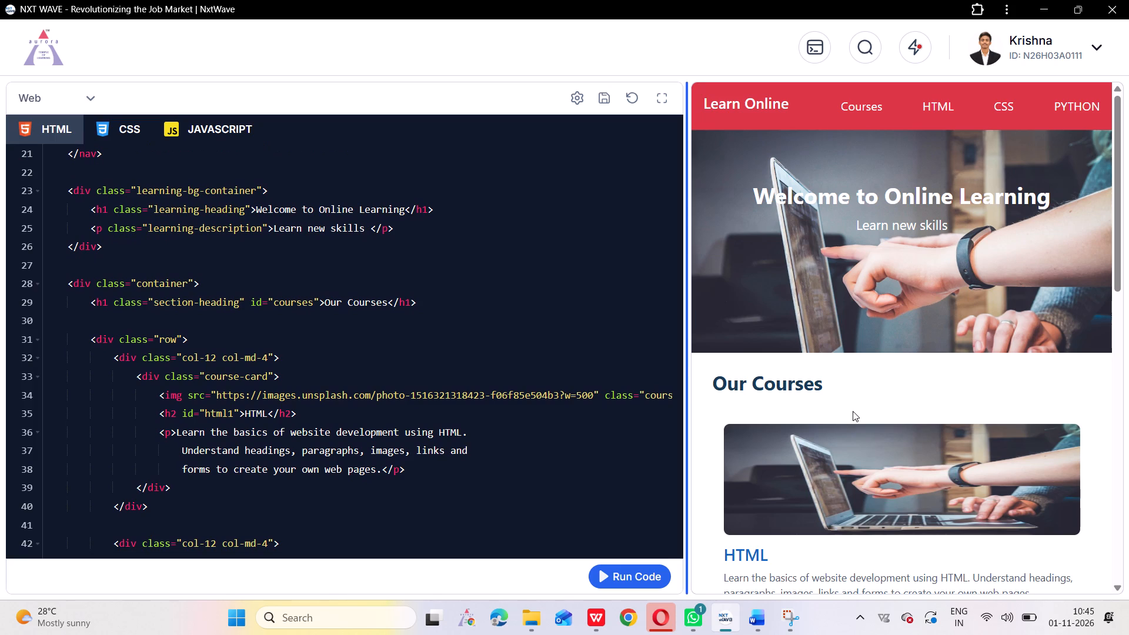
{"action": "scroll", "coordinate": [855, 392], "scroll_direction": "down", "scroll_amount": 3}
{"action": "scroll", "coordinate": [855, 392], "scroll_direction": "up", "scroll_amount": 1}
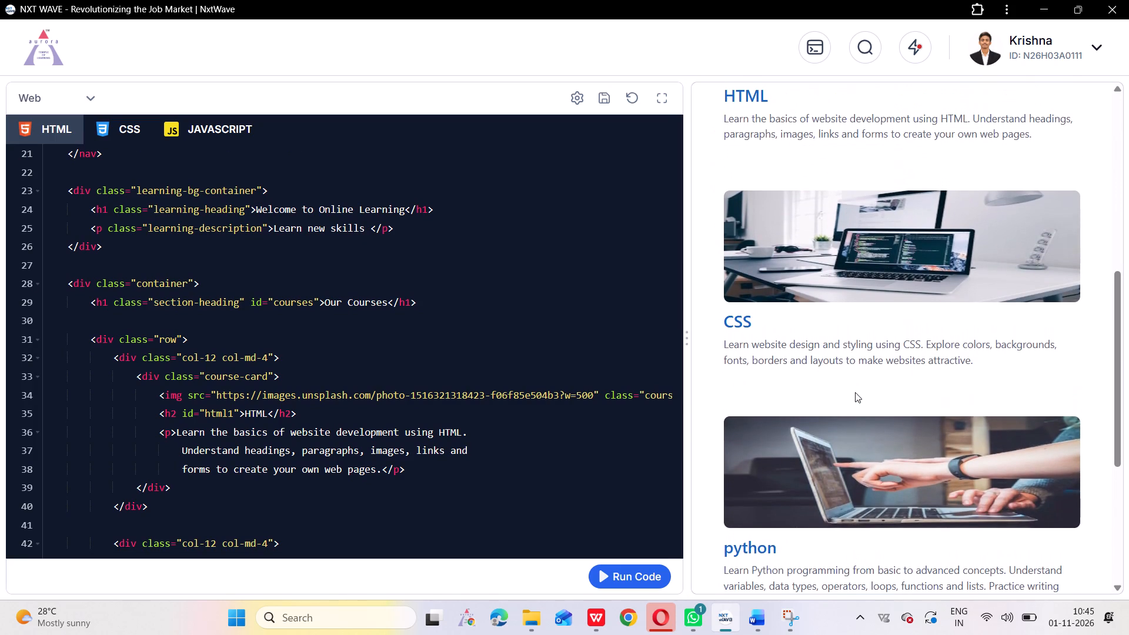
{"action": "scroll", "coordinate": [855, 392], "scroll_direction": "up", "scroll_amount": 1}
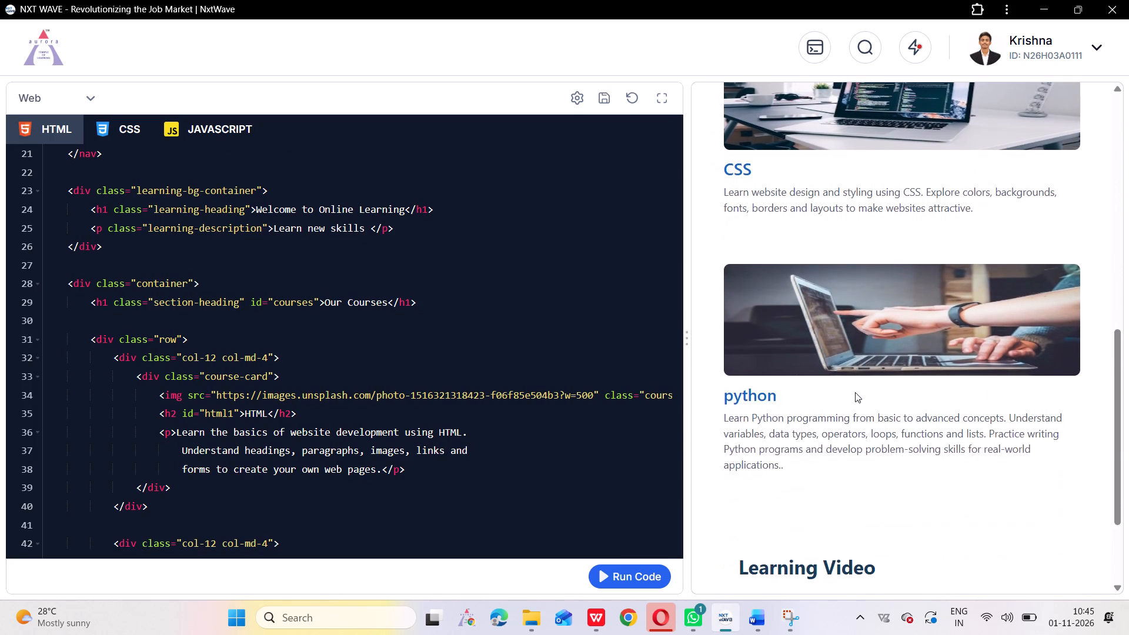
{"action": "scroll", "coordinate": [855, 392], "scroll_direction": "up", "scroll_amount": 1}
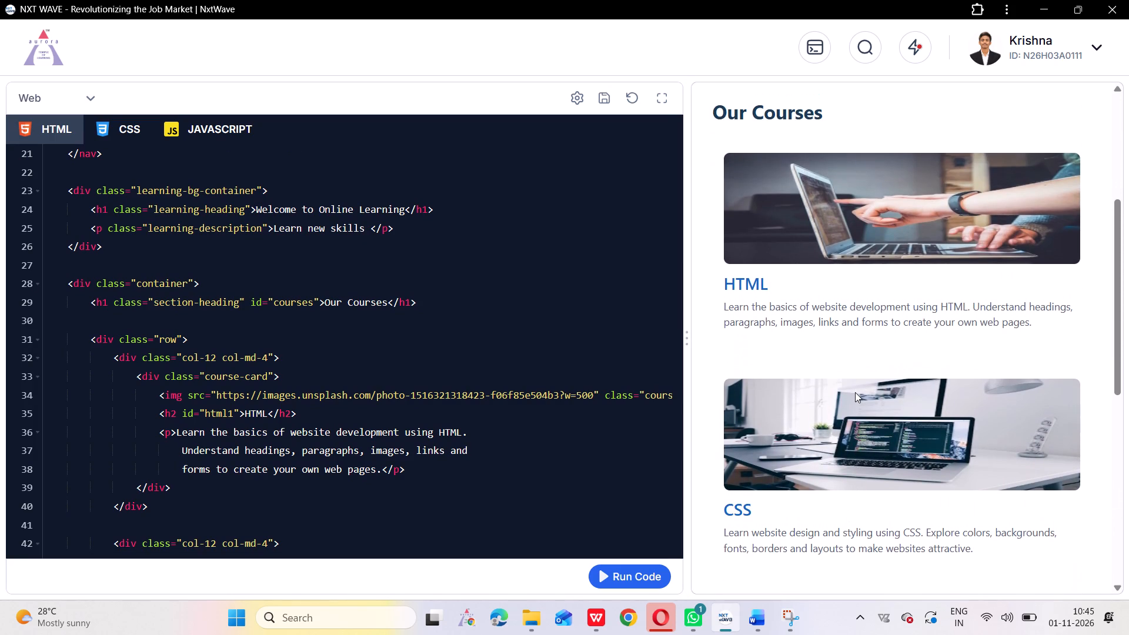
{"action": "scroll", "coordinate": [855, 392], "scroll_direction": "up", "scroll_amount": 1}
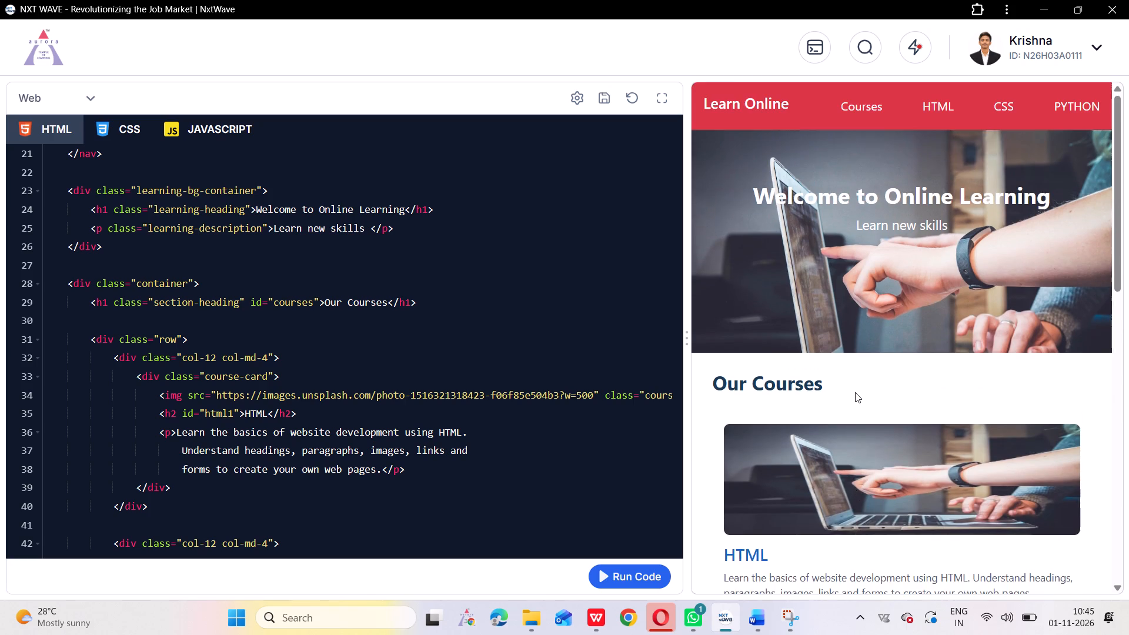
{"action": "scroll", "coordinate": [855, 392], "scroll_direction": "up", "scroll_amount": 1}
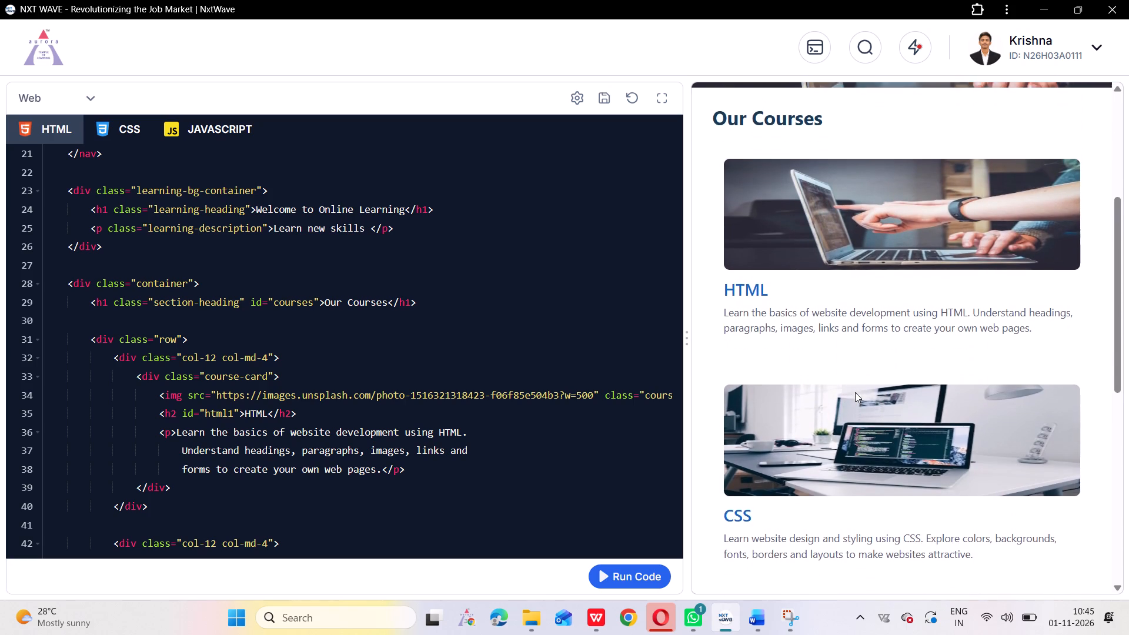
{"action": "scroll", "coordinate": [855, 392], "scroll_direction": "up", "scroll_amount": 3}
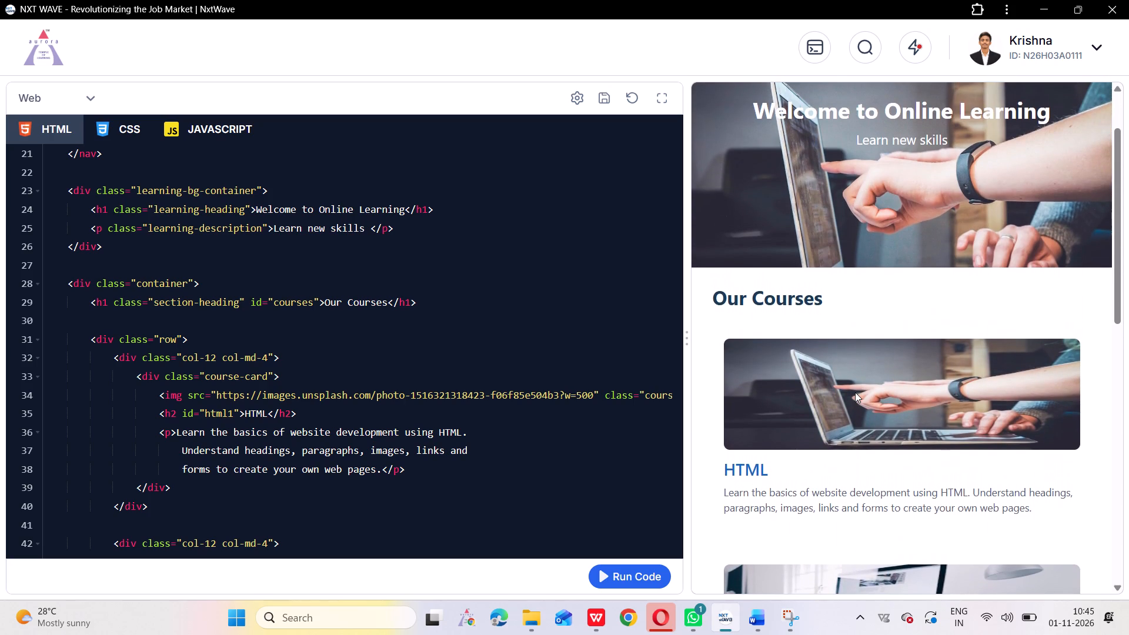
{"action": "scroll", "coordinate": [855, 392], "scroll_direction": "up", "scroll_amount": 2}
{"action": "key", "text": "Print"}
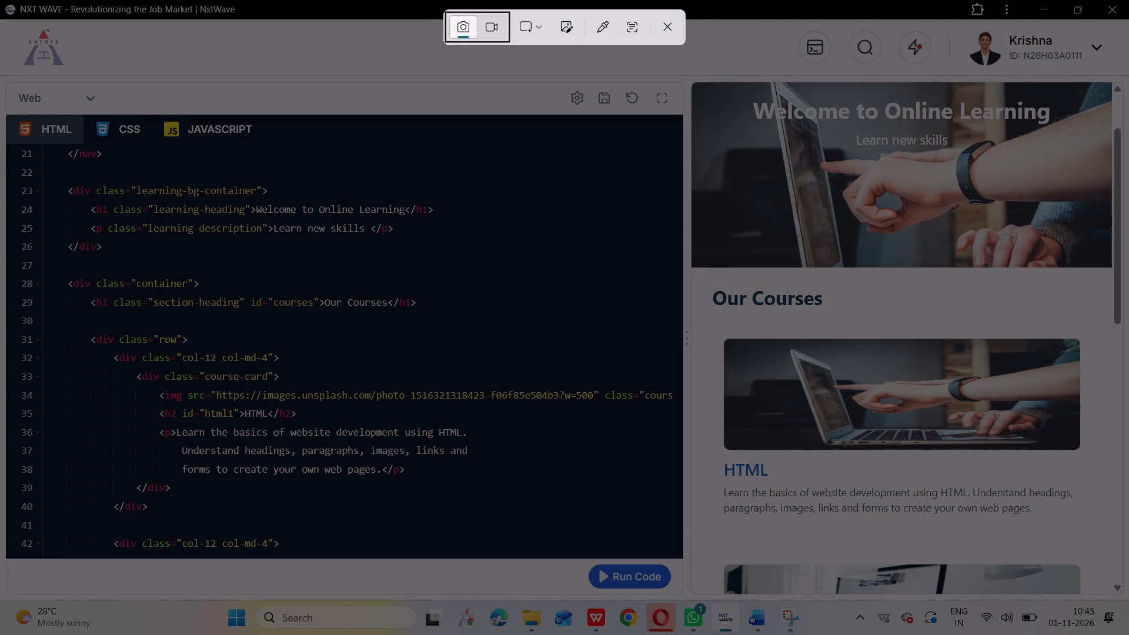
{"action": "left_click_drag", "start_coordinate": [7, 28], "coordinate": [1124, 619]}
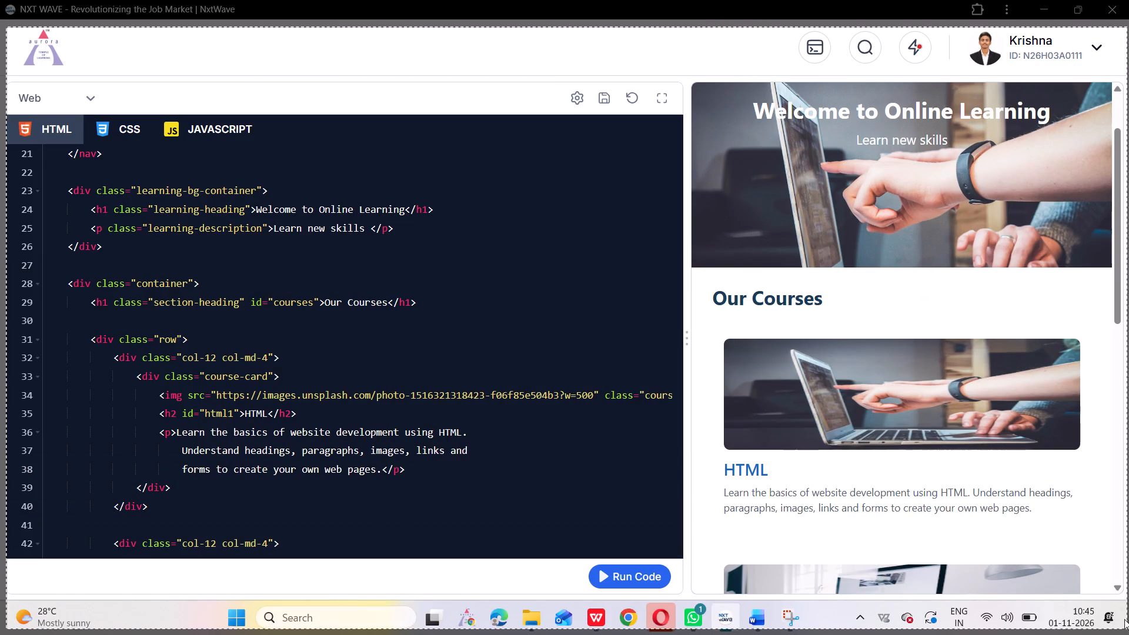
{"action": "left_click_drag", "start_coordinate": [1124, 619], "coordinate": [1128, 599]}
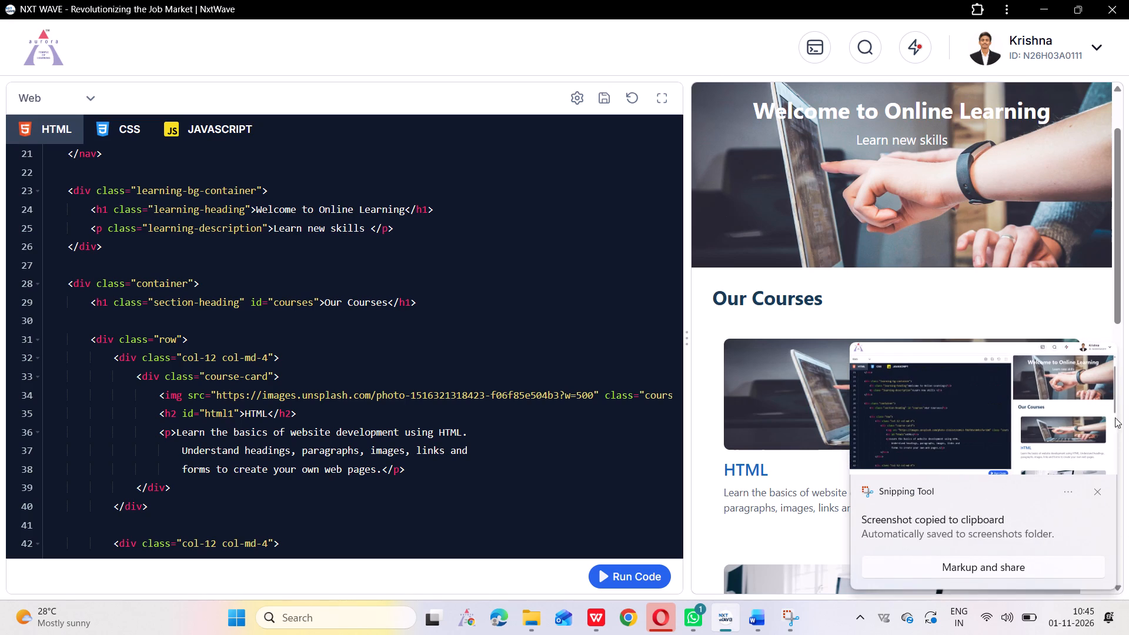
Copy the captured screenshot in Snipping Tool and paste it into the Word document on a new line below the first screenshot, above the CSS: heading.
{"action": "left_click", "coordinate": [1063, 416]}
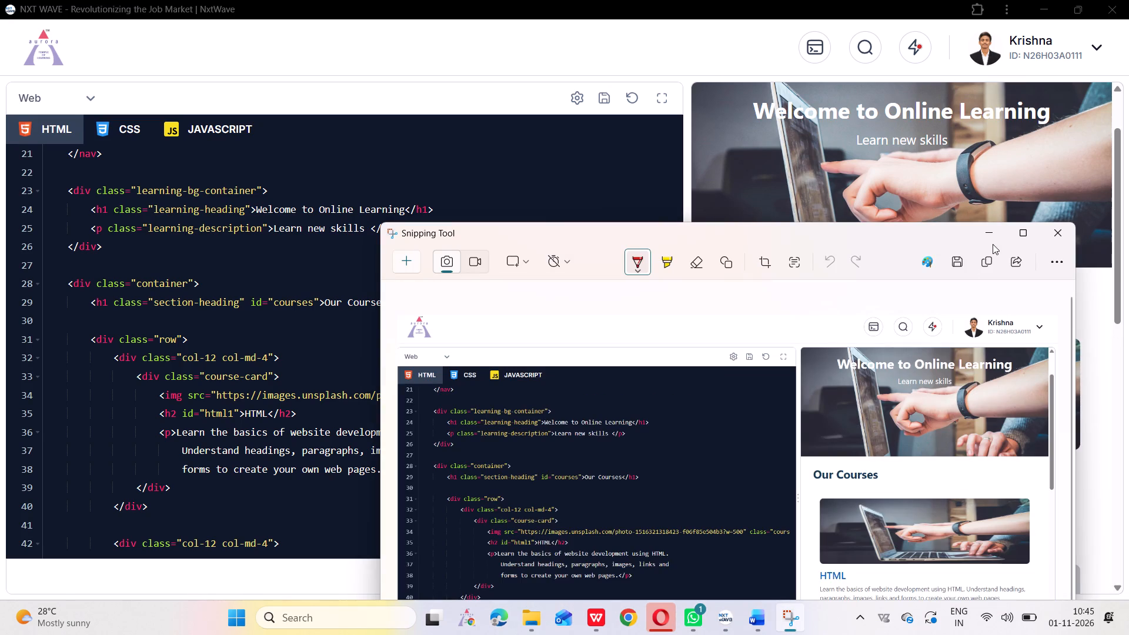
{"action": "left_click", "coordinate": [986, 265]}
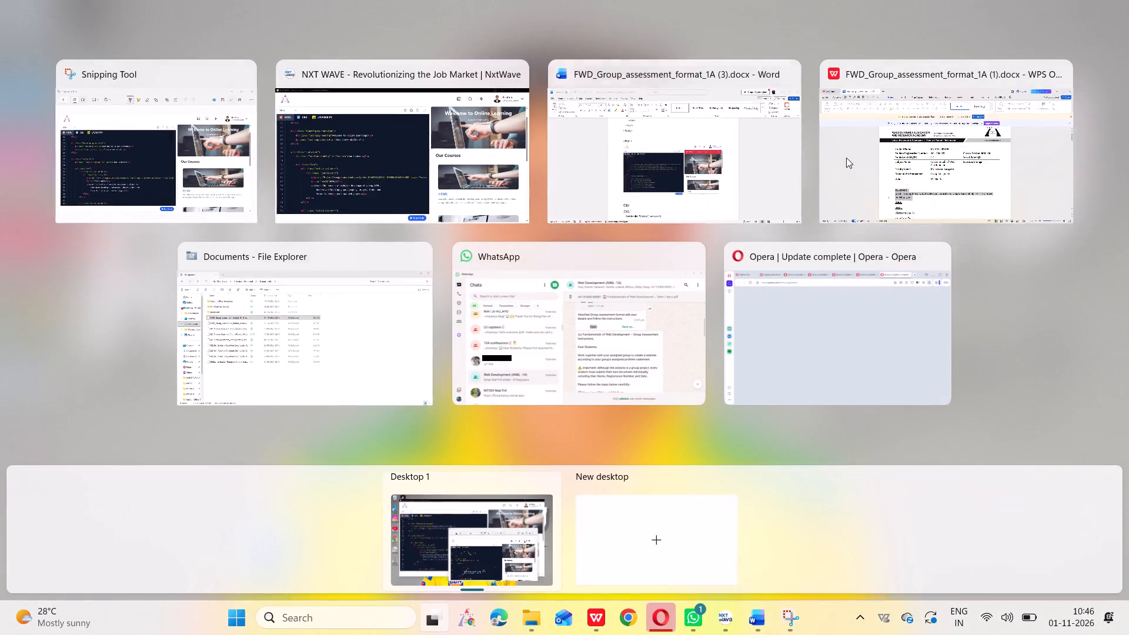
{"action": "left_click", "coordinate": [647, 146]}
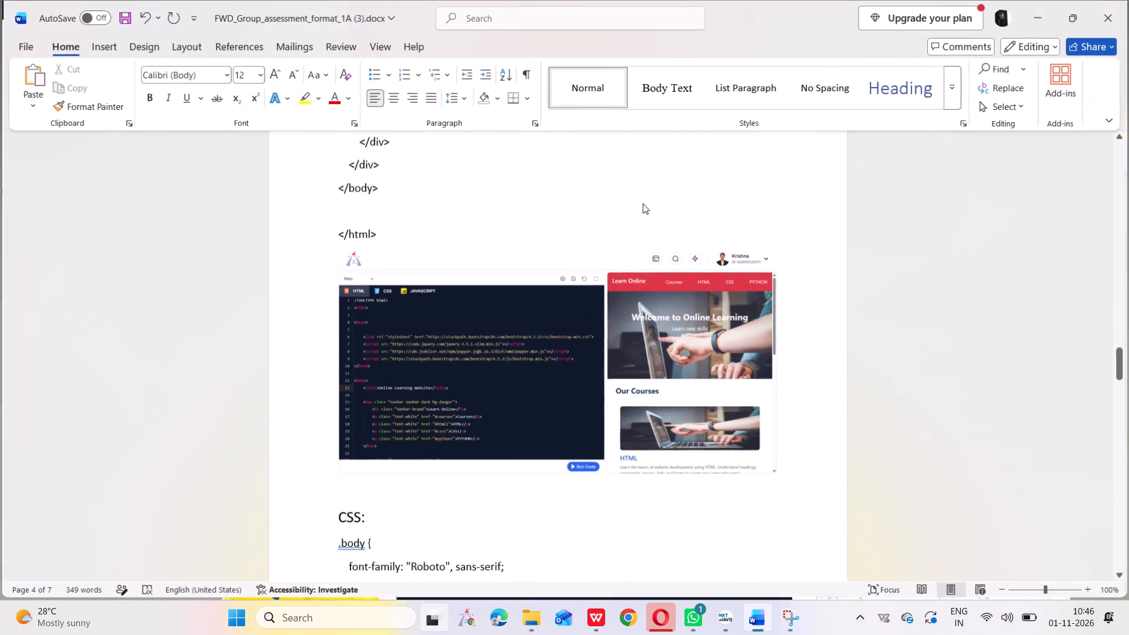
{"action": "scroll", "coordinate": [591, 377], "scroll_direction": "down", "scroll_amount": 1}
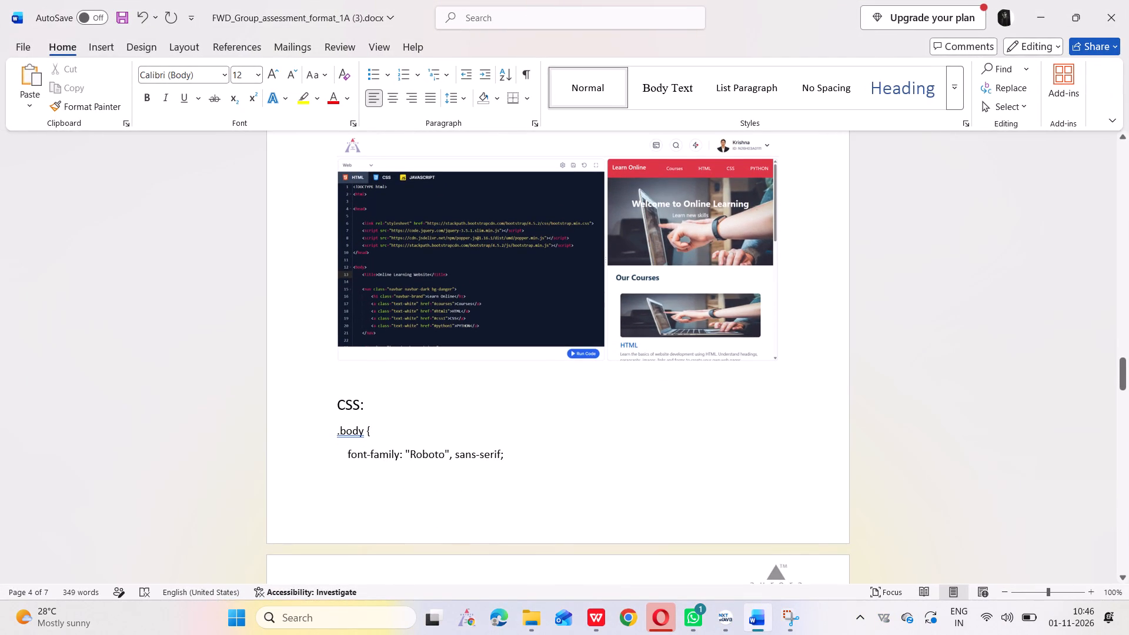
{"action": "left_click", "coordinate": [783, 353]}
{"action": "key", "text": "Return"}
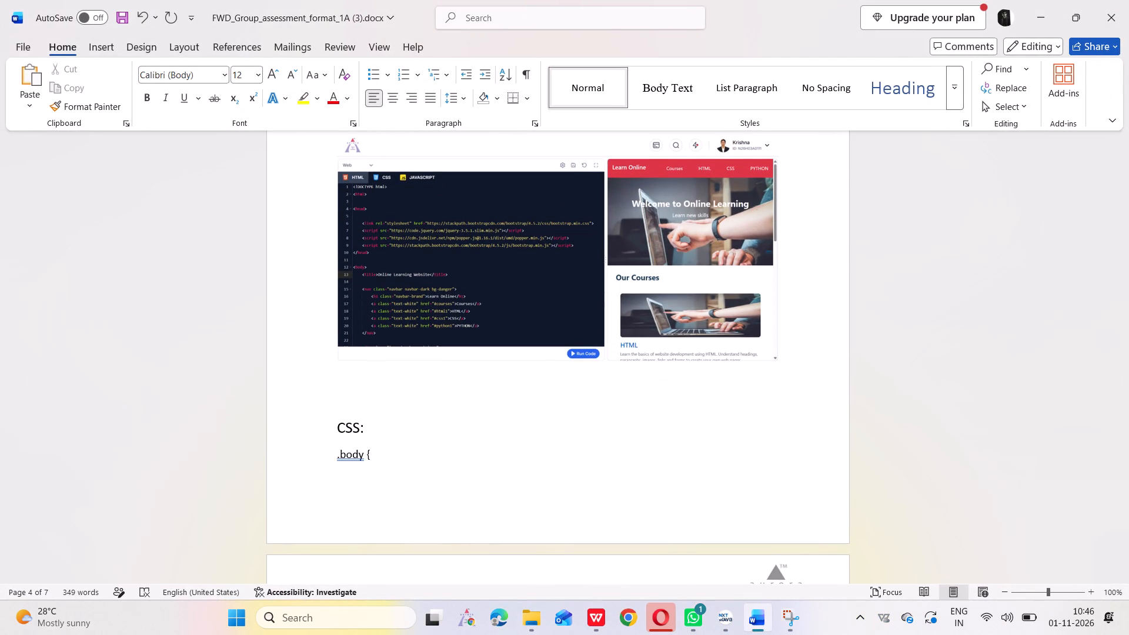
{"action": "key", "text": "ctrl+v"}
Check the placement of the two screenshots between the closing </html> tag and the CSS code.
{"action": "scroll", "coordinate": [783, 353], "scroll_direction": "right", "scroll_amount": 1}
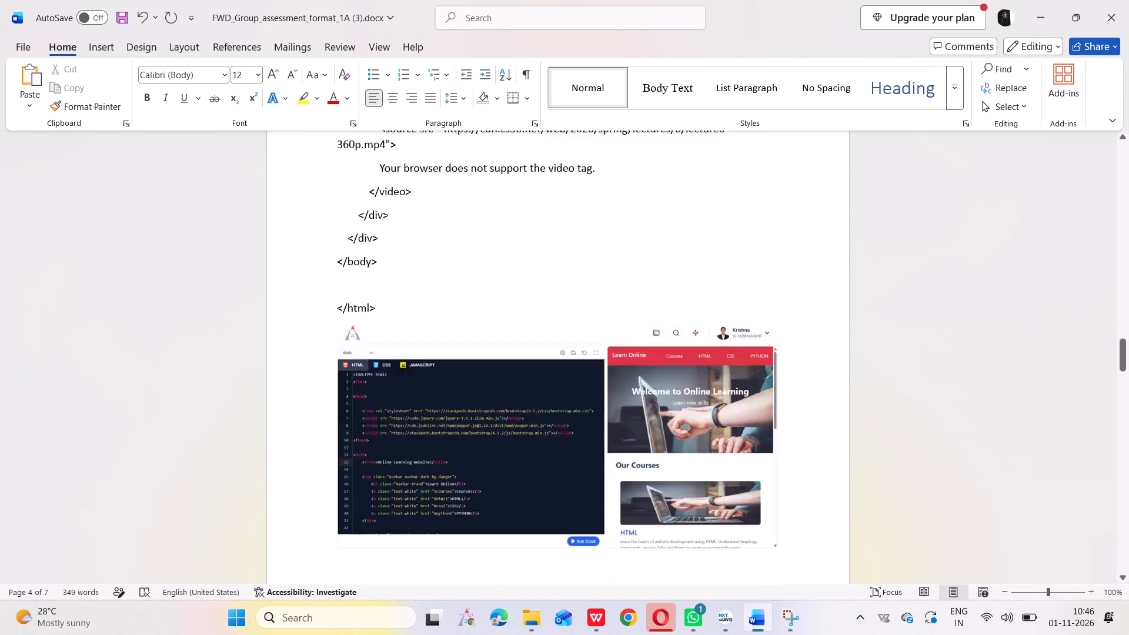
{"action": "scroll", "coordinate": [783, 353], "scroll_direction": "right", "scroll_amount": 1}
{"action": "scroll", "coordinate": [783, 353], "scroll_direction": "down", "scroll_amount": 1}
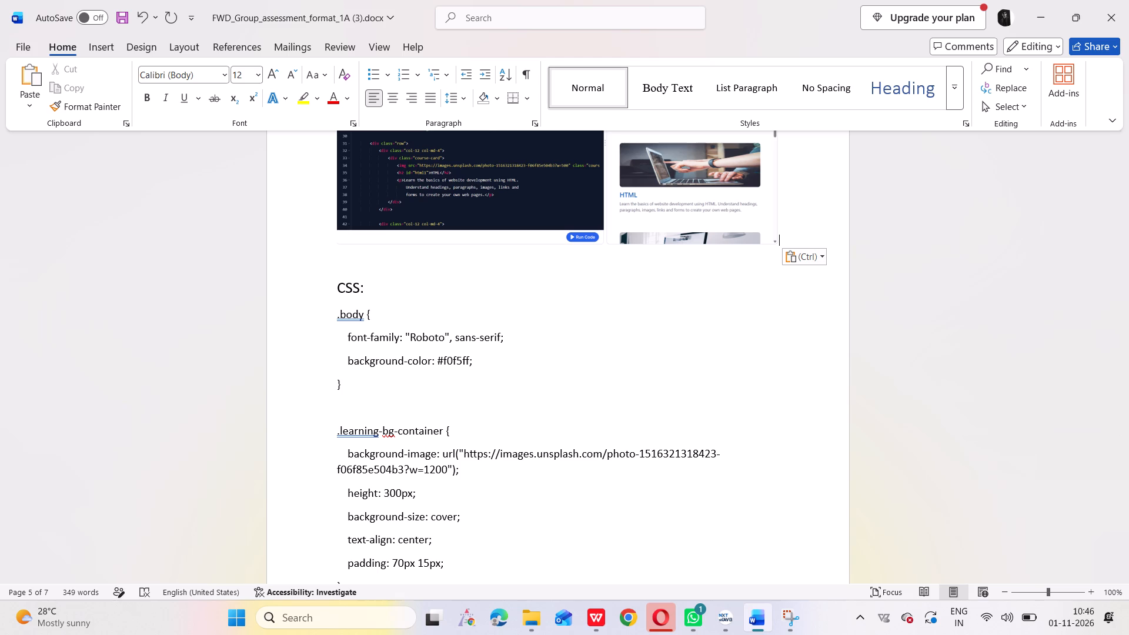
{"action": "scroll", "coordinate": [783, 353], "scroll_direction": "up", "scroll_amount": 2}
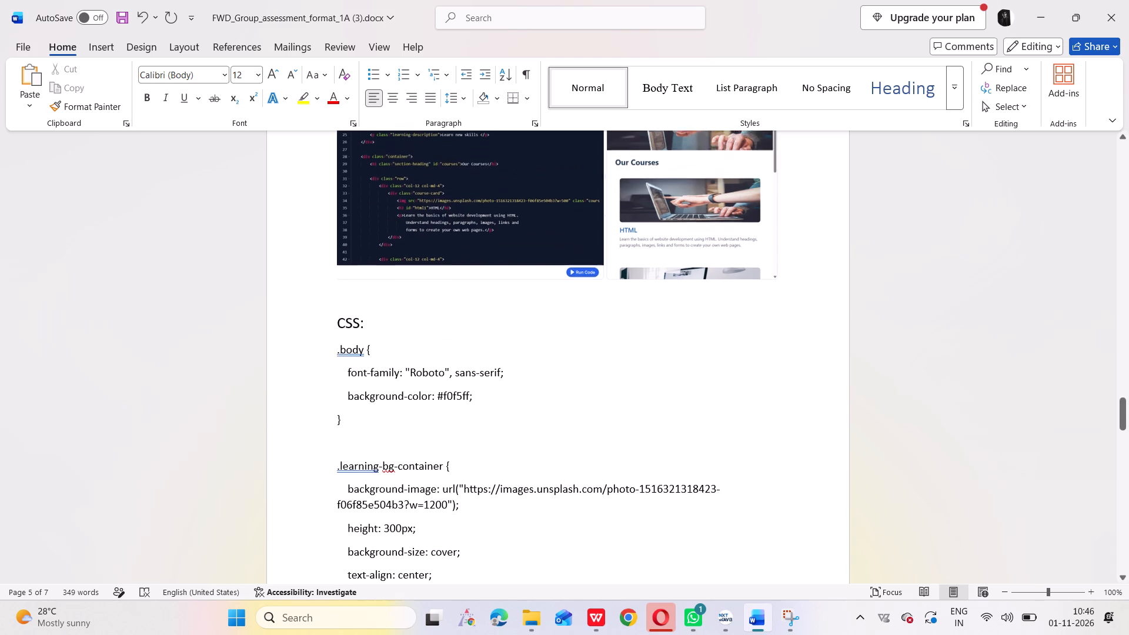
{"action": "scroll", "coordinate": [783, 353], "scroll_direction": "up", "scroll_amount": 2}
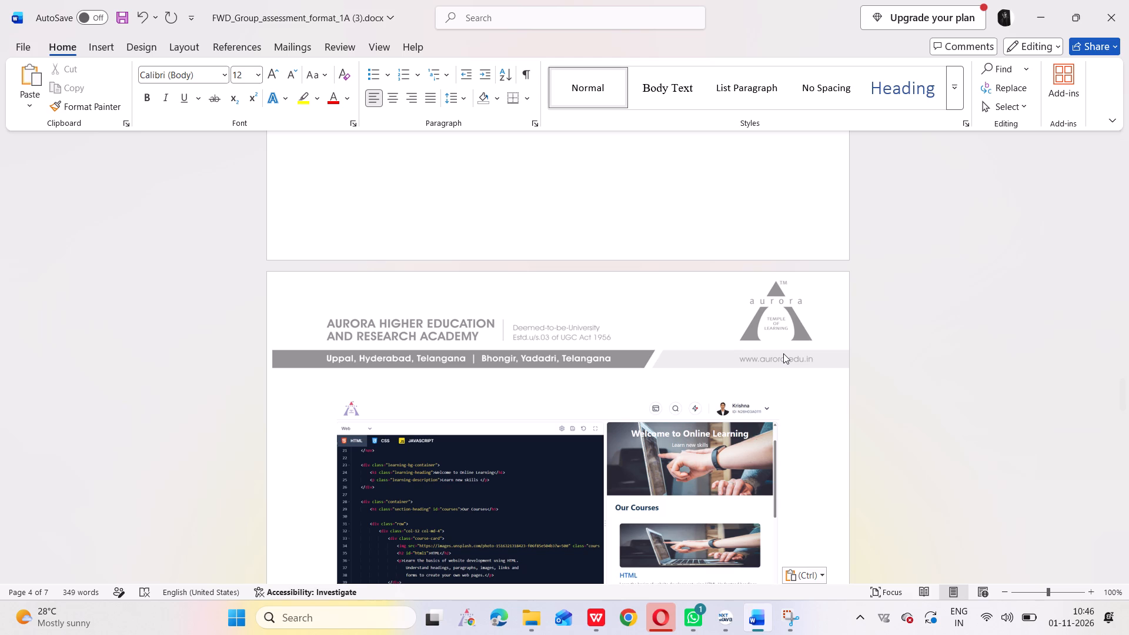
{"action": "scroll", "coordinate": [783, 353], "scroll_direction": "down", "scroll_amount": 2}
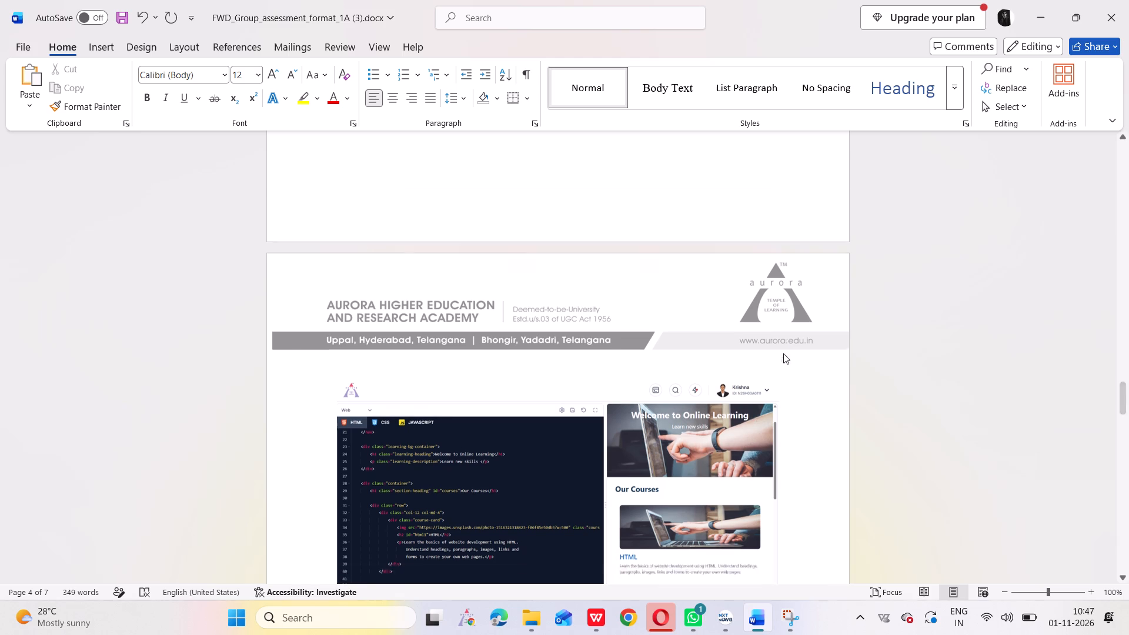
{"action": "scroll", "coordinate": [783, 353], "scroll_direction": "down", "scroll_amount": 2}
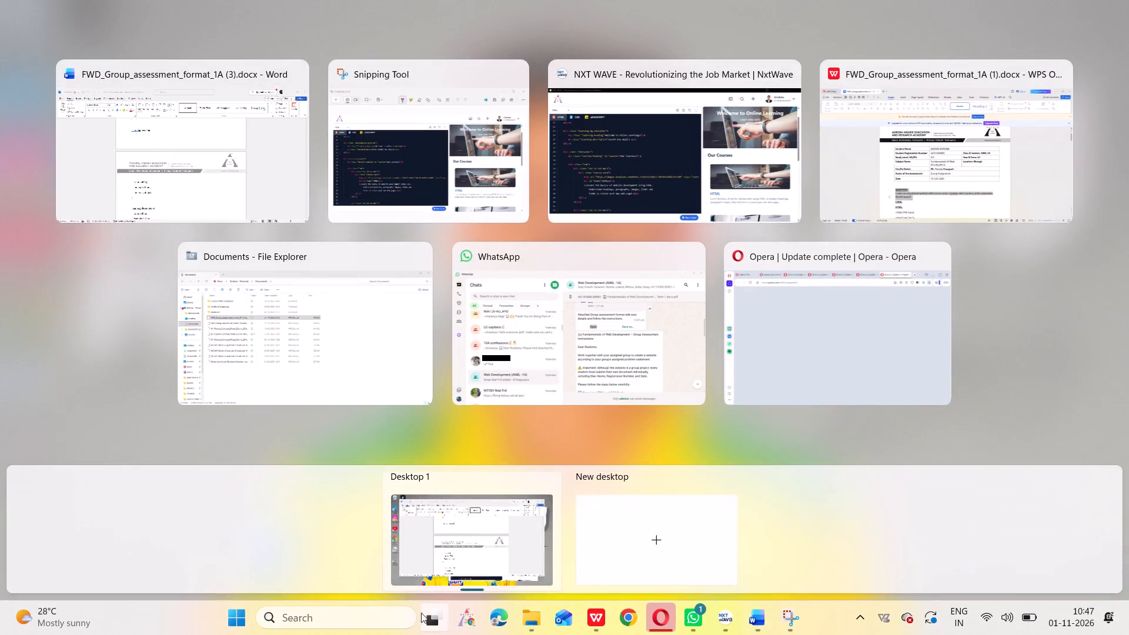
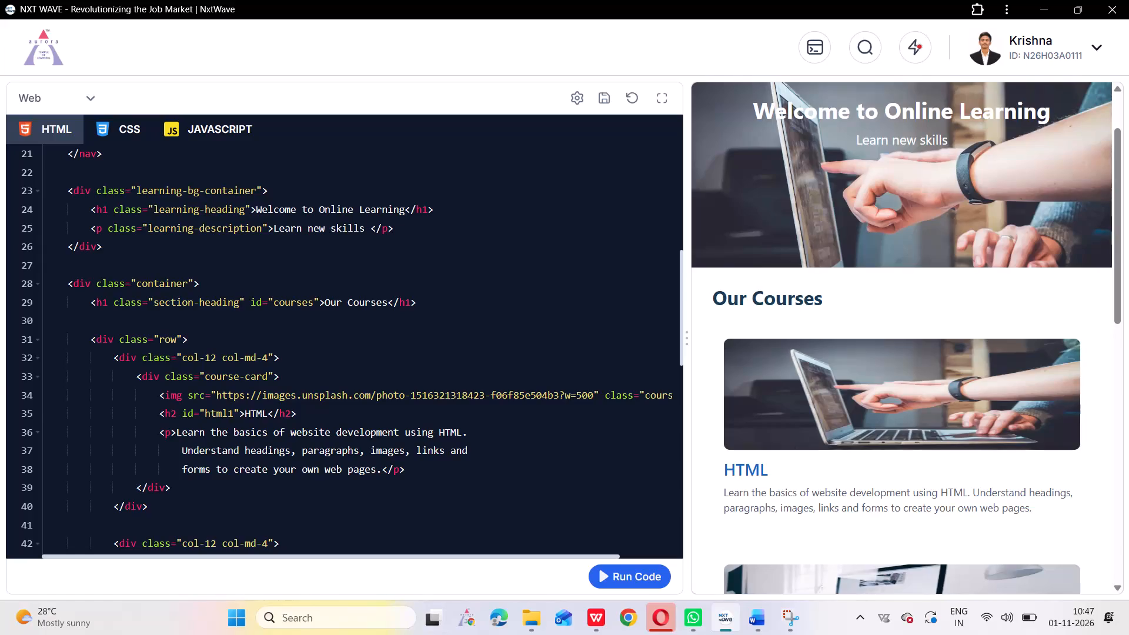
Copy the website's HTML code from the <!DOCTYPE html> line down through the end of the code.
{"action": "scroll", "coordinate": [112, 237], "scroll_direction": "up", "scroll_amount": 20}
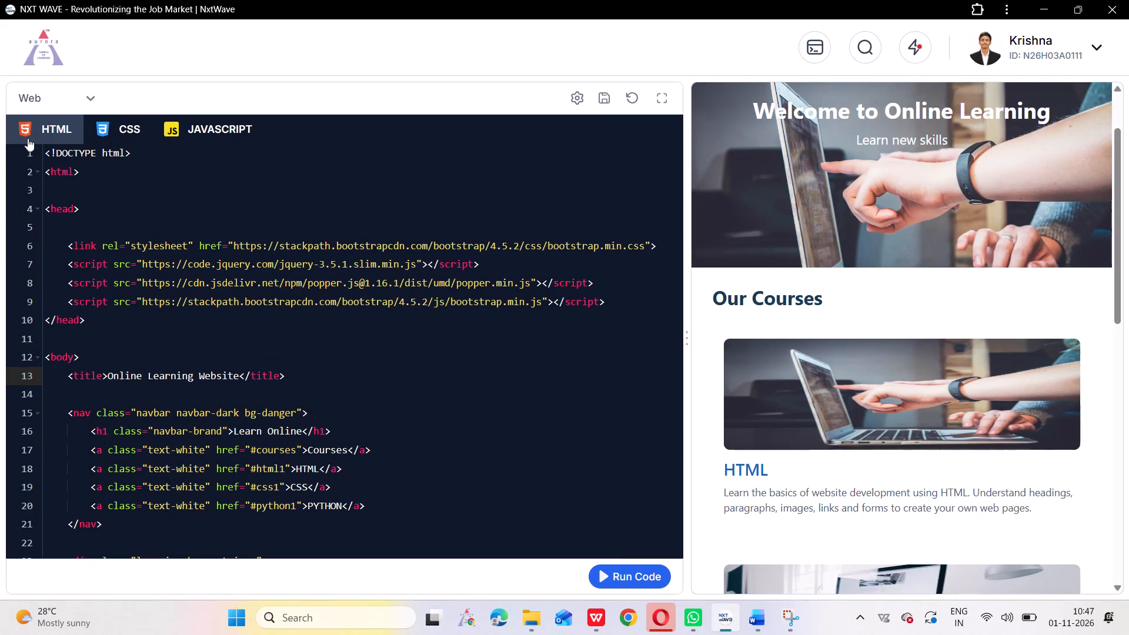
{"action": "left_click", "coordinate": [41, 151]}
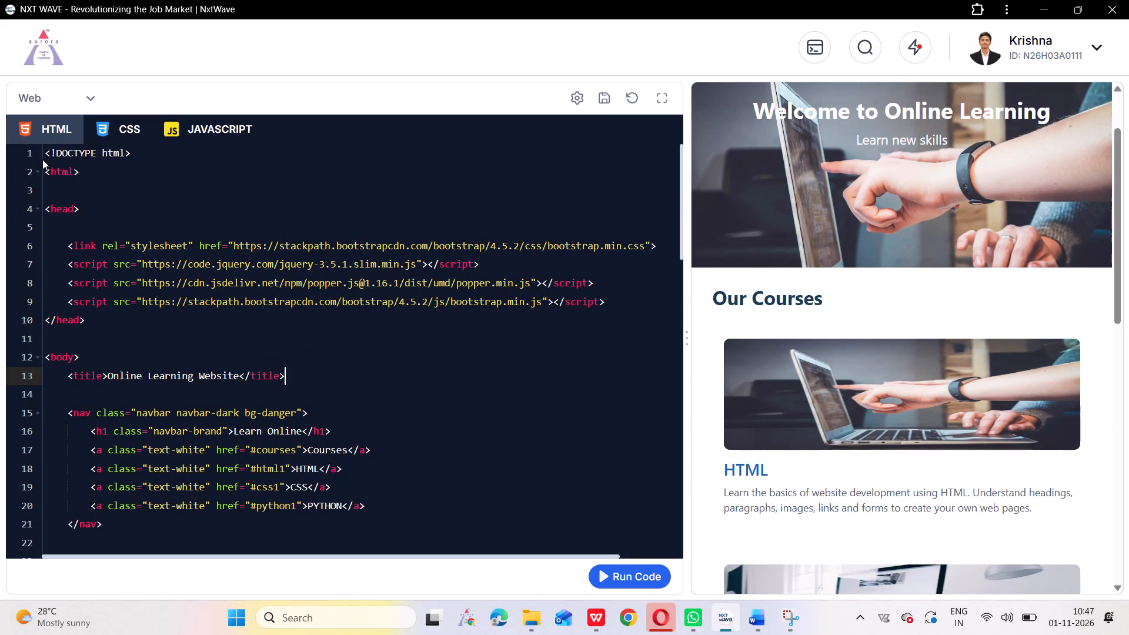
{"action": "left_click", "coordinate": [44, 153]}
{"action": "left_click_drag", "start_coordinate": [116, 250], "coordinate": [146, 313]}
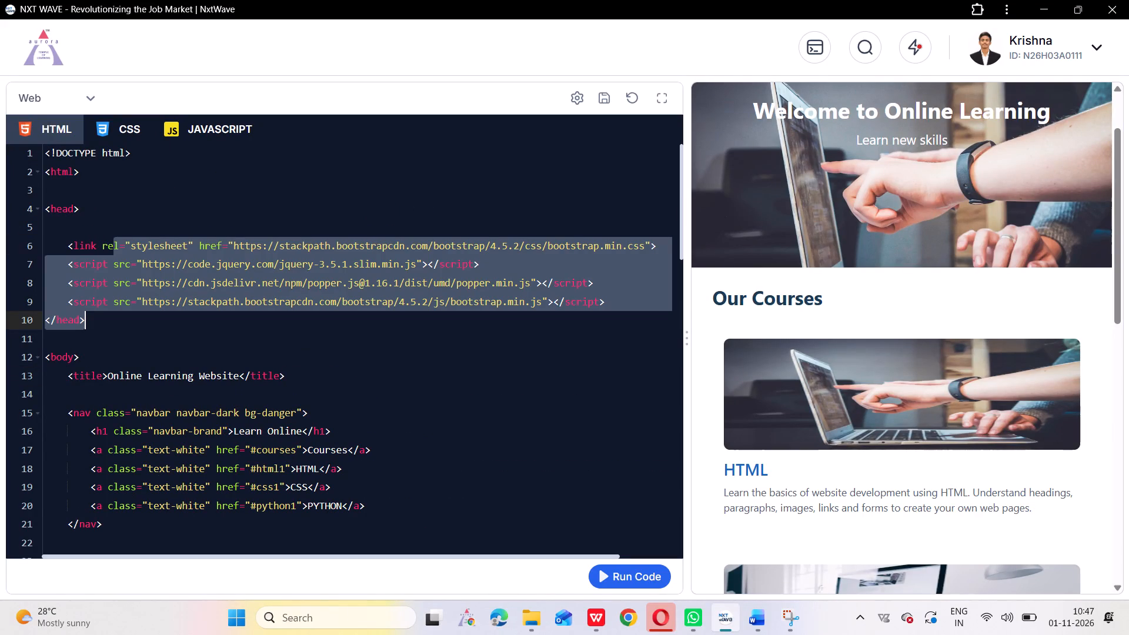
{"action": "left_click_drag", "start_coordinate": [126, 202], "coordinate": [43, 149]}
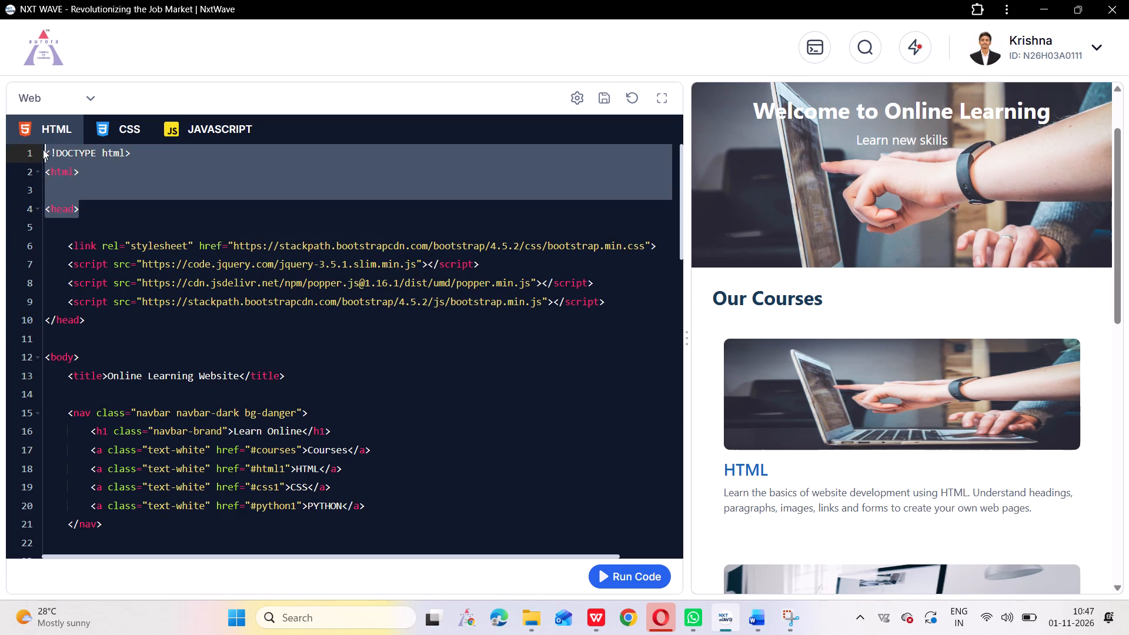
{"action": "left_click", "coordinate": [43, 149]}
{"action": "left_click_drag", "start_coordinate": [43, 149], "coordinate": [195, 634]}
{"action": "key", "text": "ctrl+c"}
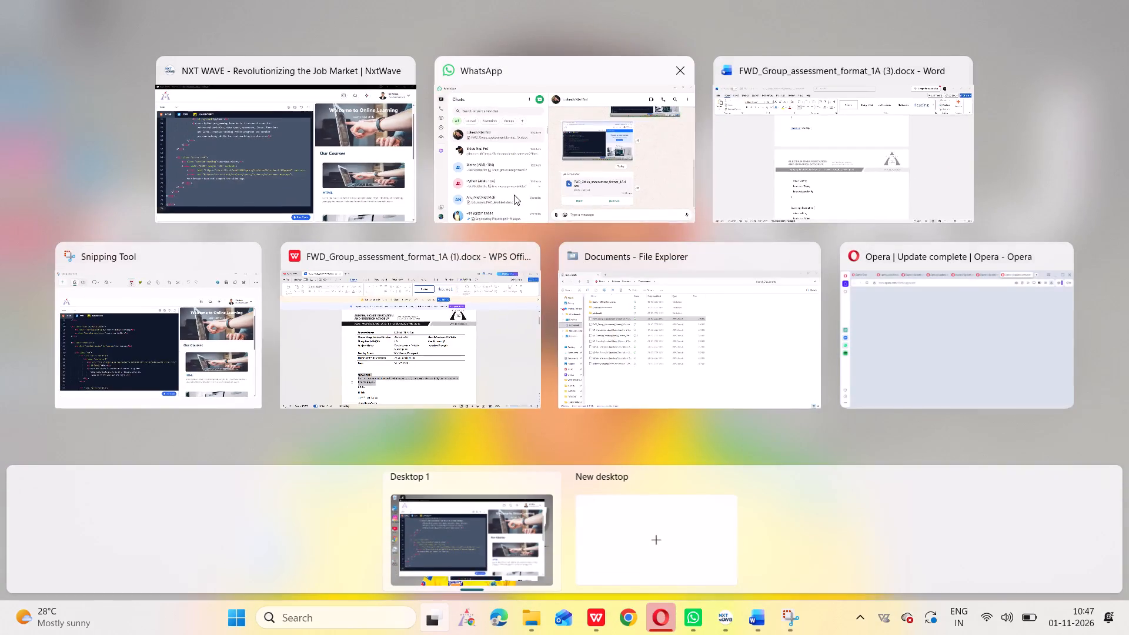
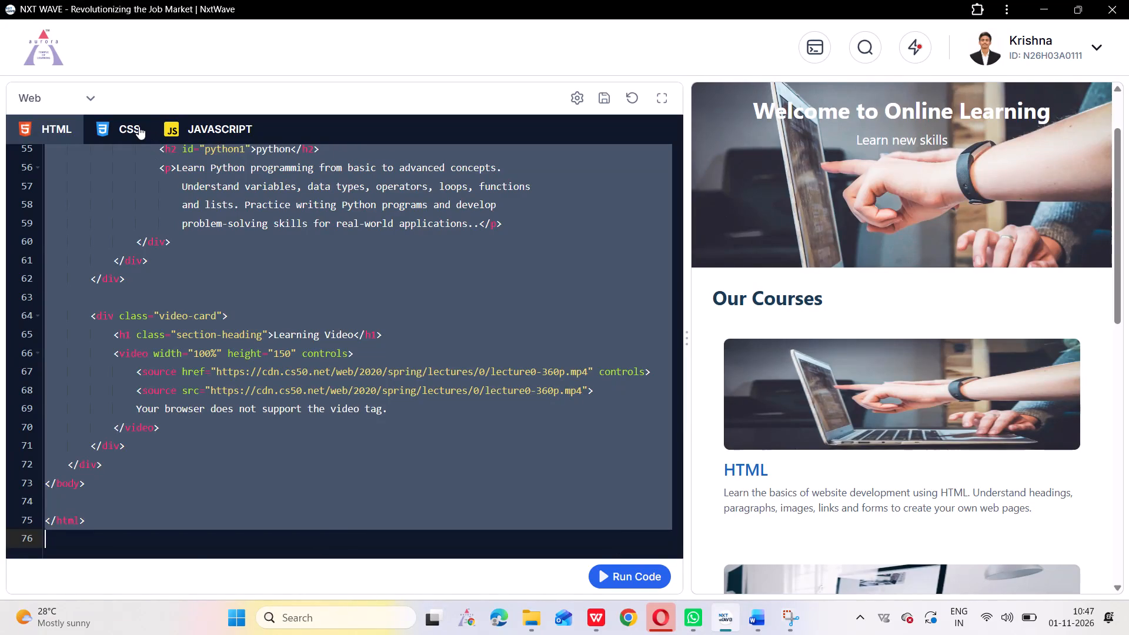
Copy the website's CSS code from the .body rule down through the end of the stylesheet.
{"action": "left_click", "coordinate": [139, 126]}
{"action": "scroll", "coordinate": [101, 185], "scroll_direction": "up", "scroll_amount": 10}
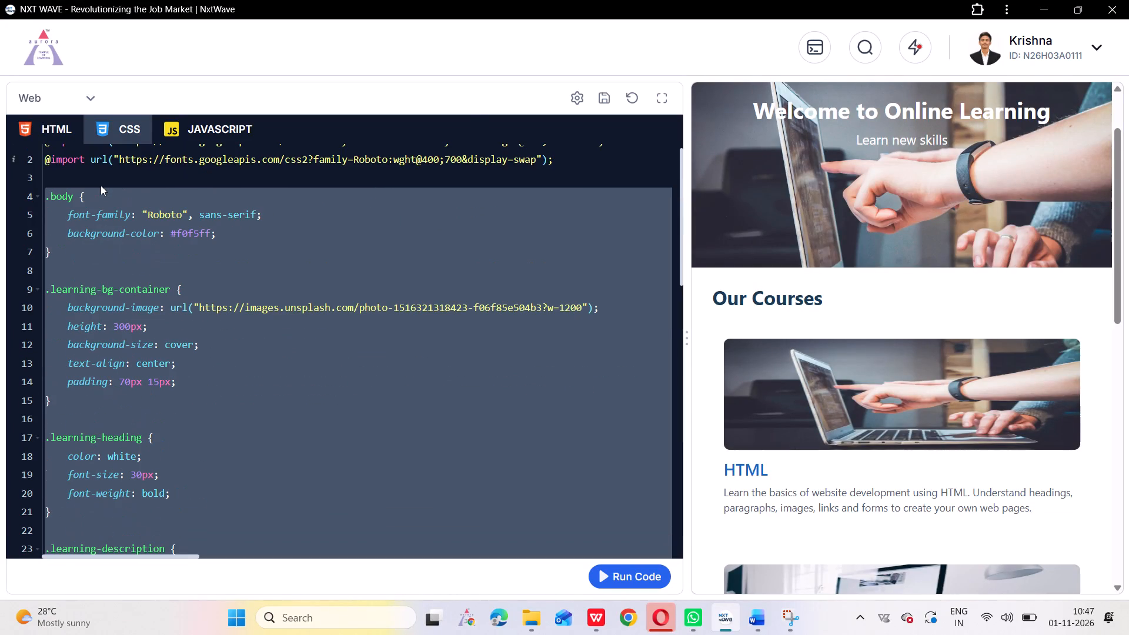
{"action": "scroll", "coordinate": [101, 185], "scroll_direction": "up", "scroll_amount": 13}
{"action": "left_click_drag", "start_coordinate": [45, 206], "coordinate": [59, 209]}
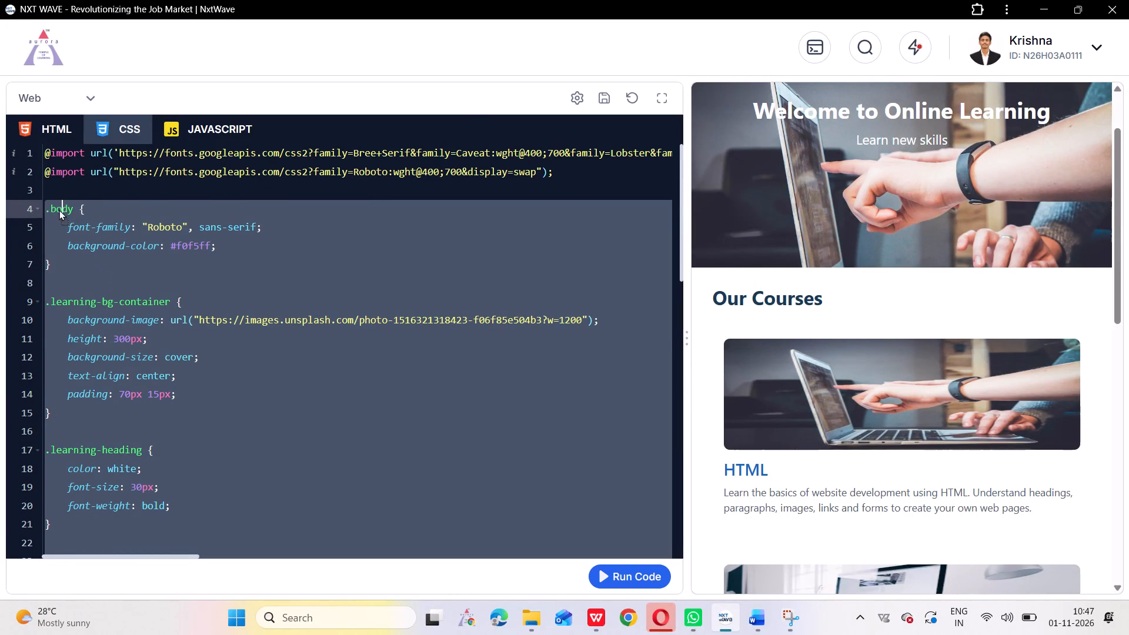
{"action": "left_click_drag", "start_coordinate": [59, 209], "coordinate": [49, 199]}
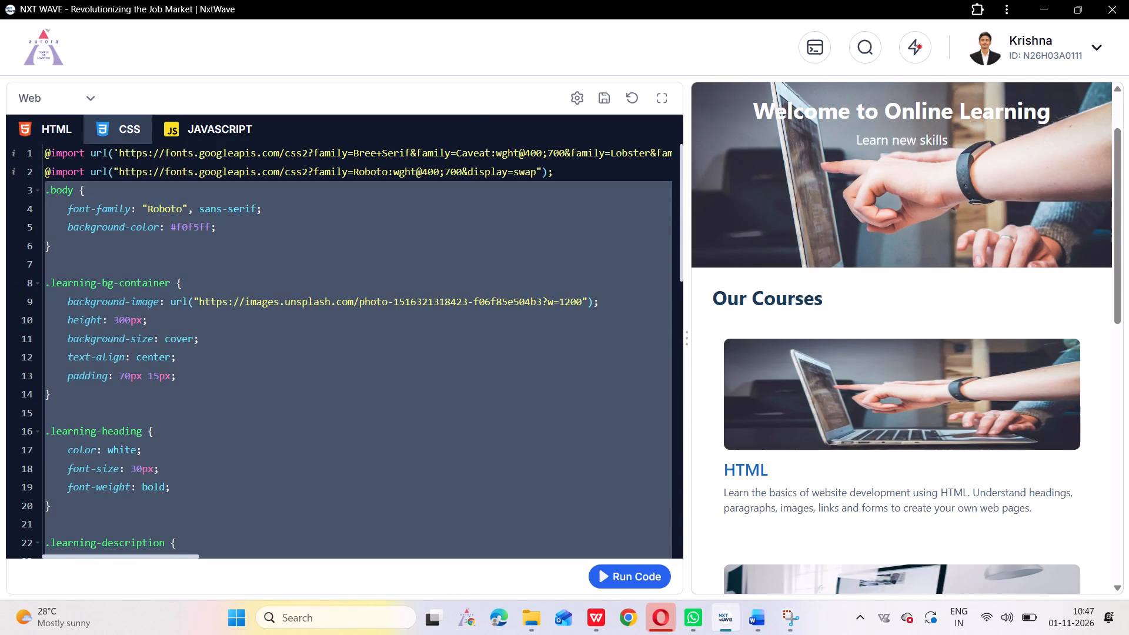
{"action": "left_click", "coordinate": [49, 189]}
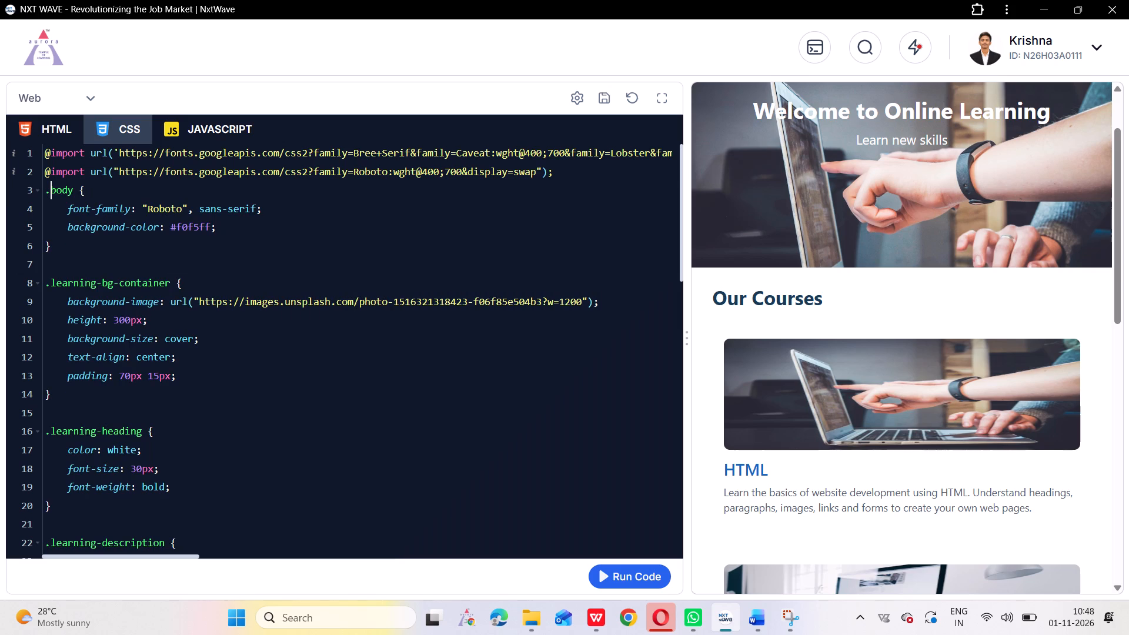
{"action": "left_click_drag", "start_coordinate": [44, 186], "coordinate": [110, 436]}
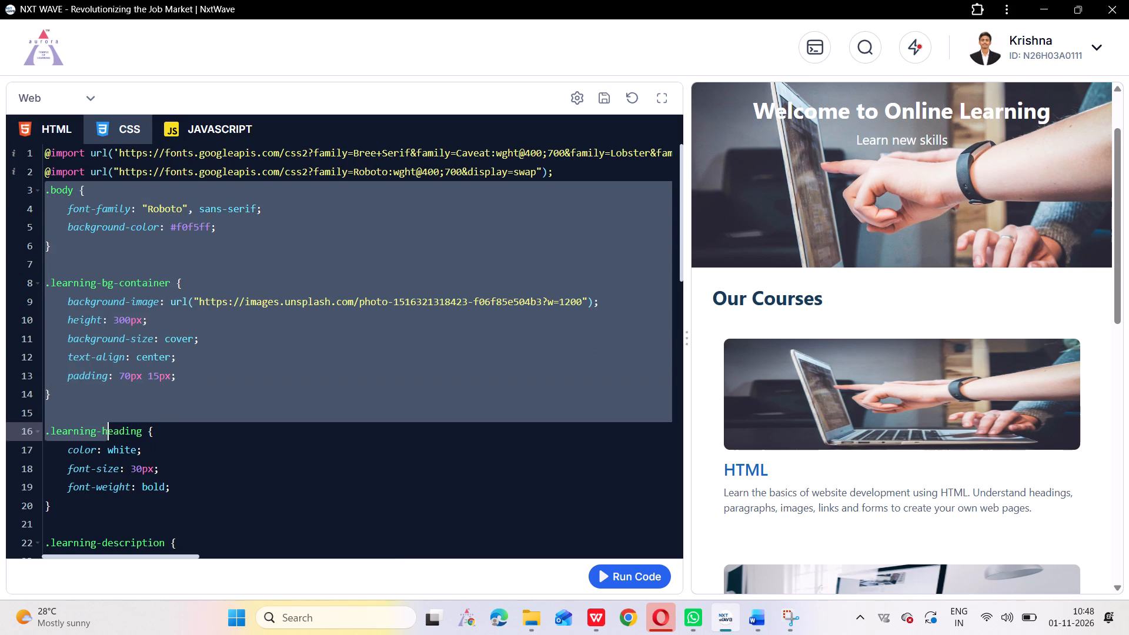
{"action": "left_click_drag", "start_coordinate": [110, 436], "coordinate": [66, 634]}
{"action": "key", "text": "ctrl+c"}
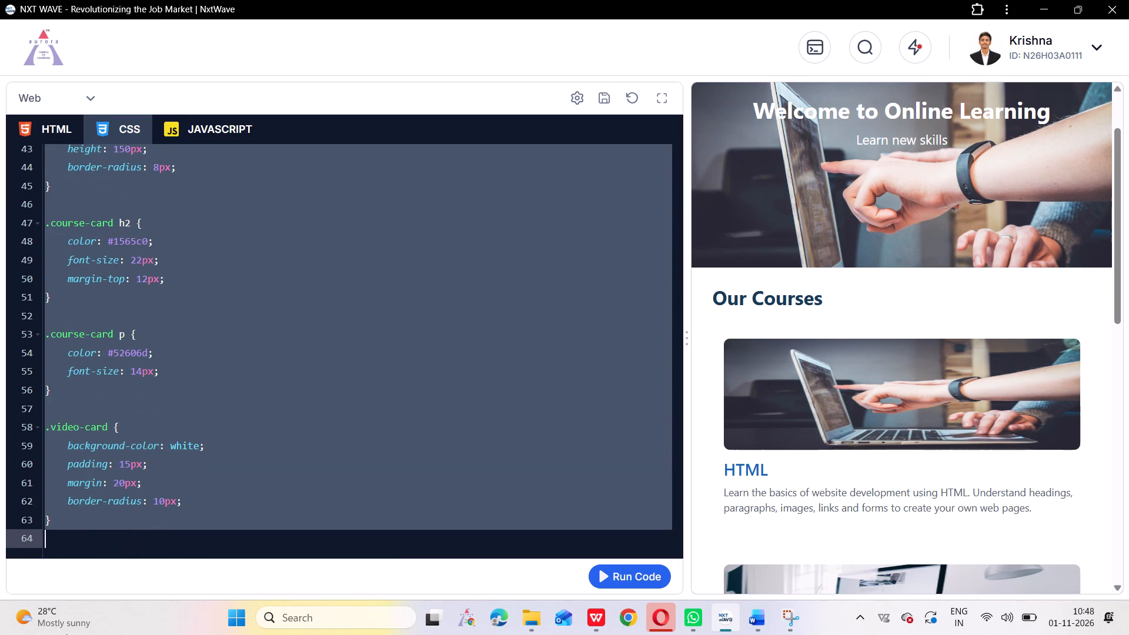
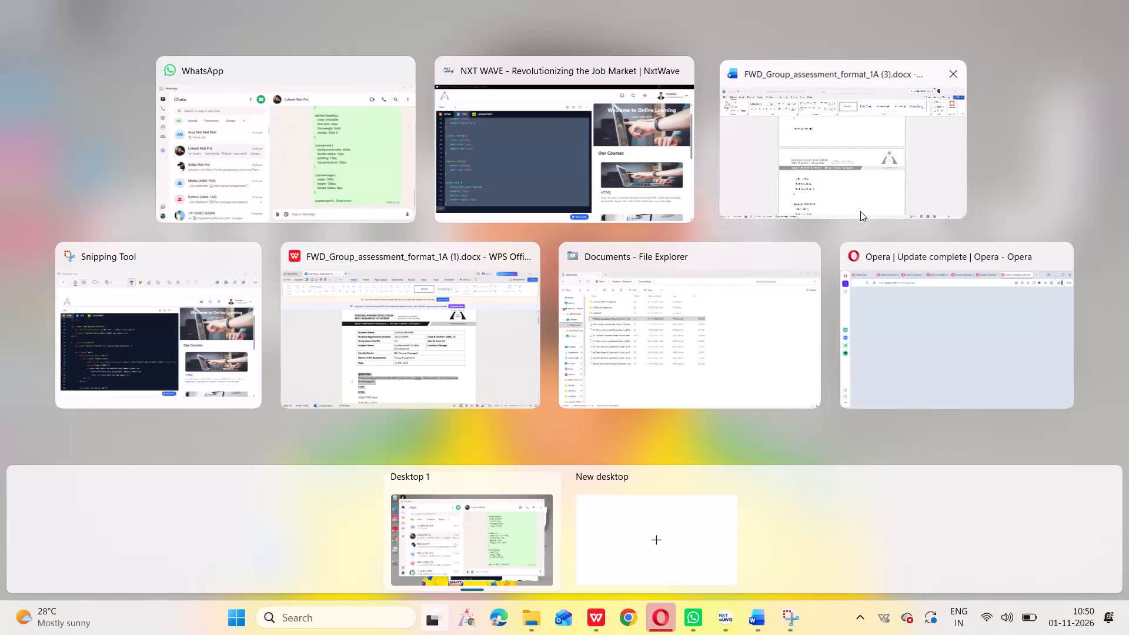
Add an empty line between the second HTML code screenshot and the CSS heading in the Word document.
{"action": "scroll", "coordinate": [619, 332], "scroll_direction": "up", "scroll_amount": 1}
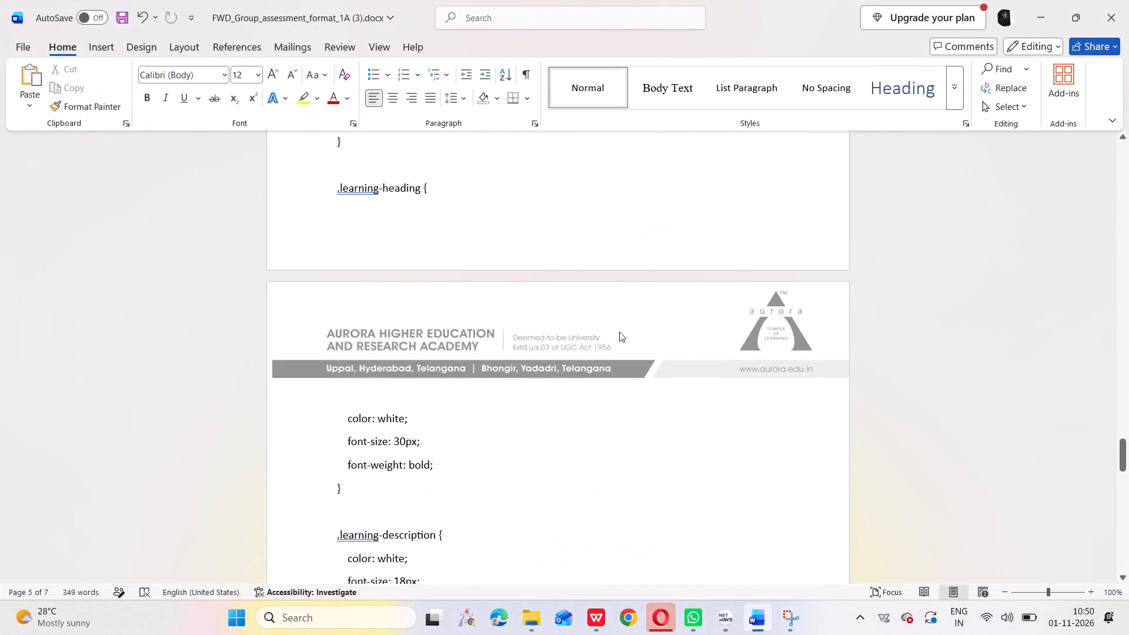
{"action": "scroll", "coordinate": [619, 332], "scroll_direction": "up", "scroll_amount": 3}
{"action": "scroll", "coordinate": [619, 332], "scroll_direction": "down", "scroll_amount": 1}
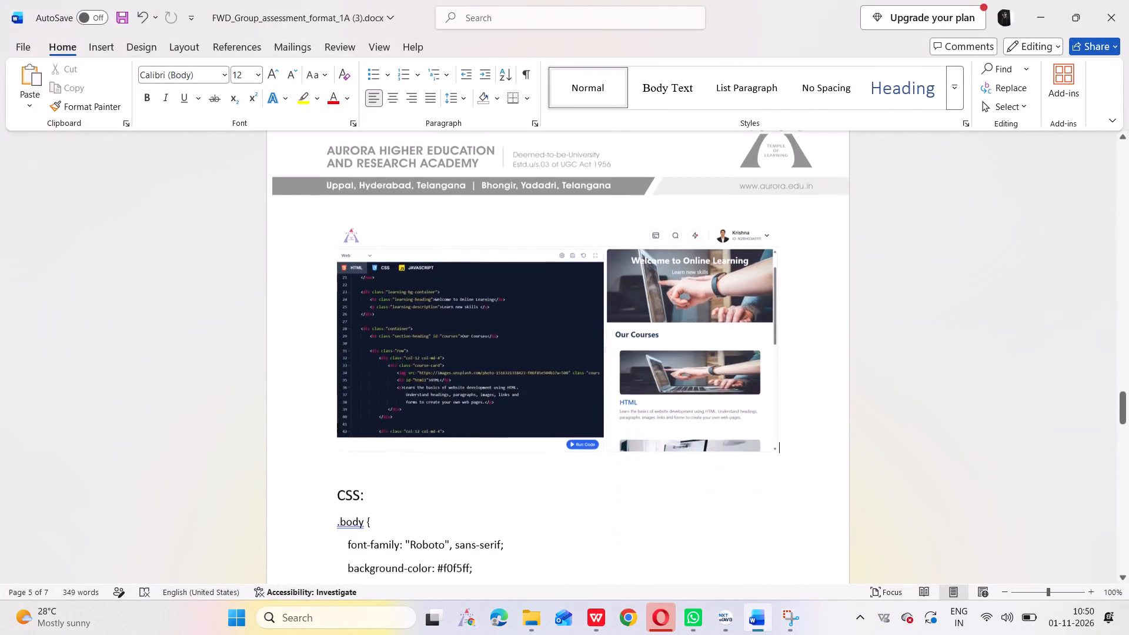
{"action": "scroll", "coordinate": [619, 332], "scroll_direction": "down", "scroll_amount": 1}
{"action": "scroll", "coordinate": [619, 332], "scroll_direction": "up", "scroll_amount": 1}
{"action": "scroll", "coordinate": [619, 332], "scroll_direction": "down", "scroll_amount": 1}
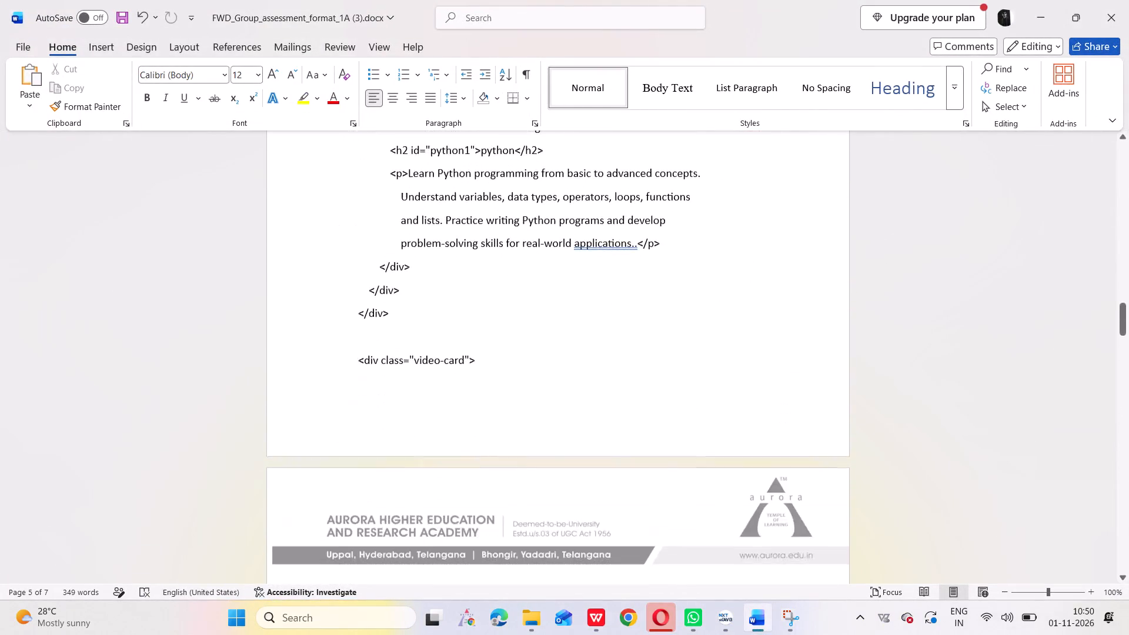
{"action": "scroll", "coordinate": [619, 332], "scroll_direction": "down", "scroll_amount": 1}
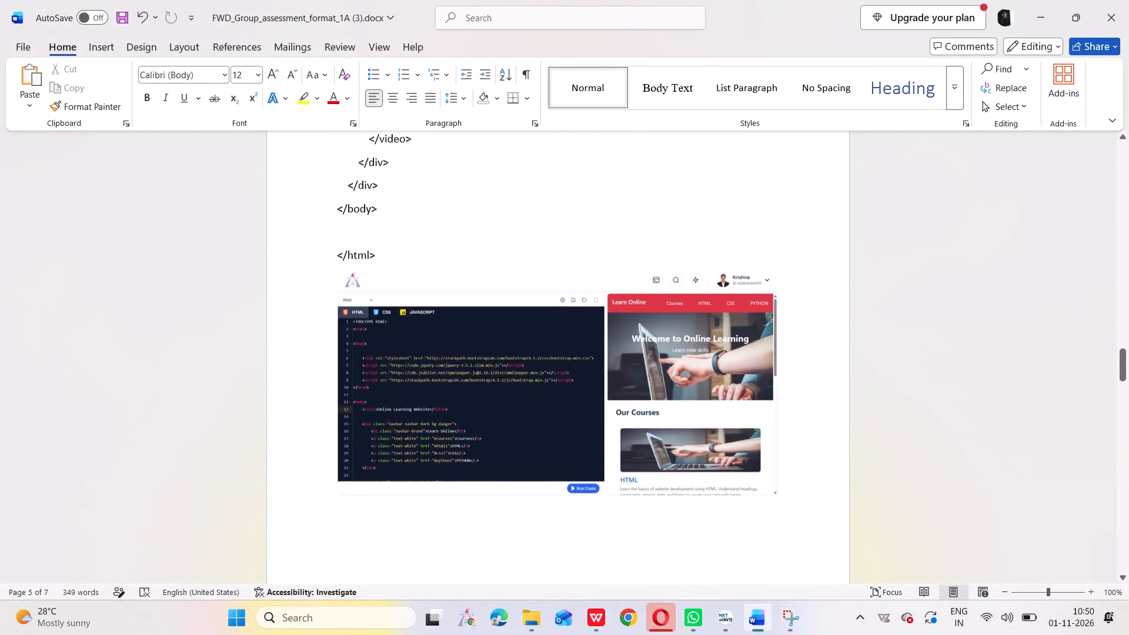
{"action": "scroll", "coordinate": [619, 332], "scroll_direction": "down", "scroll_amount": 1}
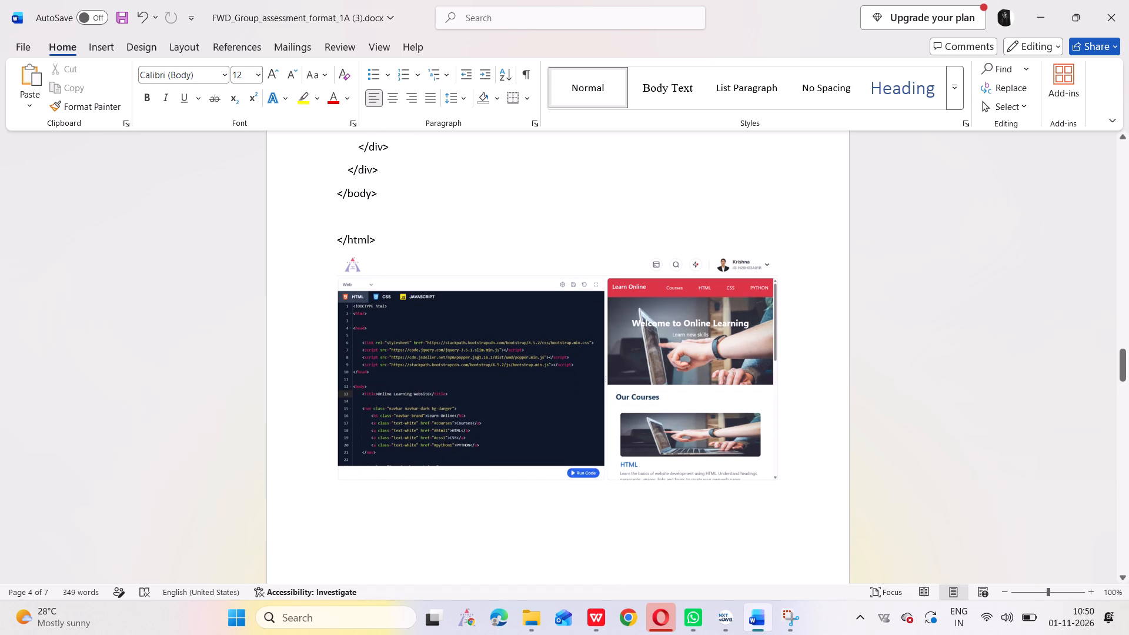
{"action": "left_click", "coordinate": [791, 457]}
{"action": "scroll", "coordinate": [791, 457], "scroll_direction": "down", "scroll_amount": 5}
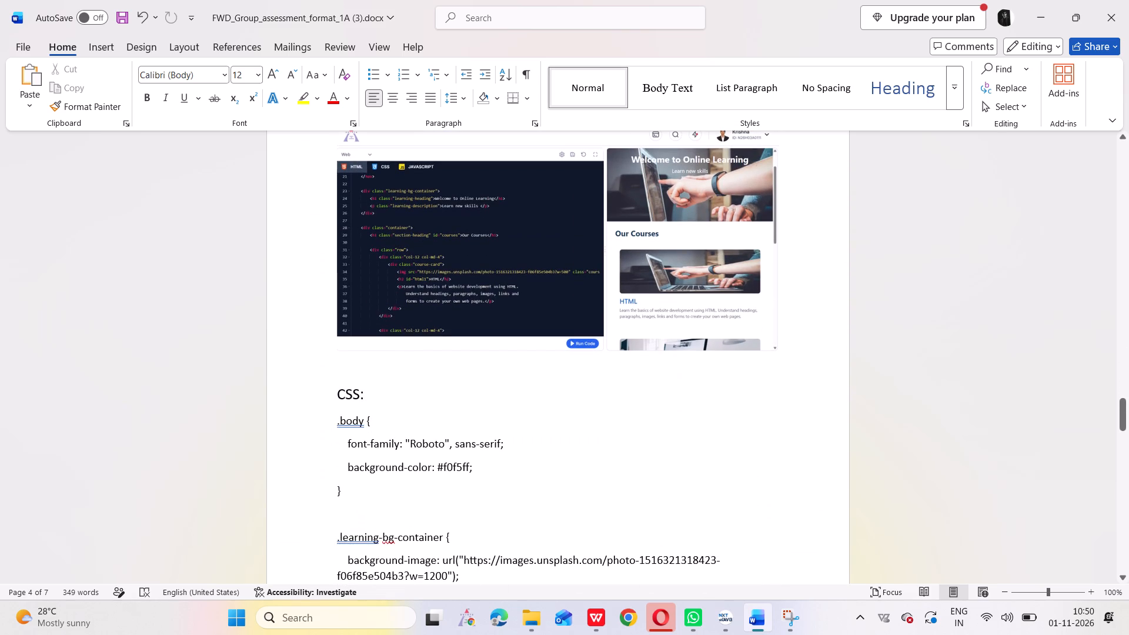
{"action": "left_click", "coordinate": [794, 343]}
{"action": "key", "text": "Return"}
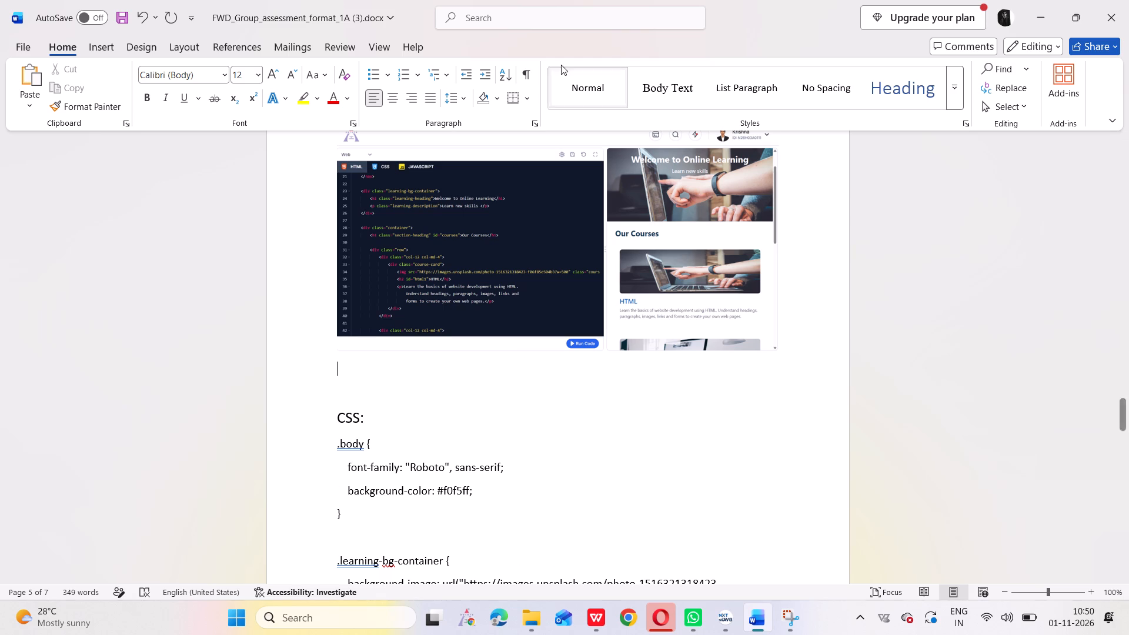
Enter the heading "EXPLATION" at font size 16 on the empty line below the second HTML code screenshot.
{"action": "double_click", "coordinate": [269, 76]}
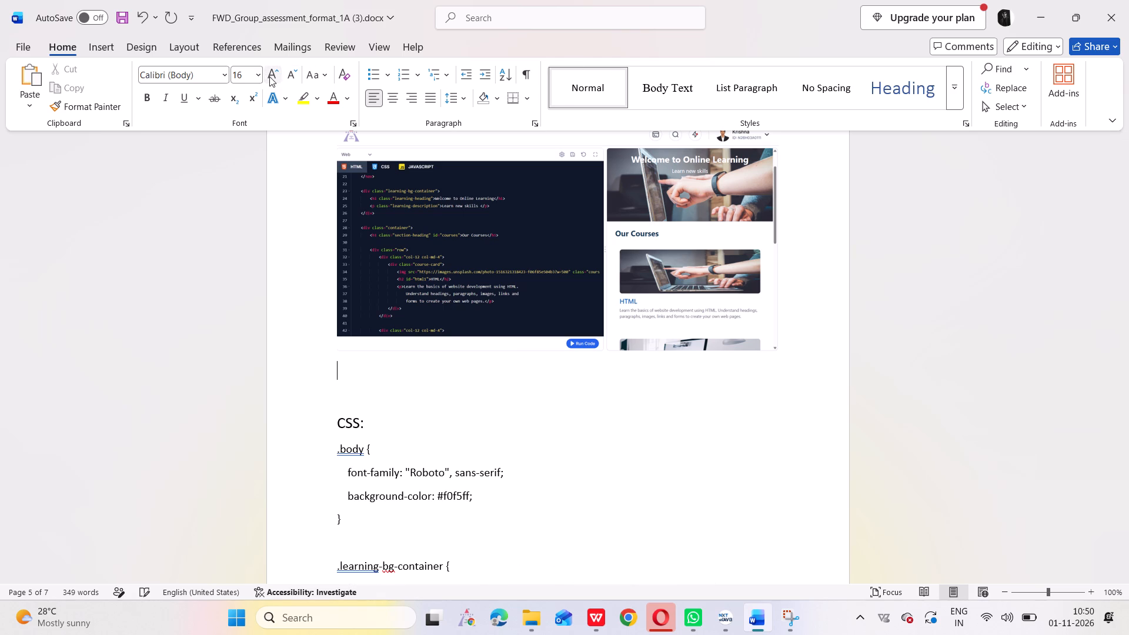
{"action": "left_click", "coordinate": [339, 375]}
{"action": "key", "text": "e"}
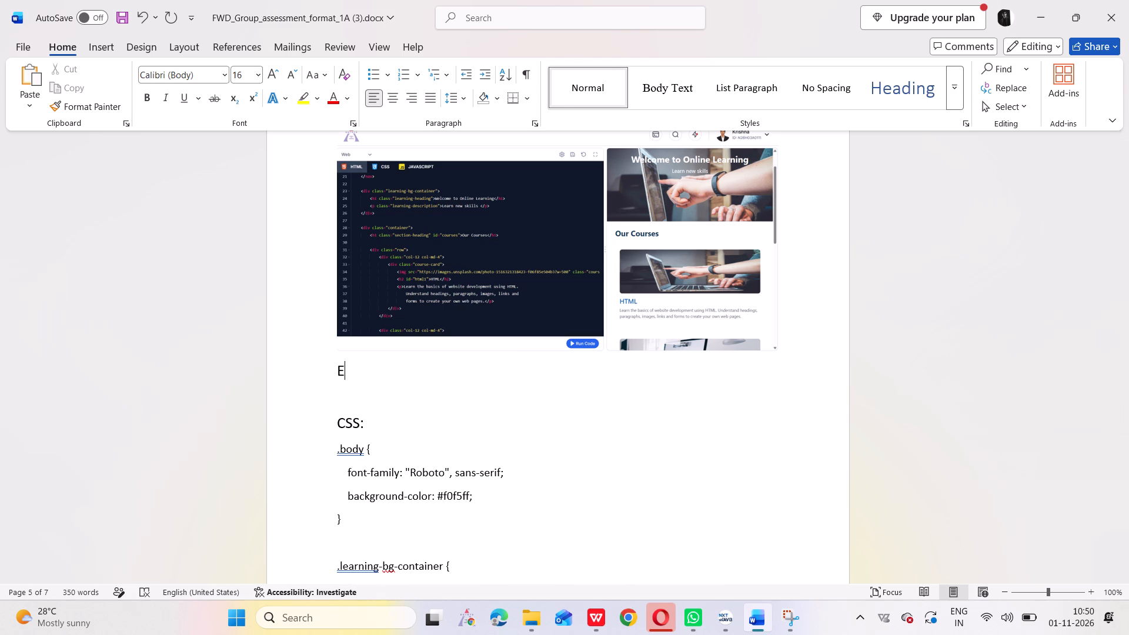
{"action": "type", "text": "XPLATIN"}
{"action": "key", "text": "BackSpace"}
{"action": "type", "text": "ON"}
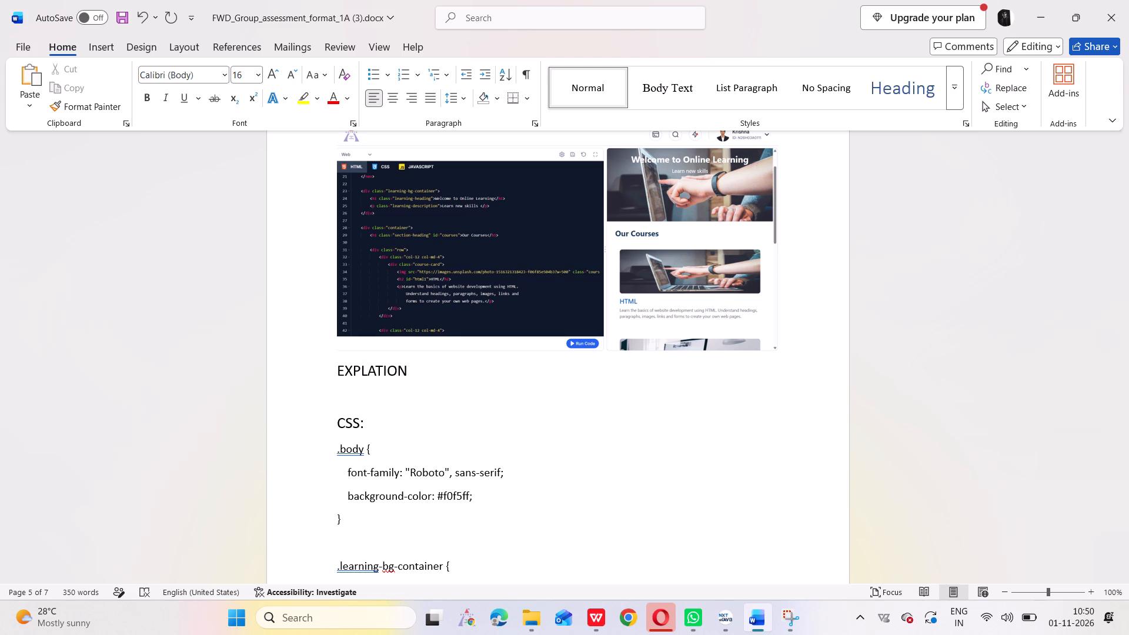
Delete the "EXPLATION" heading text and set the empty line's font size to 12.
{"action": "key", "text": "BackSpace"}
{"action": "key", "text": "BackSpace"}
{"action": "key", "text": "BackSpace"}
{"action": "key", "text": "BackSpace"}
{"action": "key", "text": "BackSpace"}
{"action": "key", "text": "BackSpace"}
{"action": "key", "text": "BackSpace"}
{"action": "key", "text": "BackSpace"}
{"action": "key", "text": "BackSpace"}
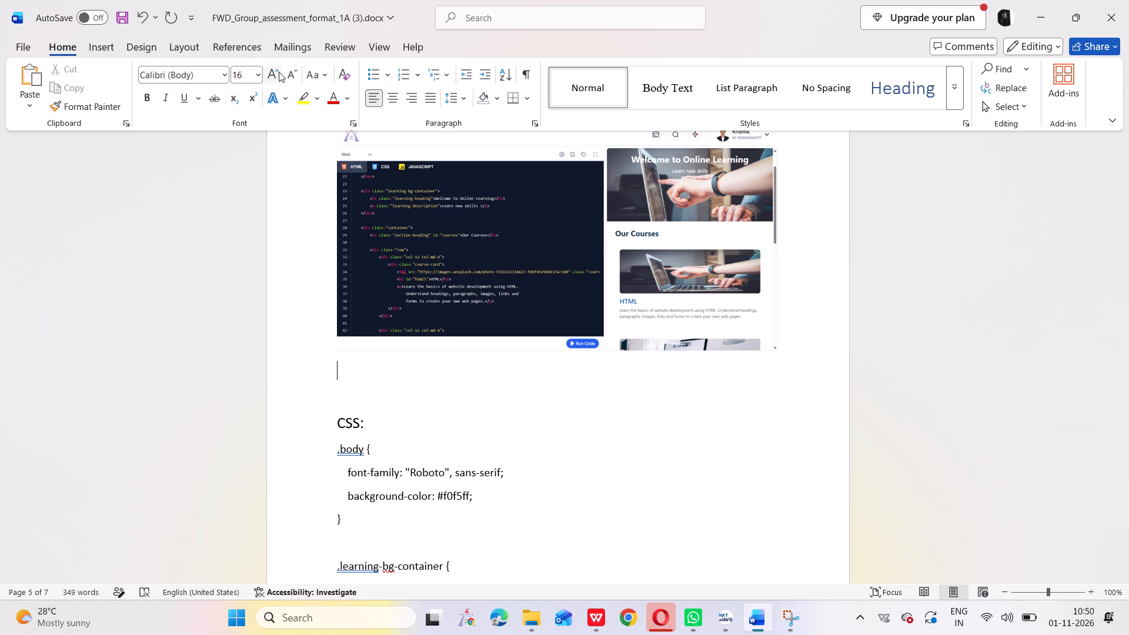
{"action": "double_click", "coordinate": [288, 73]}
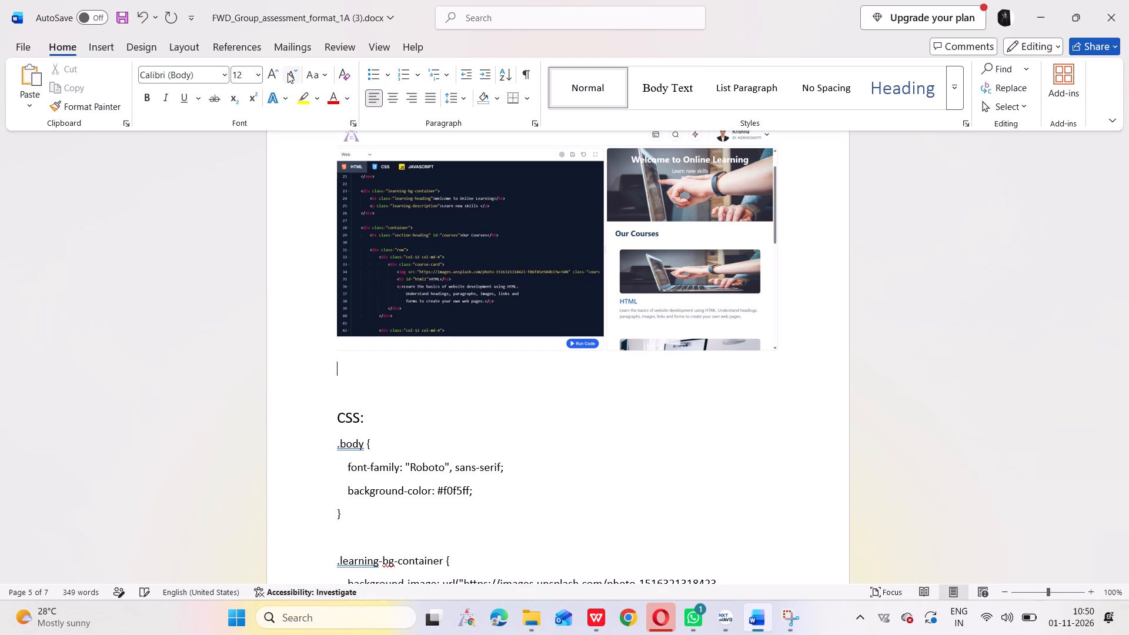
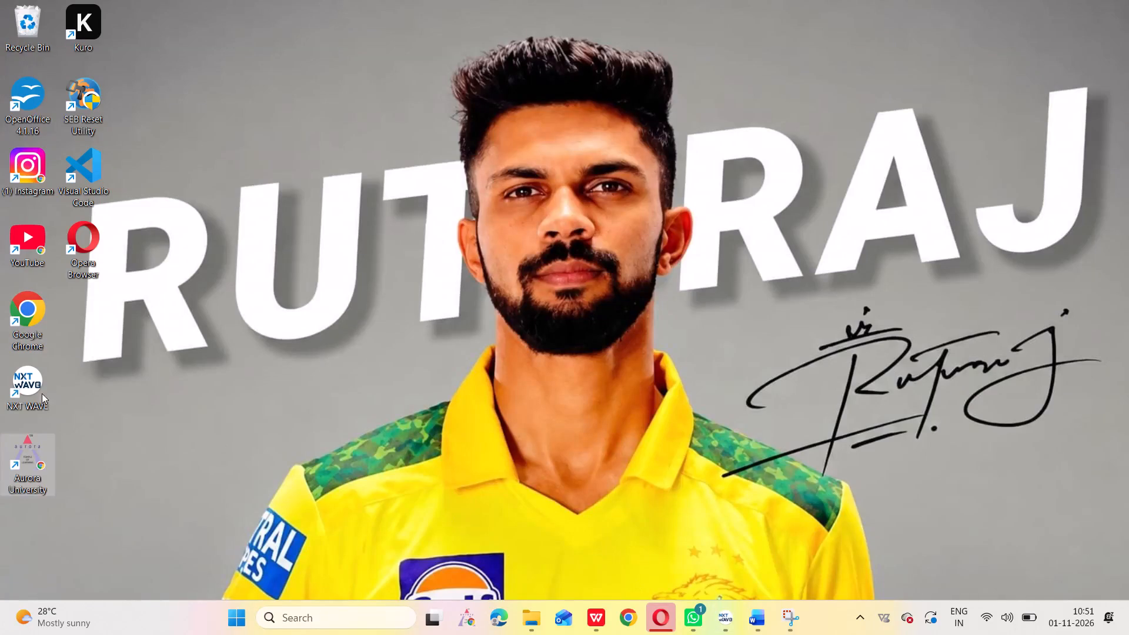
In the Aurora University portal, filter the Python Programming I assessments by Submitted and open the submitted Group Assignment file.
{"action": "double_click", "coordinate": [43, 435]}
{"action": "double_click", "coordinate": [236, 416]}
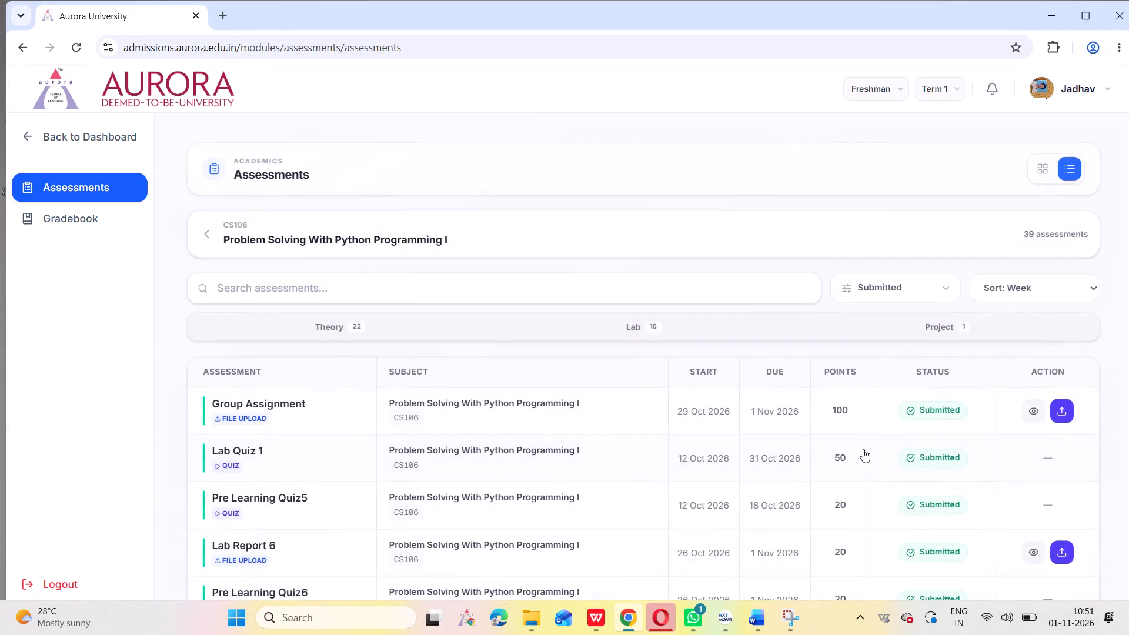
{"action": "left_click", "coordinate": [943, 292]}
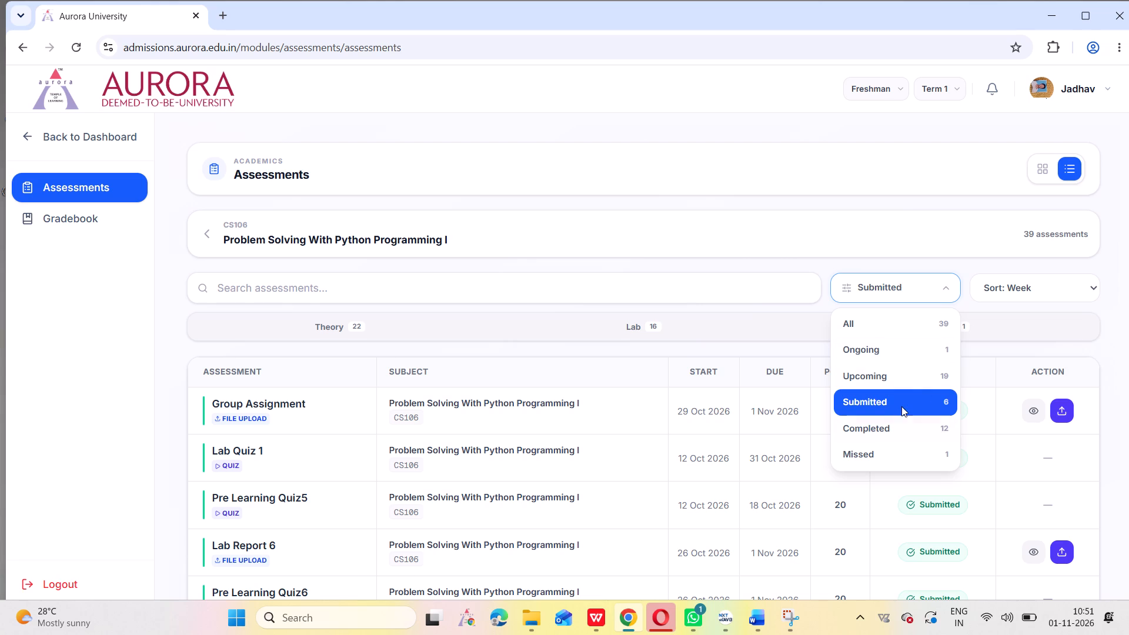
{"action": "left_click", "coordinate": [901, 405]}
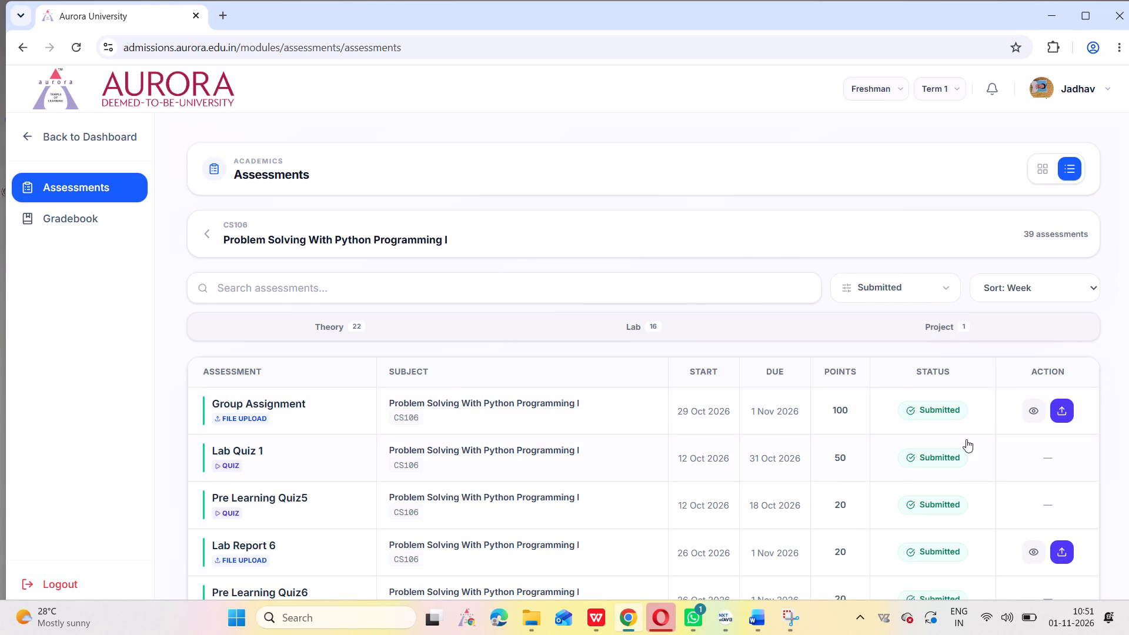
{"action": "scroll", "coordinate": [966, 439], "scroll_direction": "down", "scroll_amount": 2}
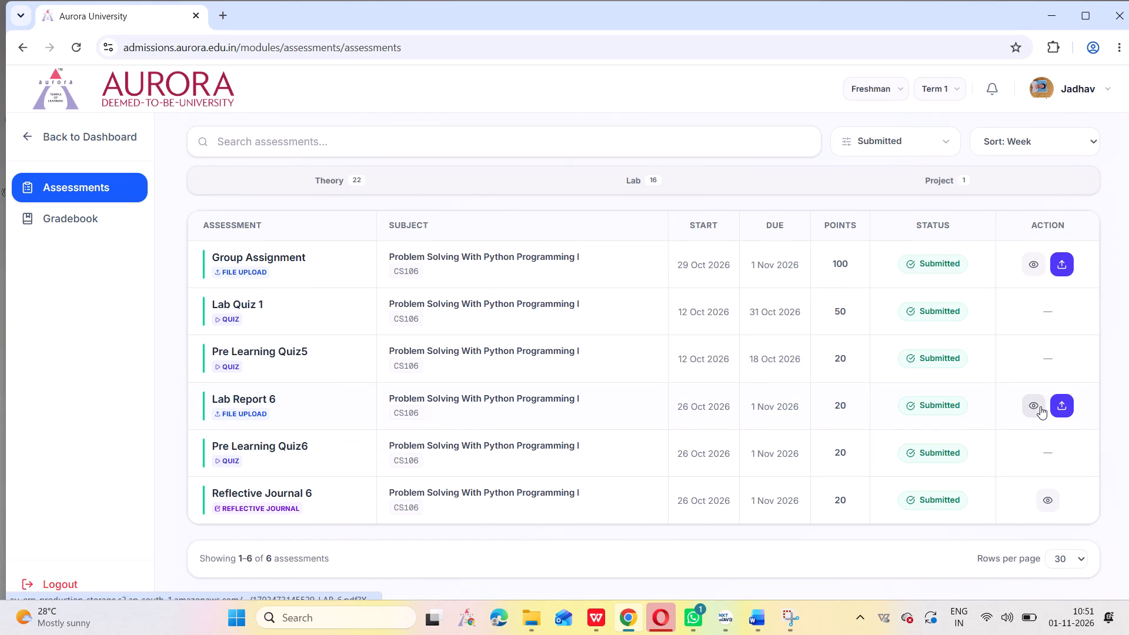
{"action": "left_click", "coordinate": [1034, 269]}
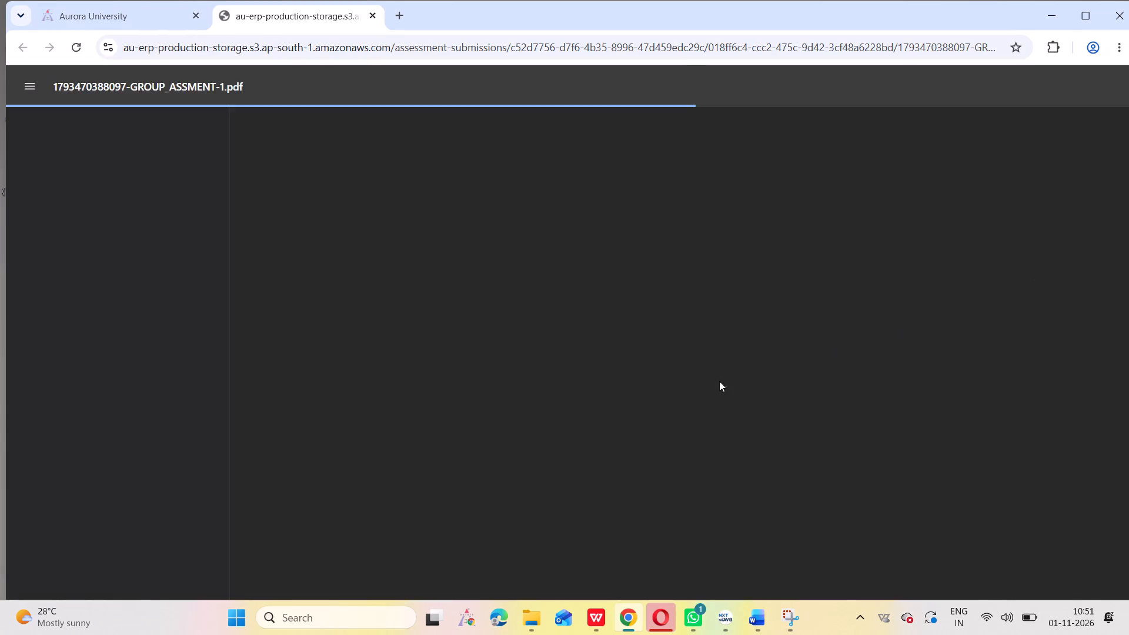
Examine the submitted Python group assignment PDF for how its questions, code, inputs, screenshots and explanations are laid out.
{"action": "scroll", "coordinate": [689, 394], "scroll_direction": "down", "scroll_amount": 2}
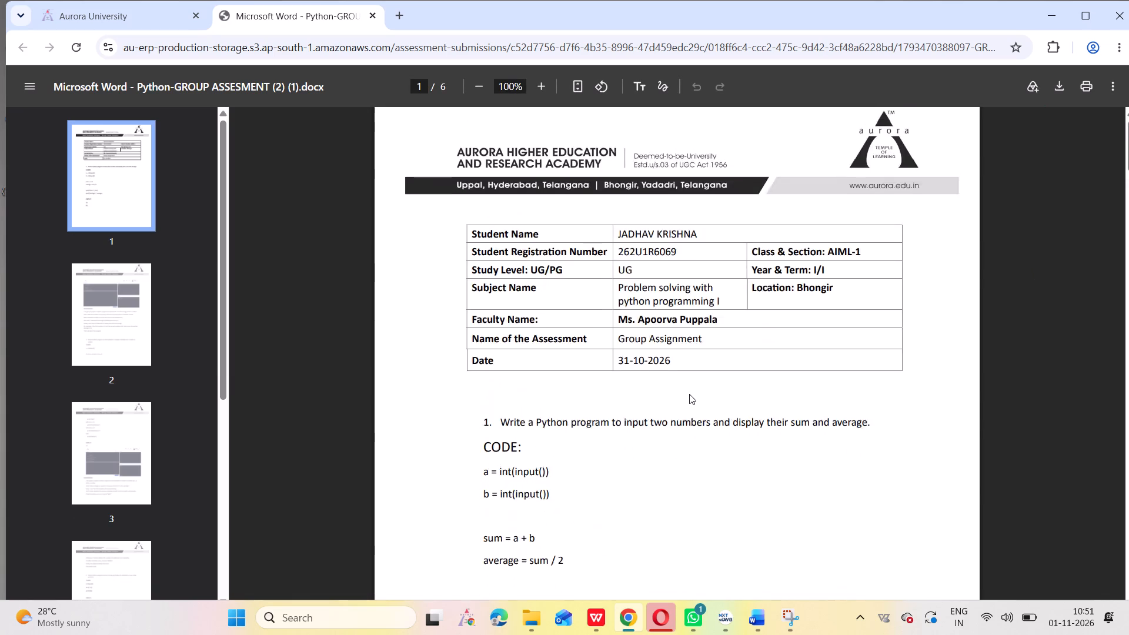
{"action": "scroll", "coordinate": [689, 394], "scroll_direction": "down", "scroll_amount": 7}
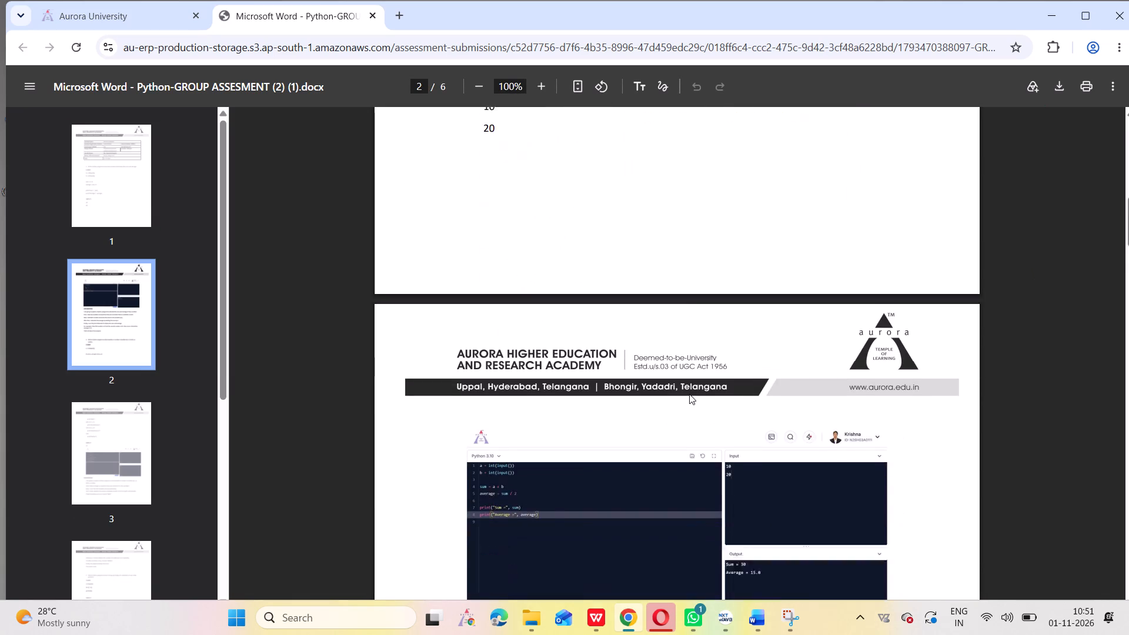
{"action": "scroll", "coordinate": [689, 394], "scroll_direction": "down", "scroll_amount": 6}
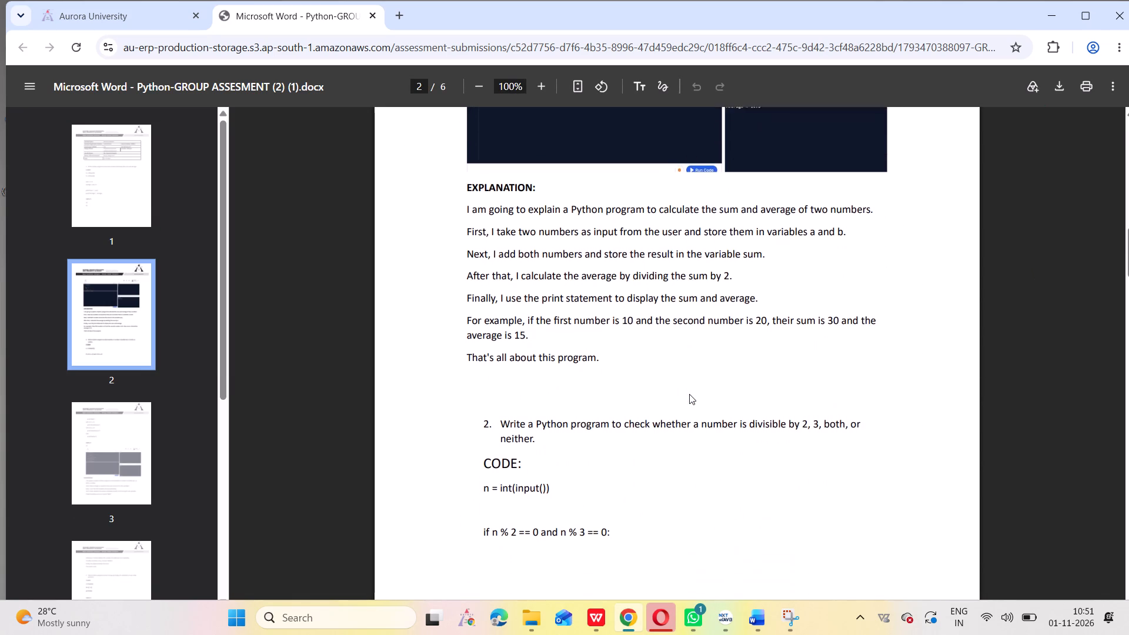
{"action": "scroll", "coordinate": [689, 394], "scroll_direction": "down", "scroll_amount": 12}
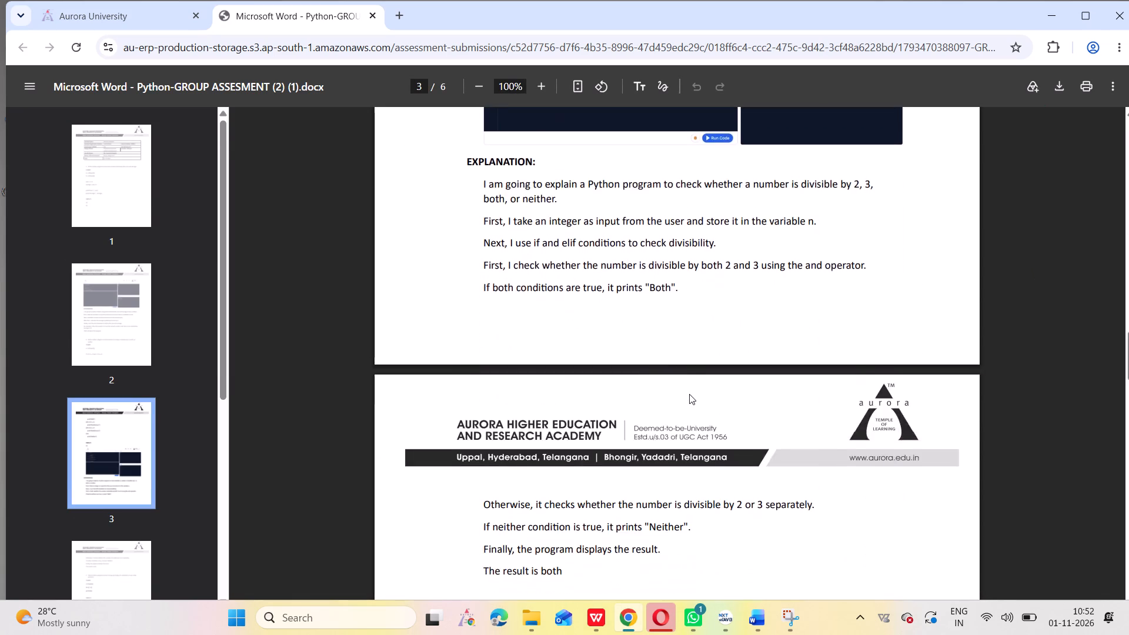
{"action": "scroll", "coordinate": [689, 394], "scroll_direction": "down", "scroll_amount": 9}
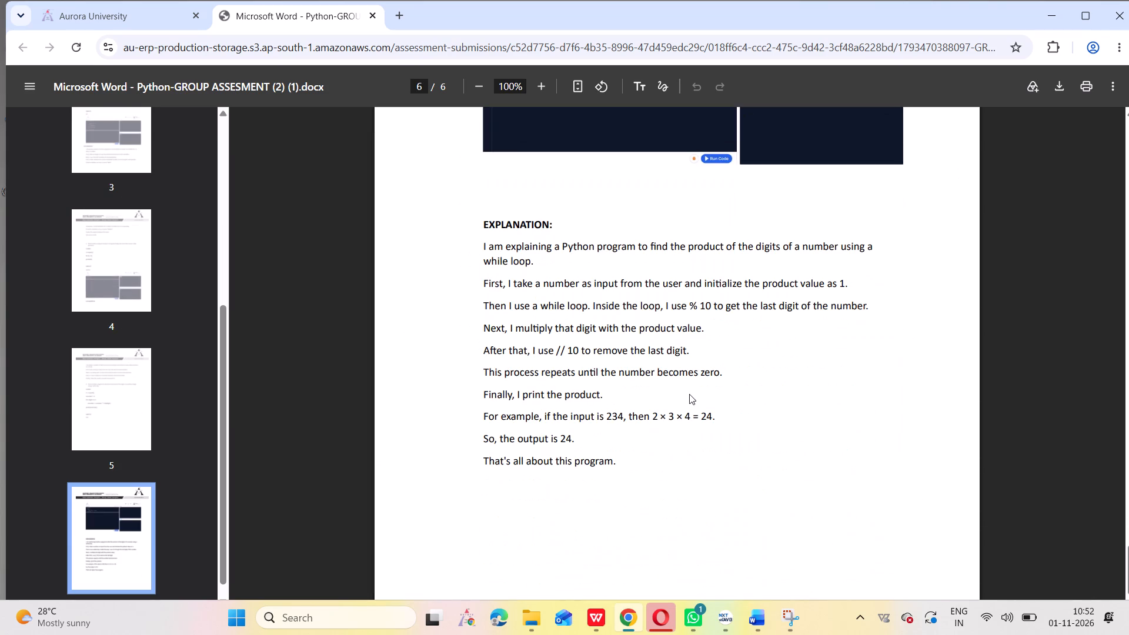
{"action": "scroll", "coordinate": [689, 394], "scroll_direction": "down", "scroll_amount": 1}
{"action": "scroll", "coordinate": [689, 394], "scroll_direction": "up", "scroll_amount": 10}
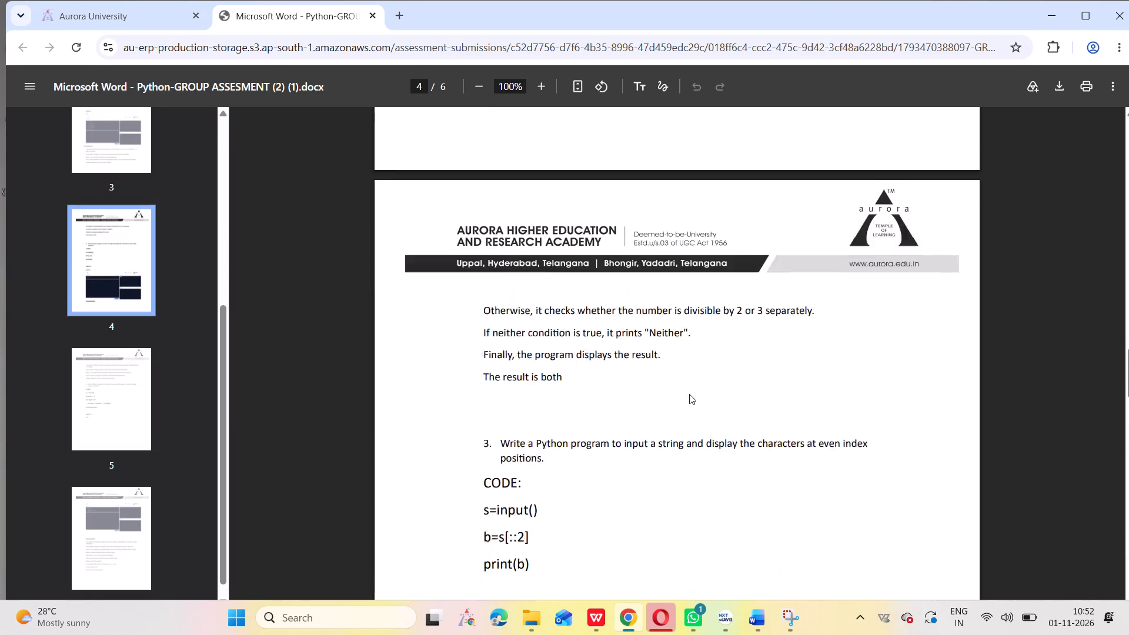
{"action": "scroll", "coordinate": [689, 394], "scroll_direction": "up", "scroll_amount": 2}
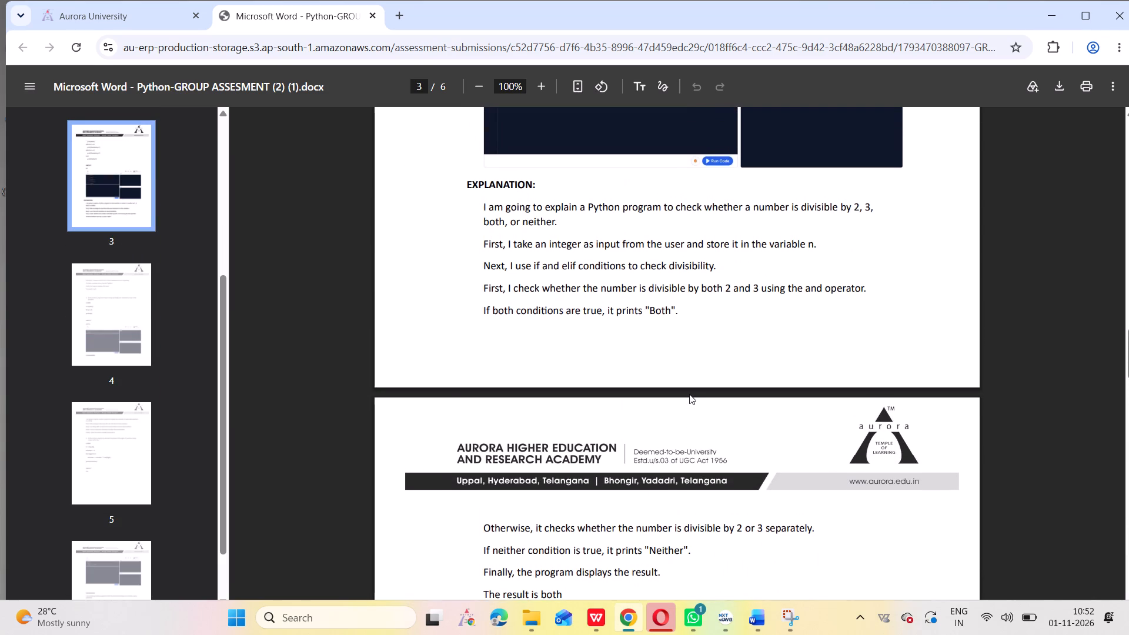
{"action": "scroll", "coordinate": [689, 394], "scroll_direction": "up", "scroll_amount": 8}
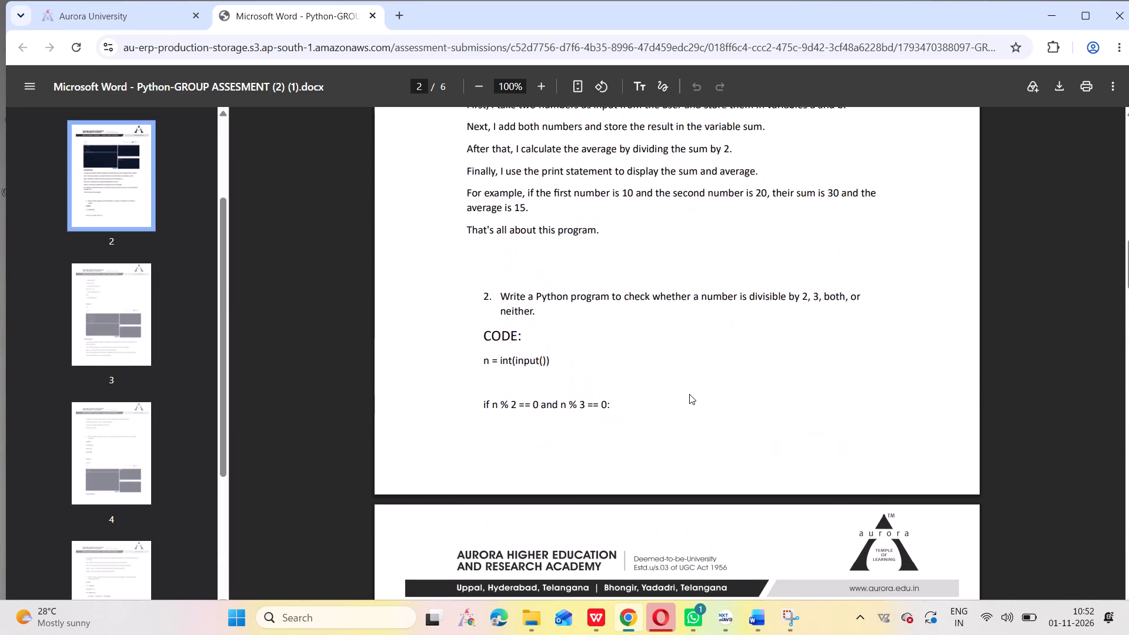
{"action": "scroll", "coordinate": [689, 394], "scroll_direction": "up", "scroll_amount": 6}
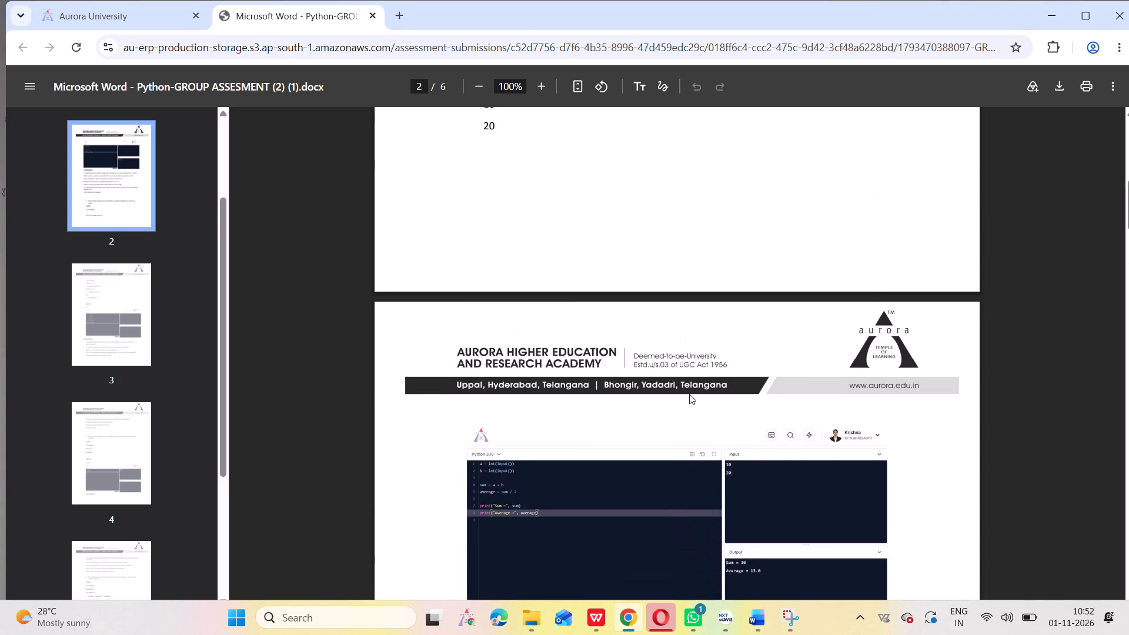
{"action": "scroll", "coordinate": [689, 394], "scroll_direction": "up", "scroll_amount": 4}
{"action": "scroll", "coordinate": [689, 394], "scroll_direction": "down", "scroll_amount": 2}
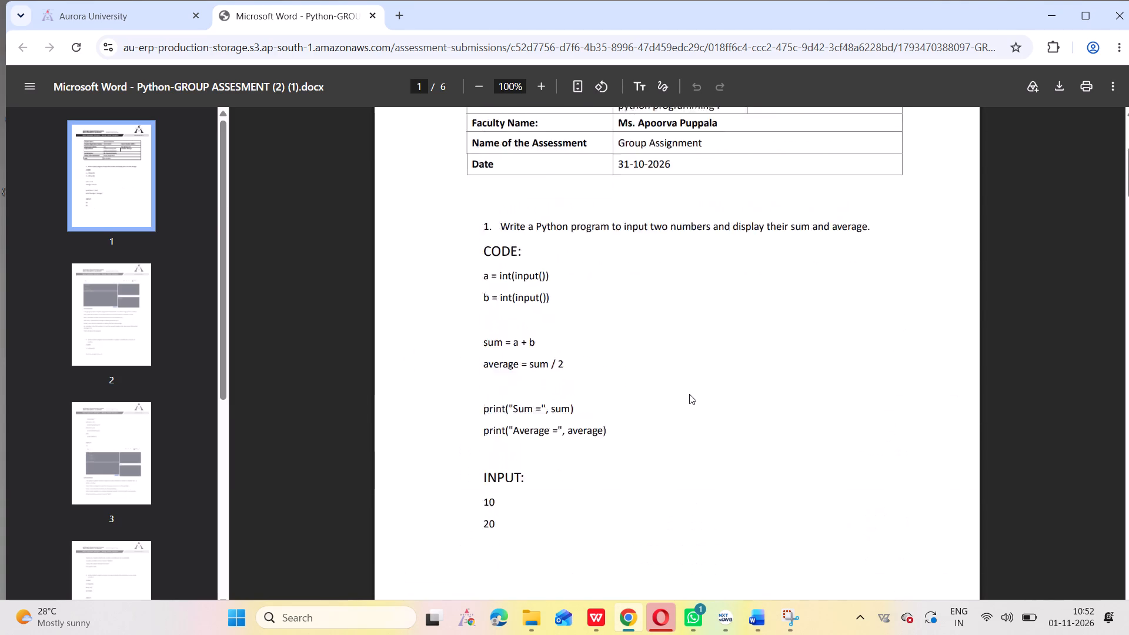
Read through the submitted Python group assignment PDF to its last page, examining how each question's explanation section is written.
{"action": "scroll", "coordinate": [689, 394], "scroll_direction": "down", "scroll_amount": 4}
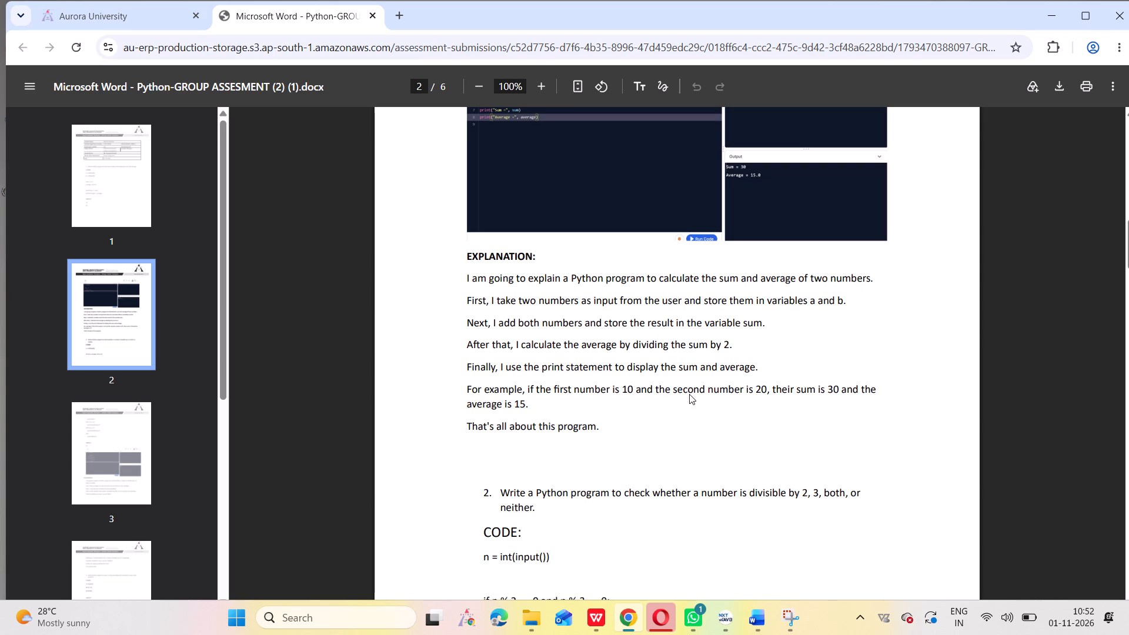
{"action": "scroll", "coordinate": [689, 394], "scroll_direction": "down", "scroll_amount": 4}
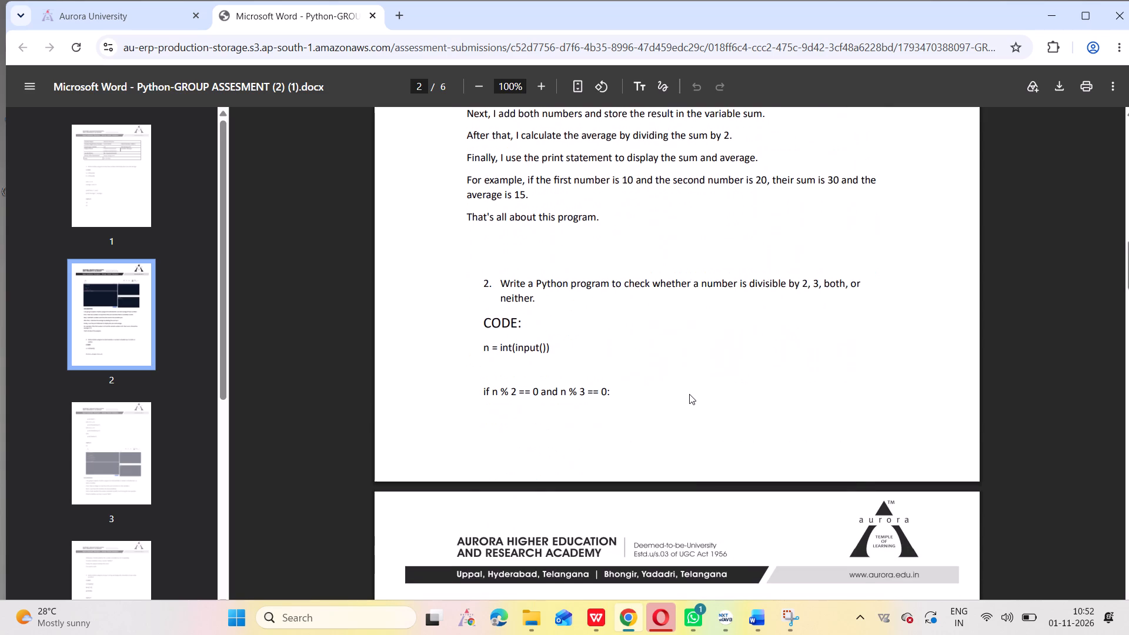
{"action": "scroll", "coordinate": [689, 394], "scroll_direction": "down", "scroll_amount": 13}
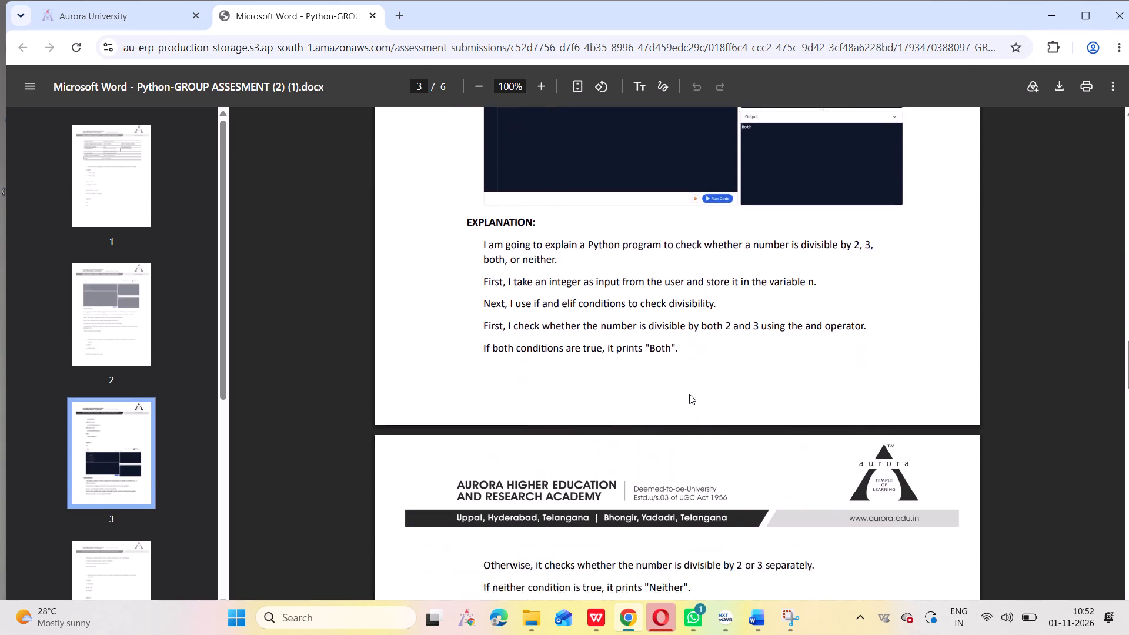
{"action": "scroll", "coordinate": [689, 394], "scroll_direction": "down", "scroll_amount": 6}
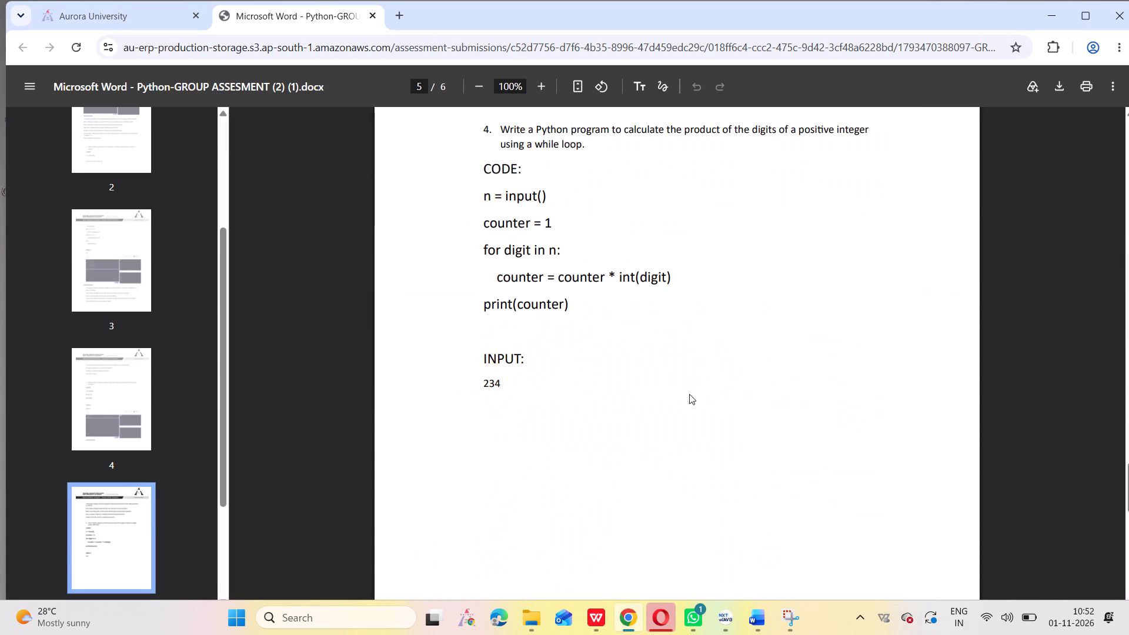
{"action": "scroll", "coordinate": [689, 394], "scroll_direction": "down", "scroll_amount": 9}
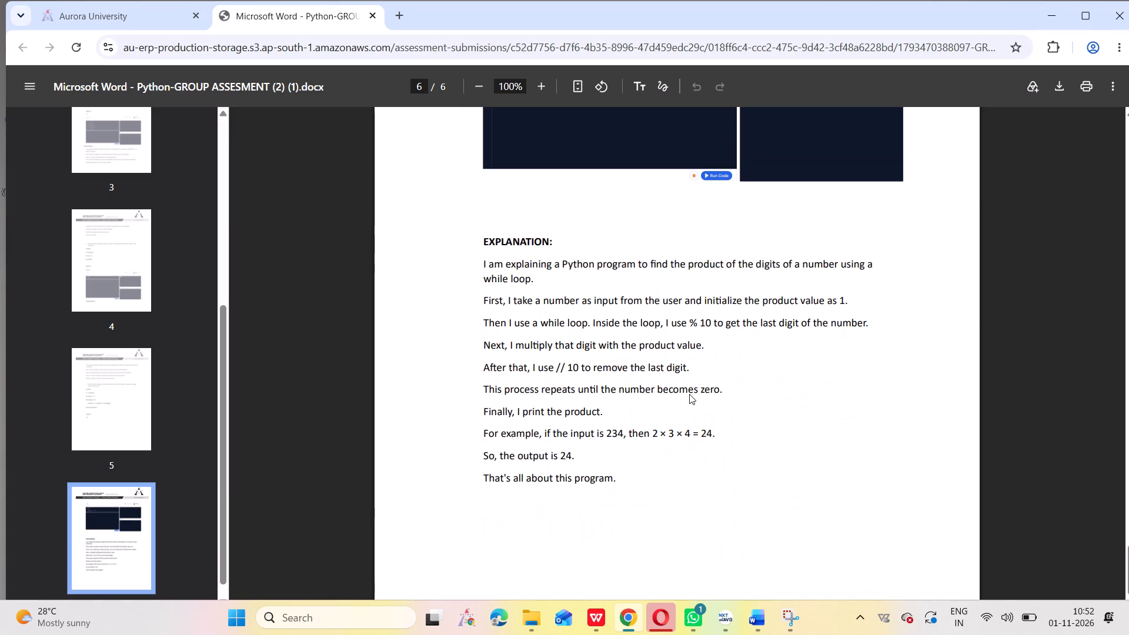
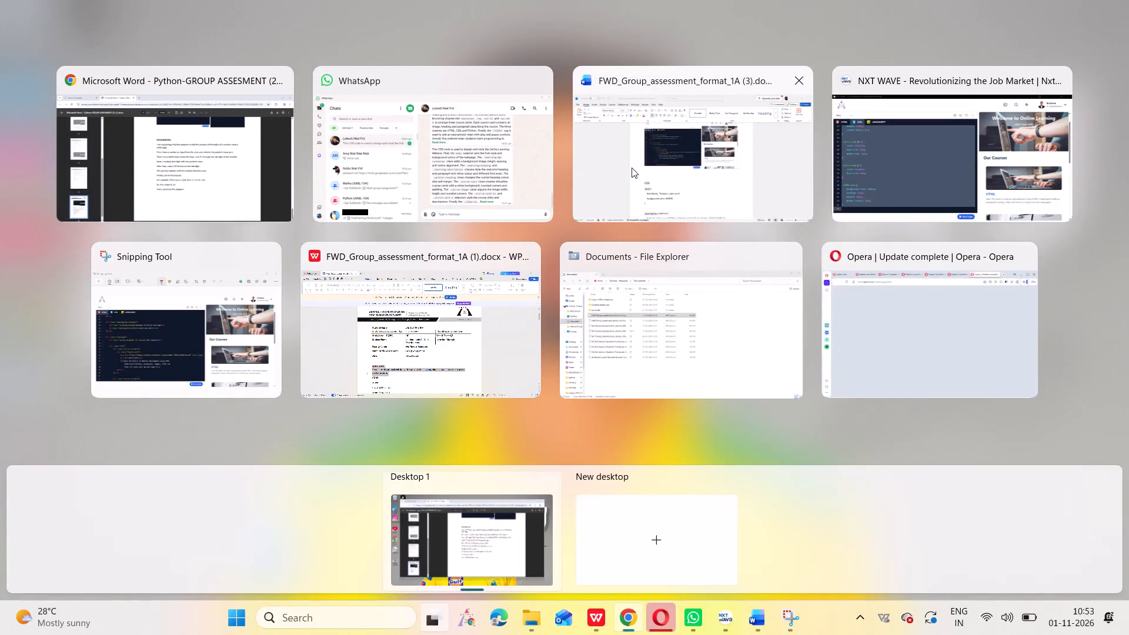
In the Word file FWD_Group_assessment_format_1A (3), paste the copied explanation of the HTML code beneath the HTML code screenshot.
{"action": "left_click", "coordinate": [632, 168]}
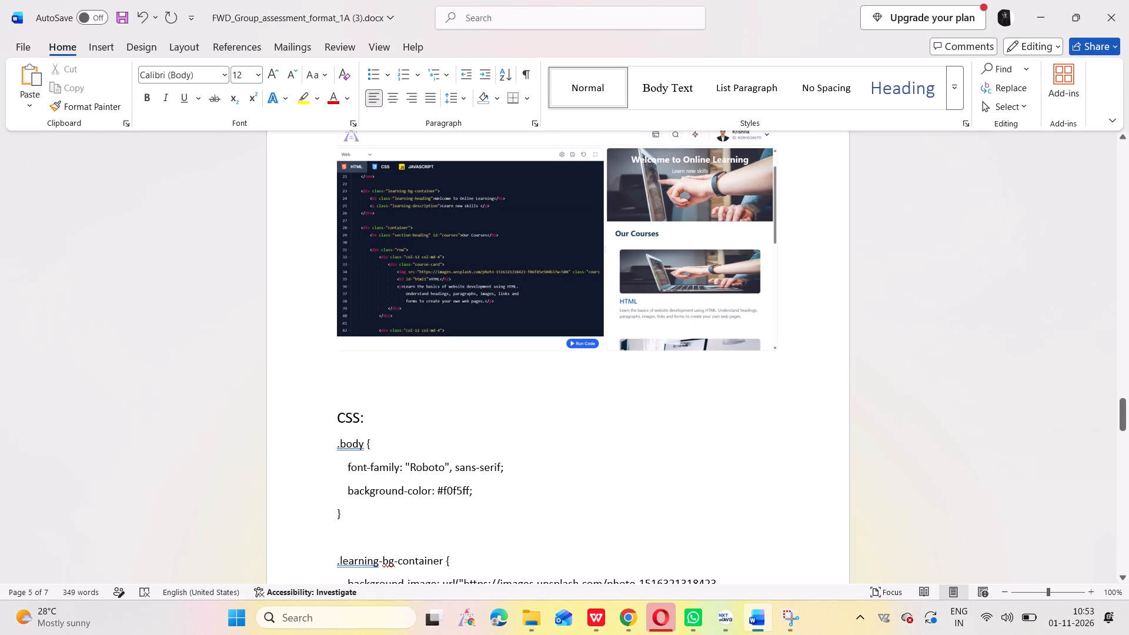
{"action": "left_click", "coordinate": [340, 370]}
{"action": "key", "text": "ctrl+v"}
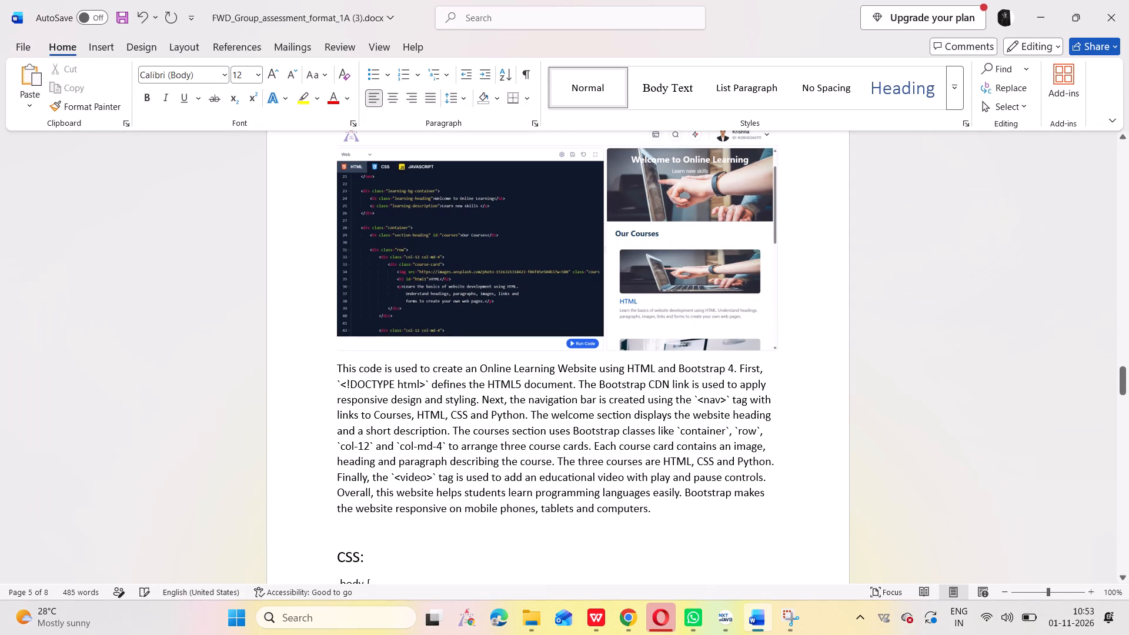
Add the heading "Explanation:" in 16 pt on its own line between the HTML screenshot and the explanation paragraph.
{"action": "left_click", "coordinate": [783, 348]}
{"action": "key", "text": "Return"}
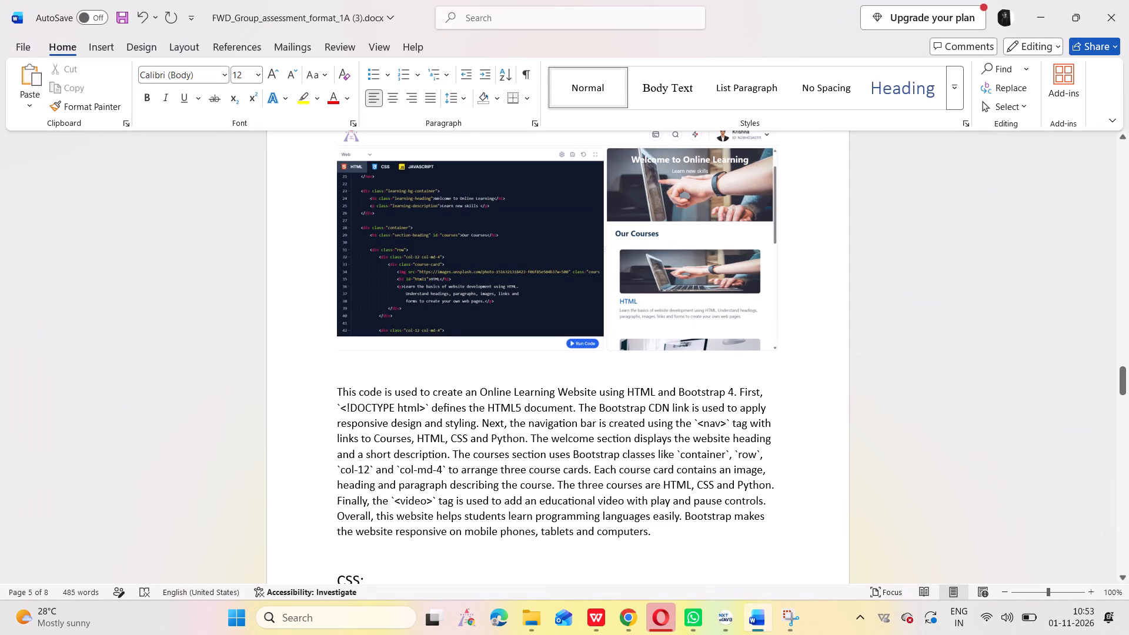
{"action": "double_click", "coordinate": [276, 75]}
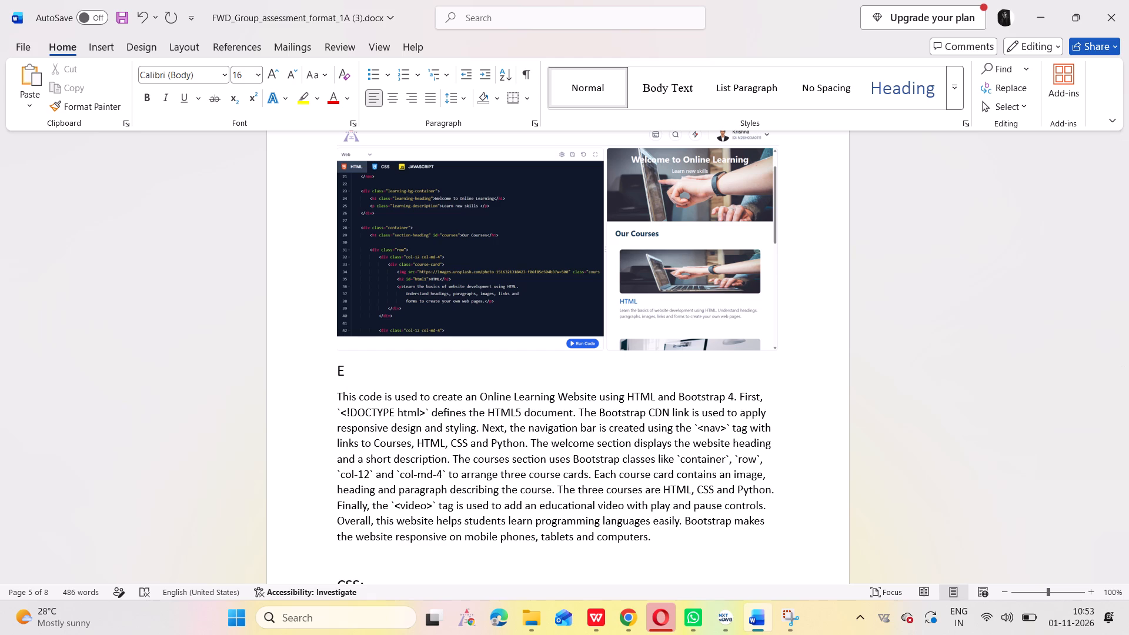
{"action": "type", "text": "xplation"}
{"action": "key", "text": "BackSpace"}
{"action": "key", "text": "BackSpace"}
{"action": "key", "text": "BackSpace"}
{"action": "key", "text": "BackSpace"}
{"action": "type", "text": "na"}
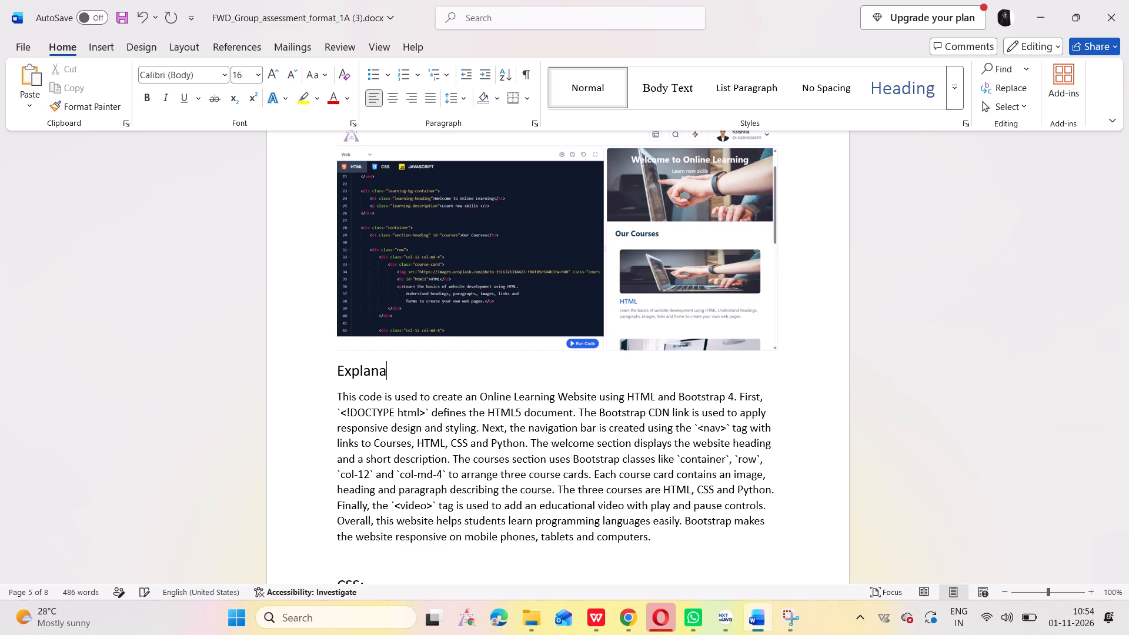
{"action": "type", "text": "to"}
{"action": "type", "text": "on"}
{"action": "key", "text": "BackSpace"}
{"action": "key", "text": "BackSpace"}
{"action": "key", "text": "BackSpace"}
{"action": "key", "text": "BackSpace"}
{"action": "key", "text": "BackSpace"}
{"action": "key", "text": "BackSpace"}
{"action": "key", "text": "BackSpace"}
{"action": "key", "text": "BackSpace"}
{"action": "type", "text": "la"}
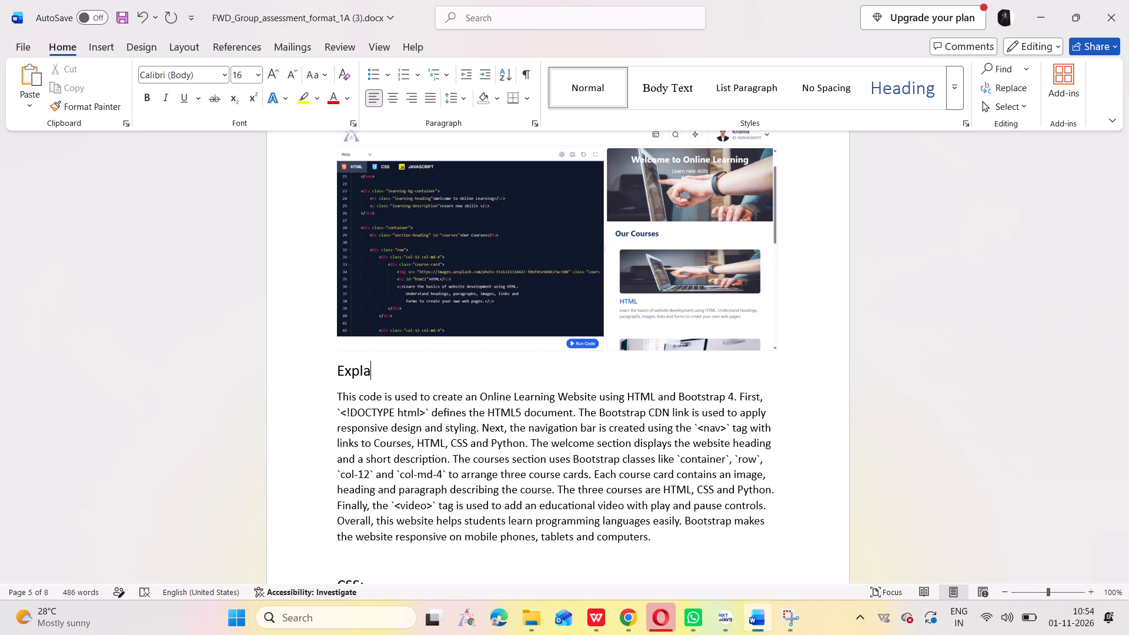
{"action": "type", "text": "tion"}
{"action": "key", "text": "shift+colon"}
{"action": "left_click", "coordinate": [370, 370]}
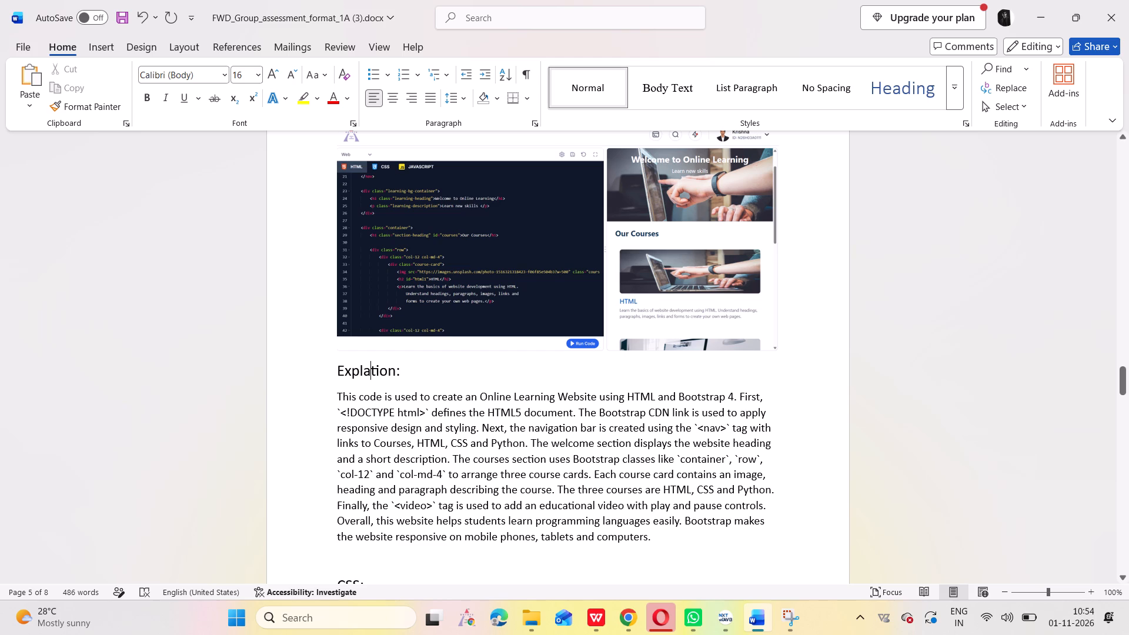
{"action": "type", "text": "na"}
In the NxtWave code editor, capture a screenshot of the CSS code beside the Online Learning page preview and copy it.
{"action": "scroll", "coordinate": [606, 490], "scroll_direction": "down", "scroll_amount": 1}
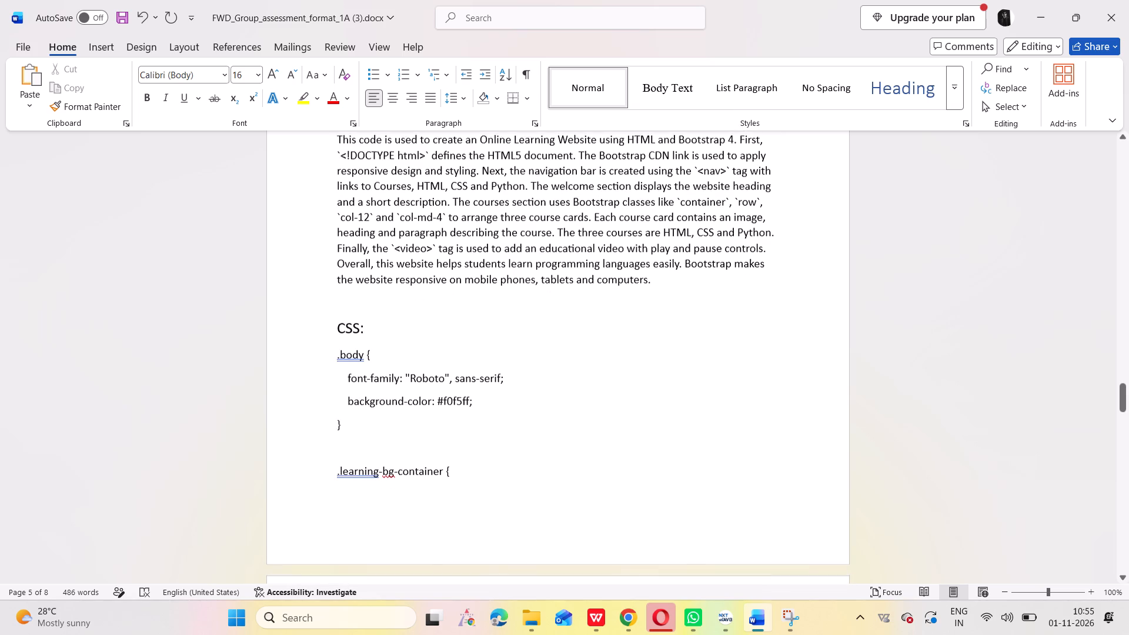
{"action": "scroll", "coordinate": [606, 490], "scroll_direction": "down", "scroll_amount": 7}
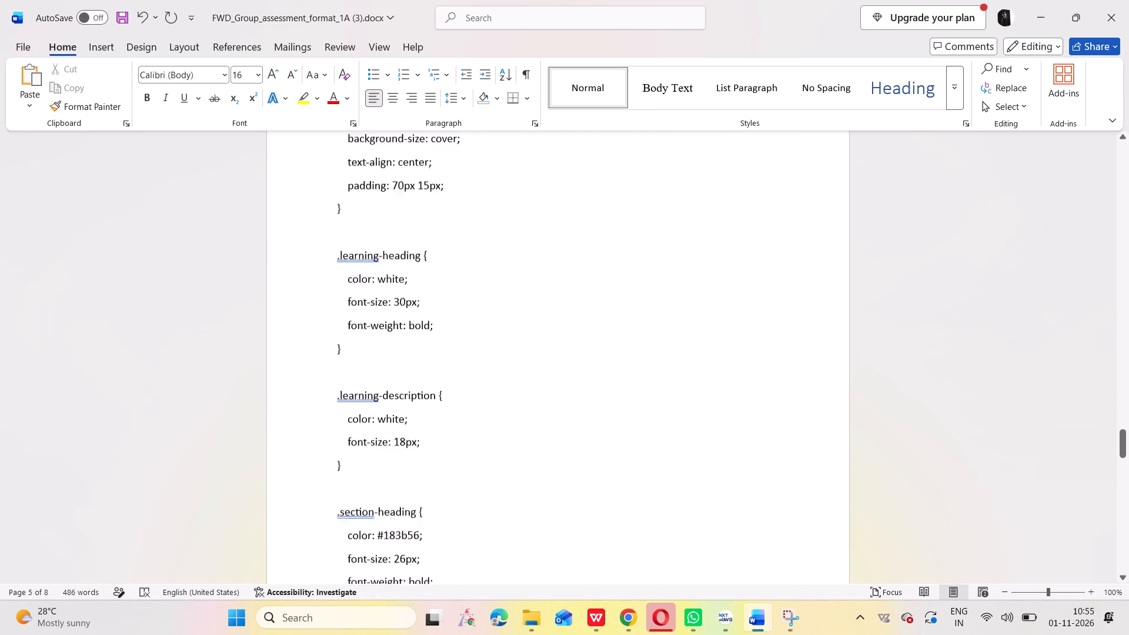
{"action": "scroll", "coordinate": [606, 490], "scroll_direction": "down", "scroll_amount": 7}
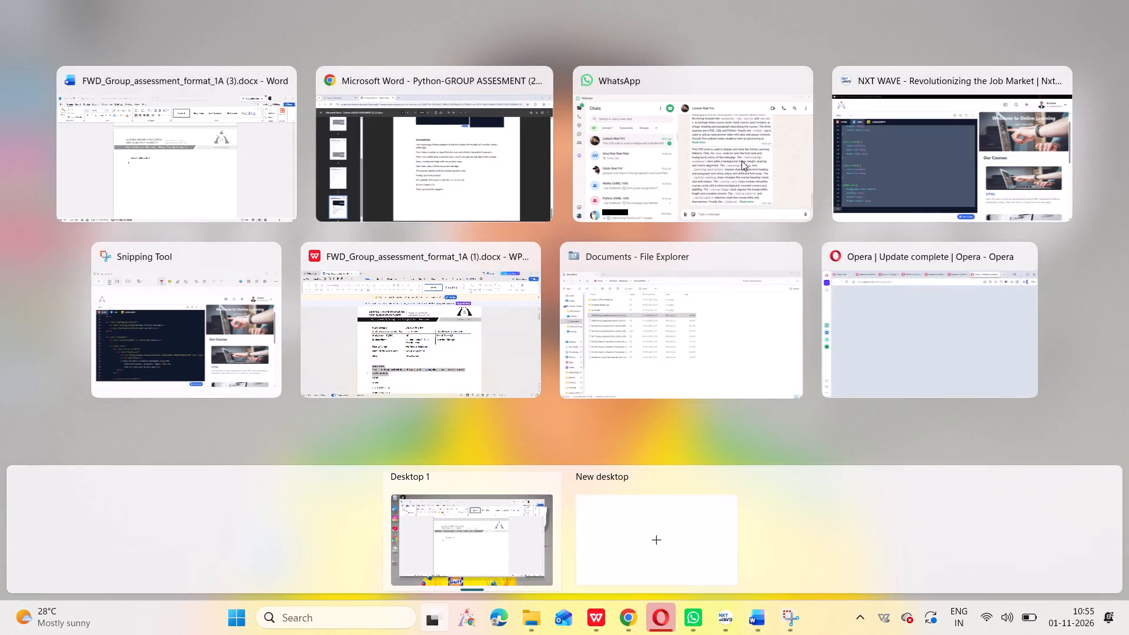
{"action": "left_click", "coordinate": [858, 158]}
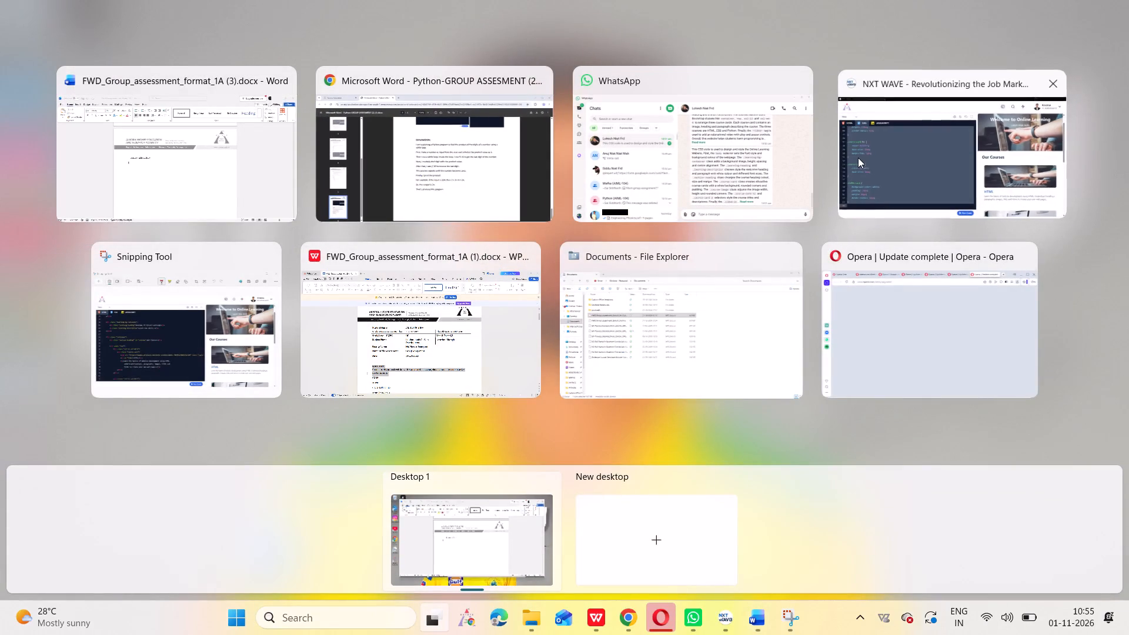
{"action": "scroll", "coordinate": [216, 205], "scroll_direction": "up", "scroll_amount": 15}
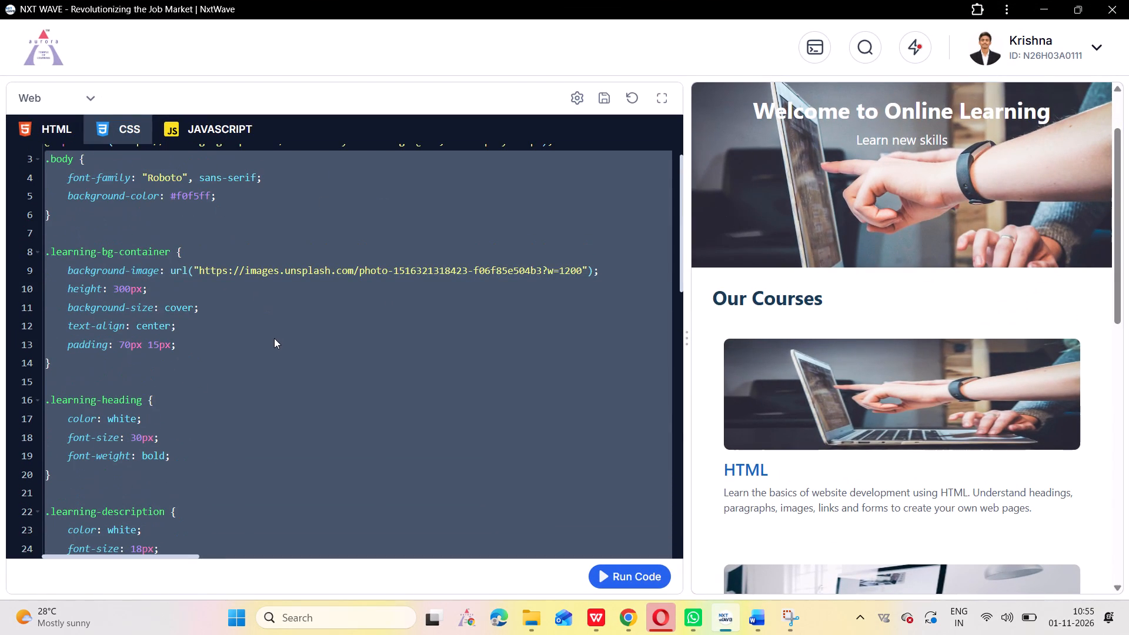
{"action": "scroll", "coordinate": [274, 338], "scroll_direction": "down", "scroll_amount": 1}
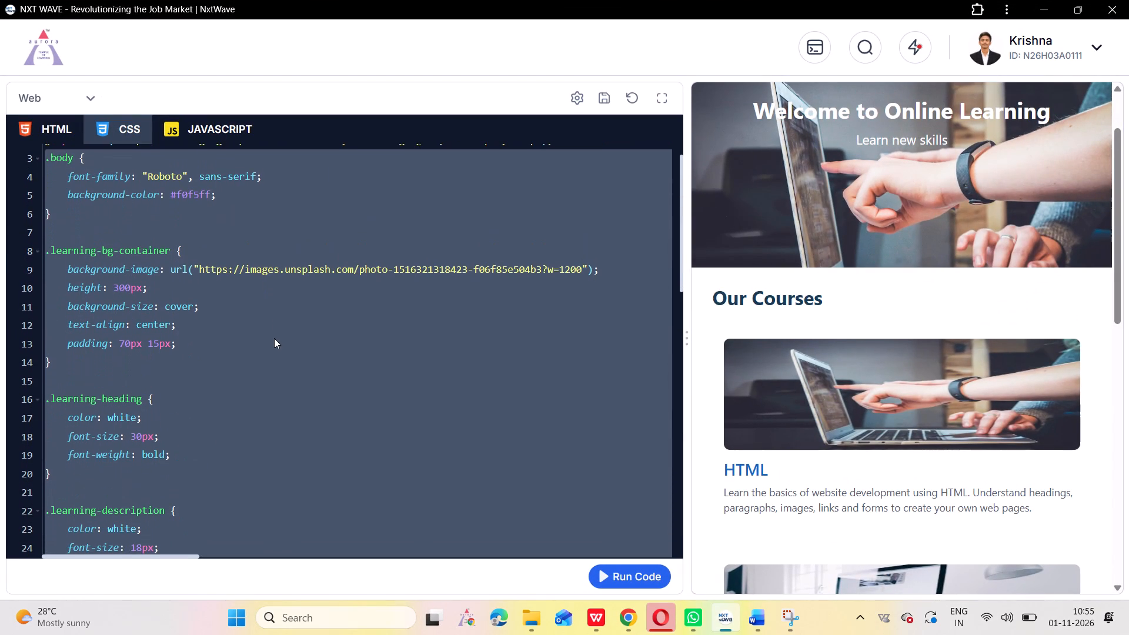
{"action": "left_click", "coordinate": [274, 338]}
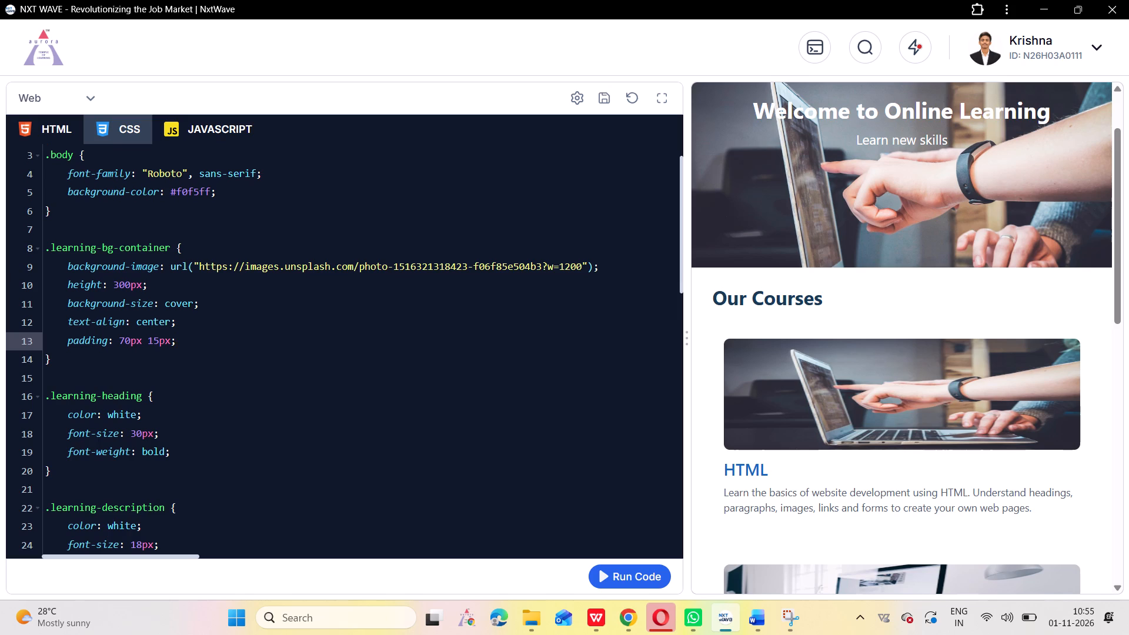
{"action": "scroll", "coordinate": [793, 492], "scroll_direction": "down", "scroll_amount": 7}
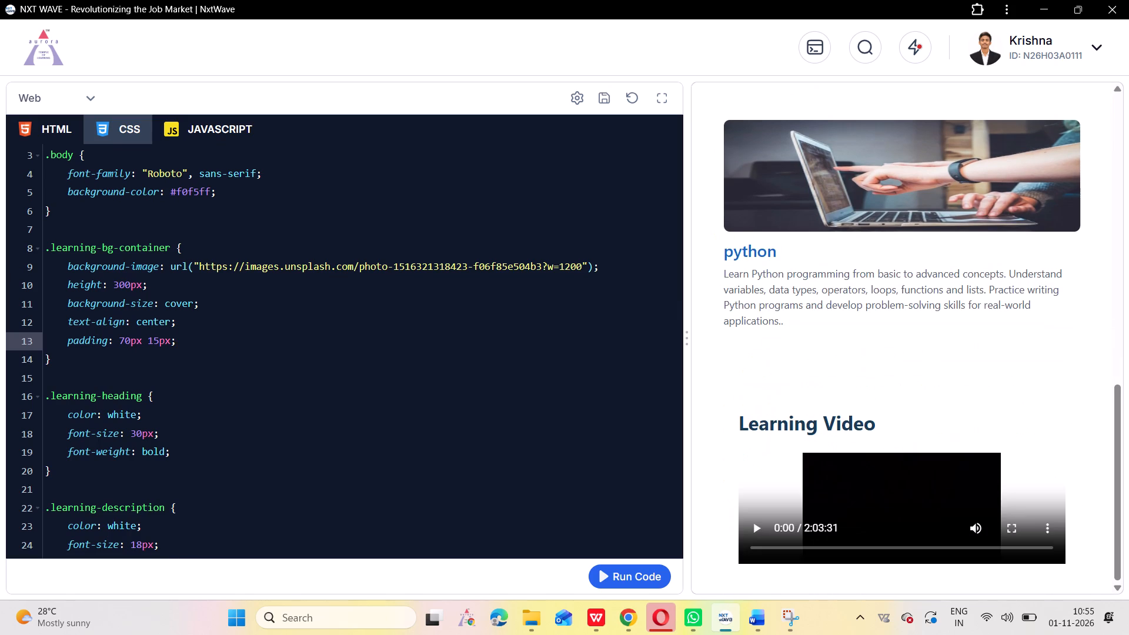
{"action": "scroll", "coordinate": [793, 492], "scroll_direction": "up", "scroll_amount": 4}
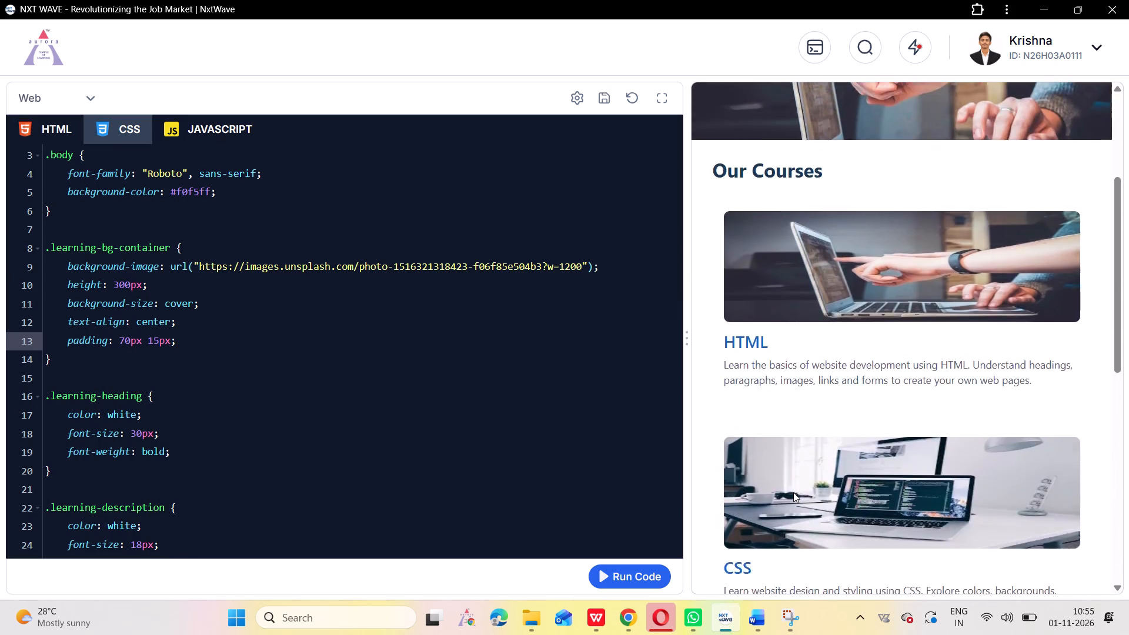
{"action": "scroll", "coordinate": [793, 492], "scroll_direction": "up", "scroll_amount": 2}
{"action": "scroll", "coordinate": [793, 492], "scroll_direction": "down", "scroll_amount": 1}
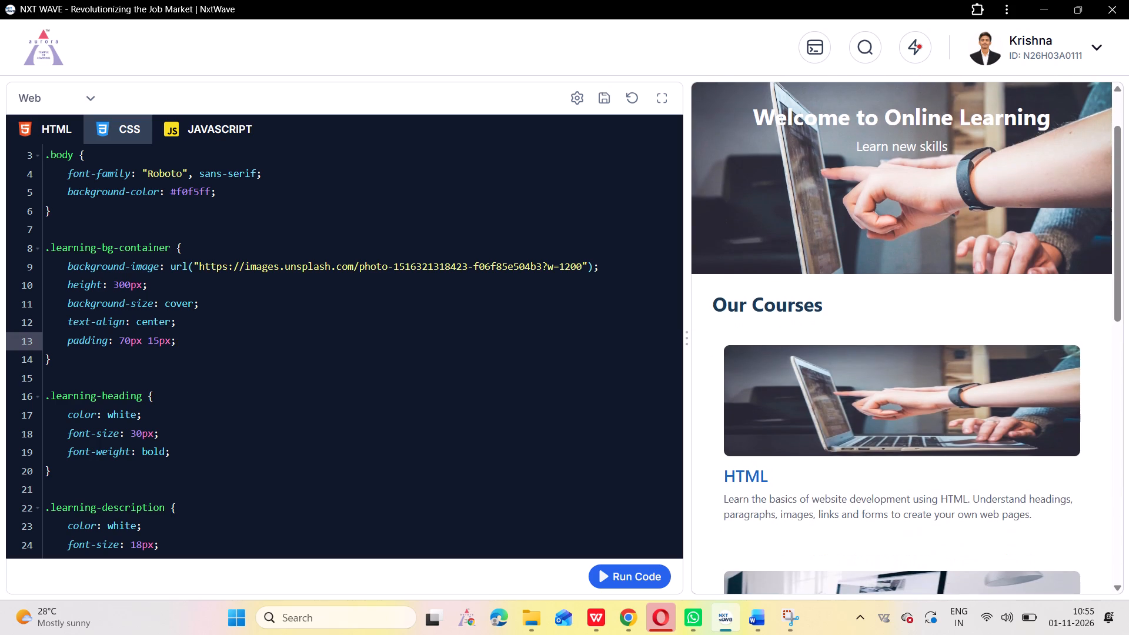
{"action": "key", "text": "Print"}
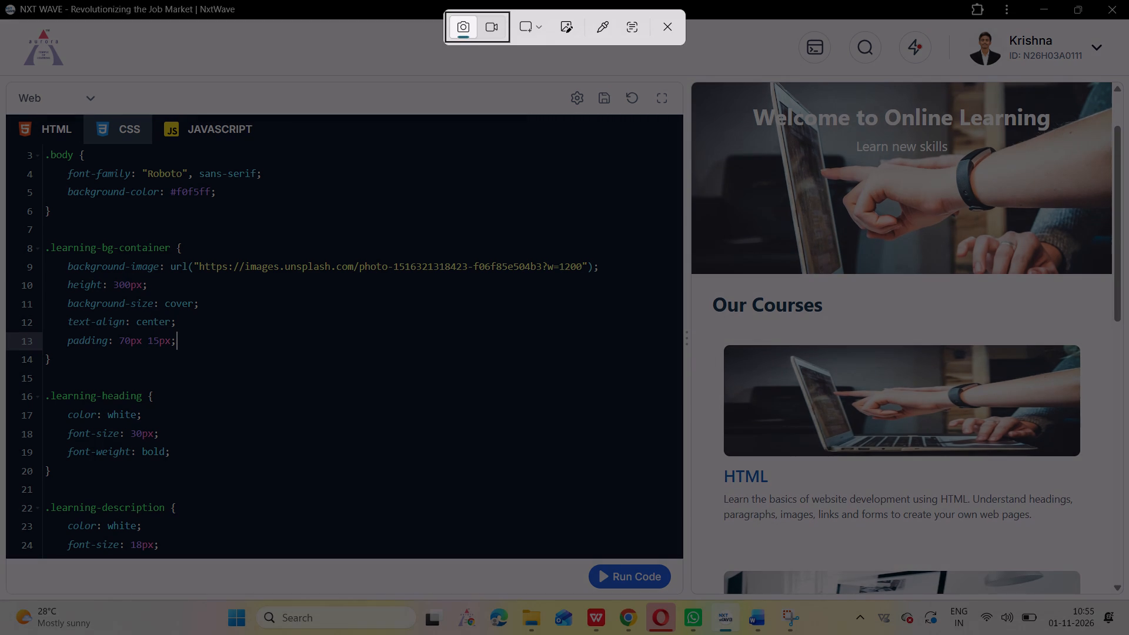
{"action": "left_click_drag", "start_coordinate": [1, 19], "coordinate": [1128, 595]}
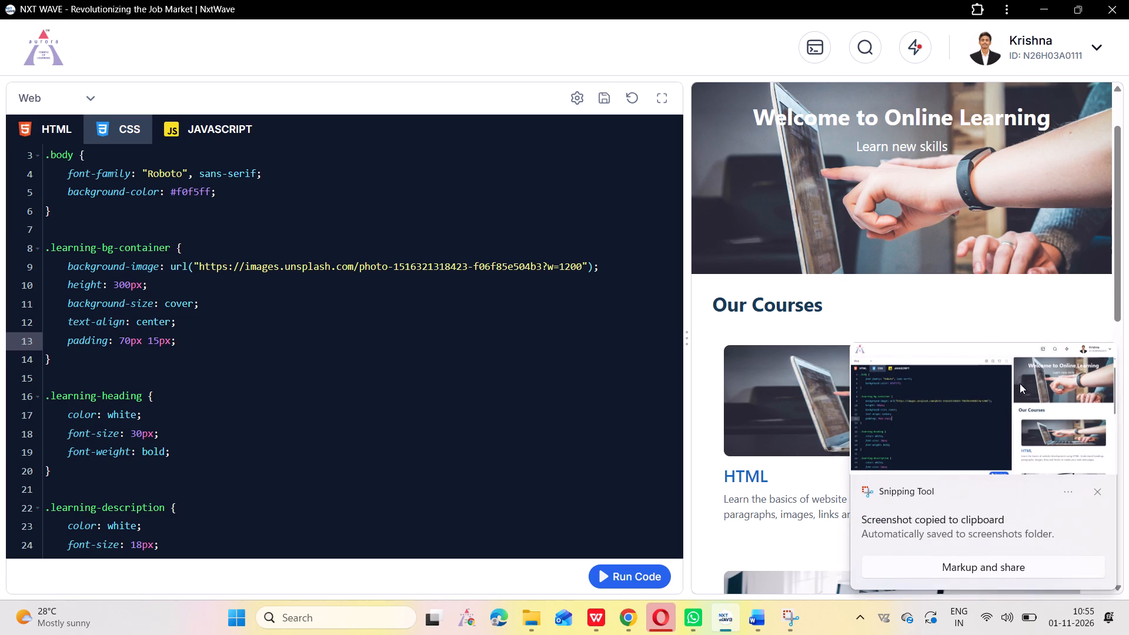
{"action": "left_click", "coordinate": [1018, 390]}
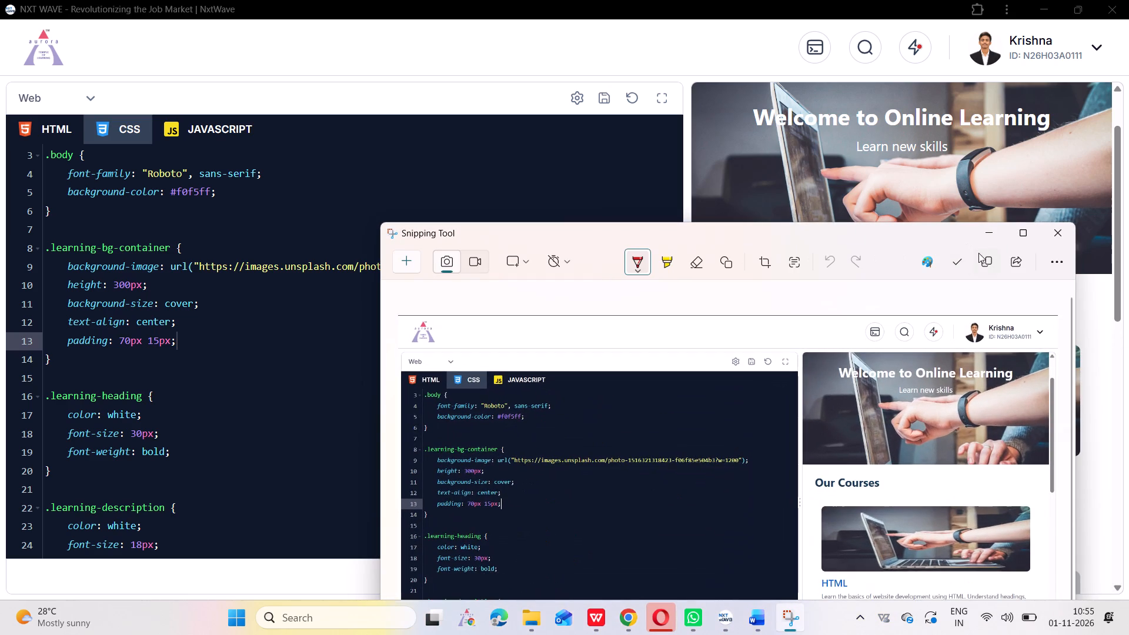
{"action": "left_click", "coordinate": [981, 256]}
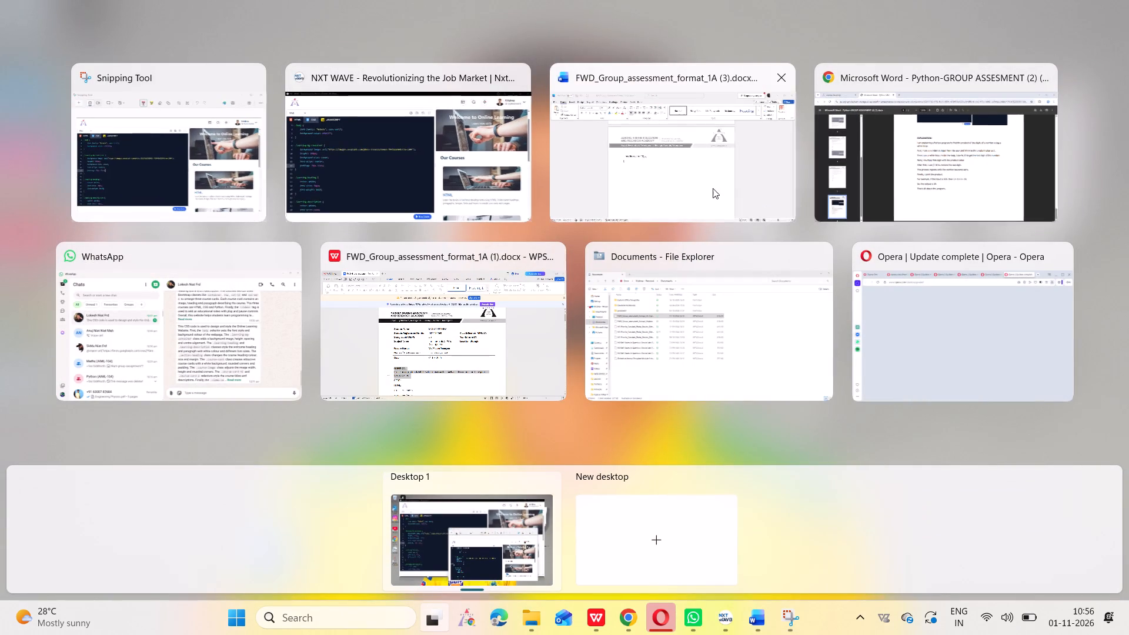
Back in the Word document, paste the CSS screenshot below the end of the CSS code and start a new line after it.
{"action": "left_click", "coordinate": [713, 188]}
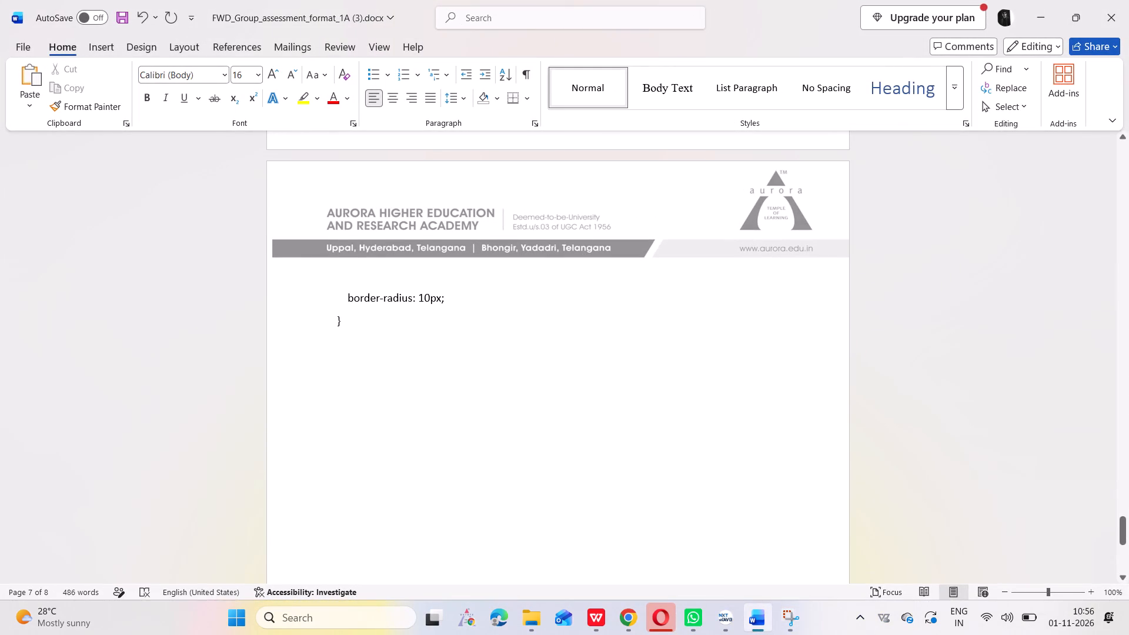
{"action": "left_click", "coordinate": [338, 347]}
{"action": "key", "text": "ctrl+v"}
{"action": "scroll", "coordinate": [338, 347], "scroll_direction": "down", "scroll_amount": 3}
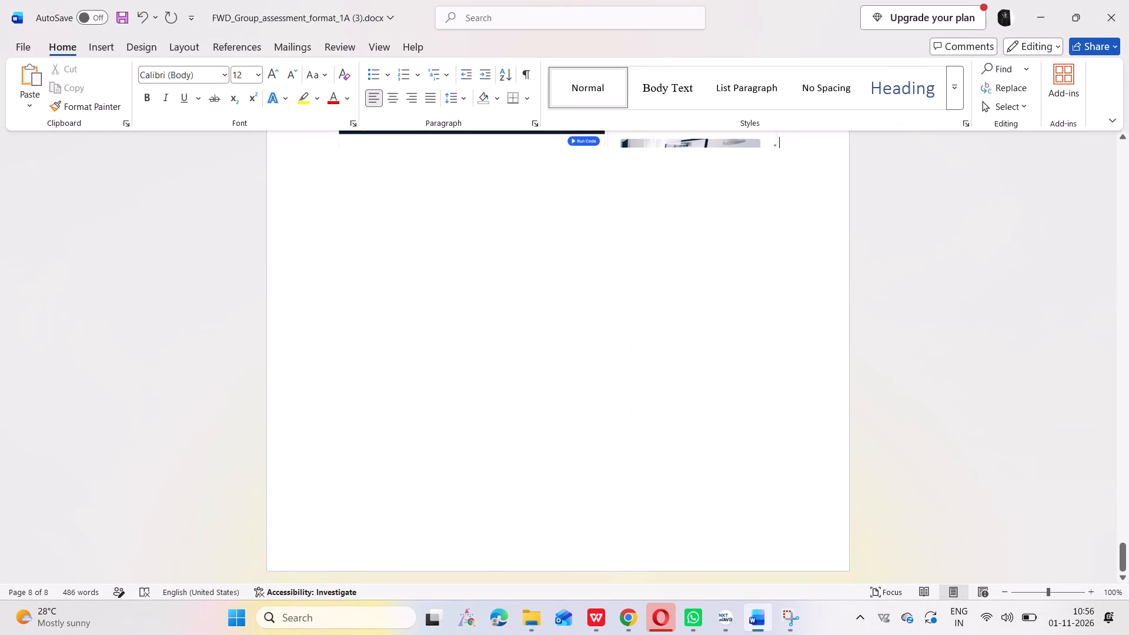
{"action": "left_click", "coordinate": [783, 142]}
{"action": "key", "text": "Return"}
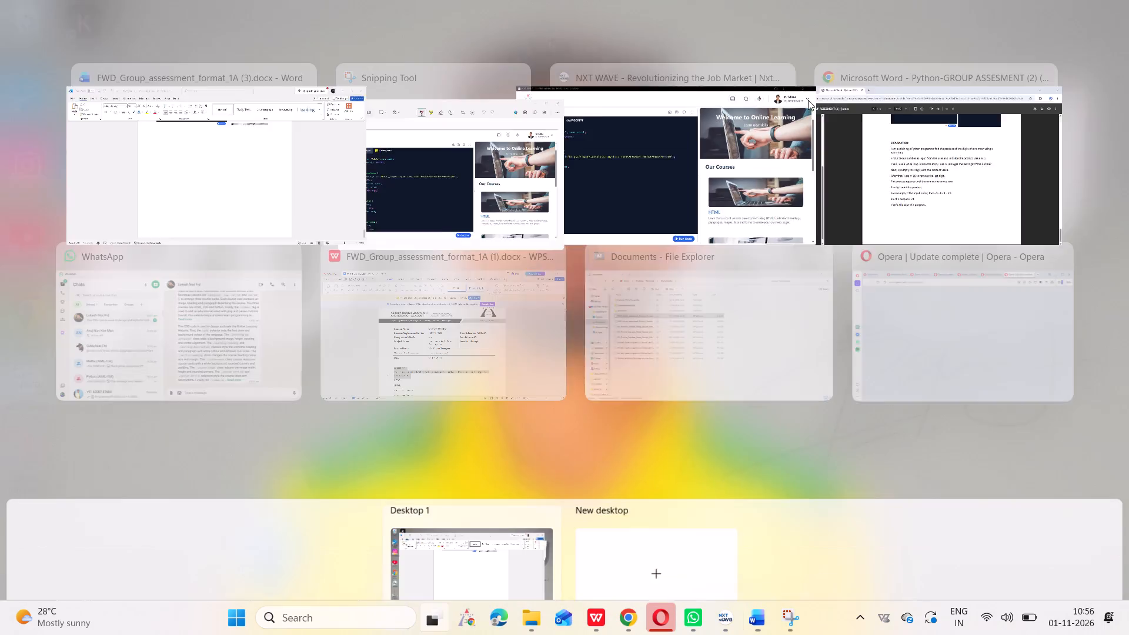
In the NxtWave editor, capture and copy a screenshot of the CSS code from .section-heading to .course-image beside the CSS and python course previews.
{"action": "left_click", "coordinate": [697, 142]}
{"action": "scroll", "coordinate": [363, 436], "scroll_direction": "down", "scroll_amount": 1}
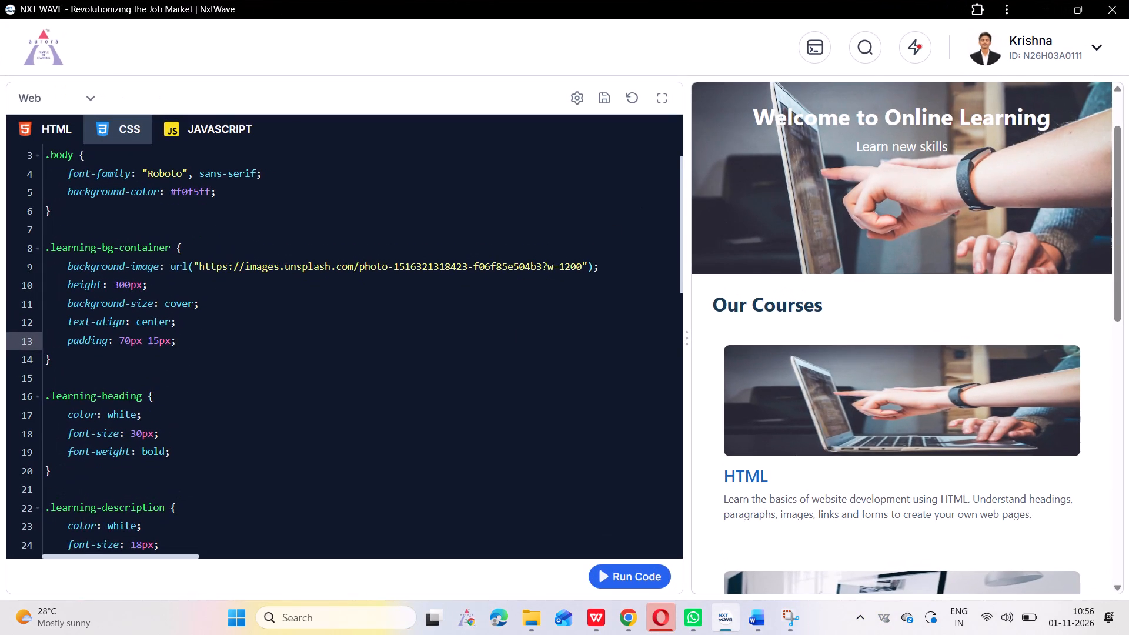
{"action": "scroll", "coordinate": [363, 436], "scroll_direction": "down", "scroll_amount": 6}
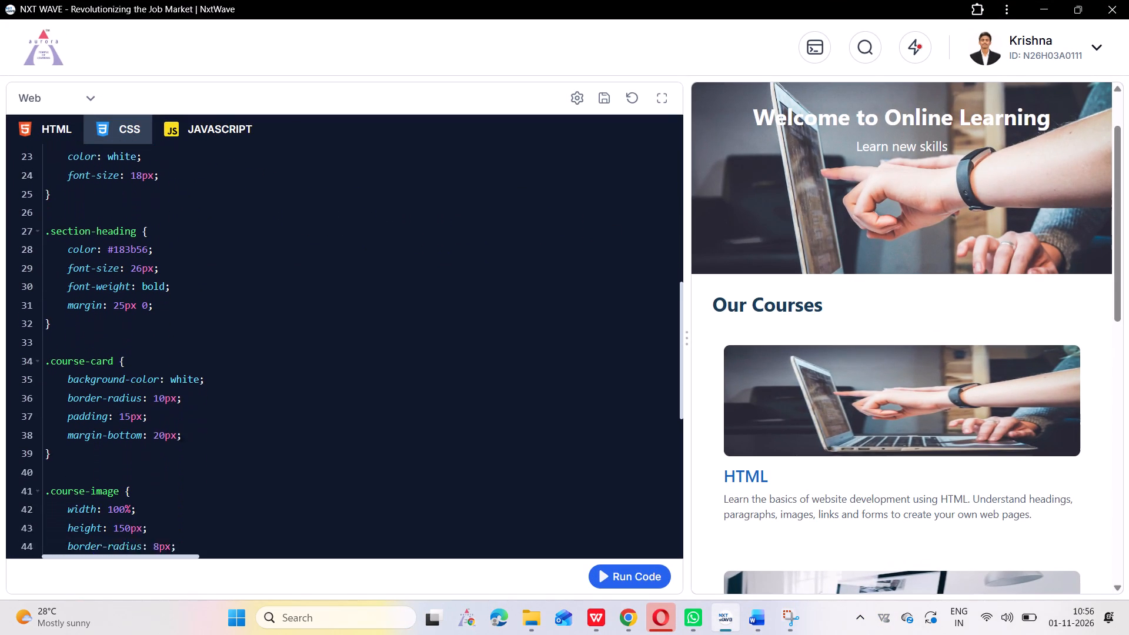
{"action": "scroll", "coordinate": [363, 436], "scroll_direction": "down", "scroll_amount": 5}
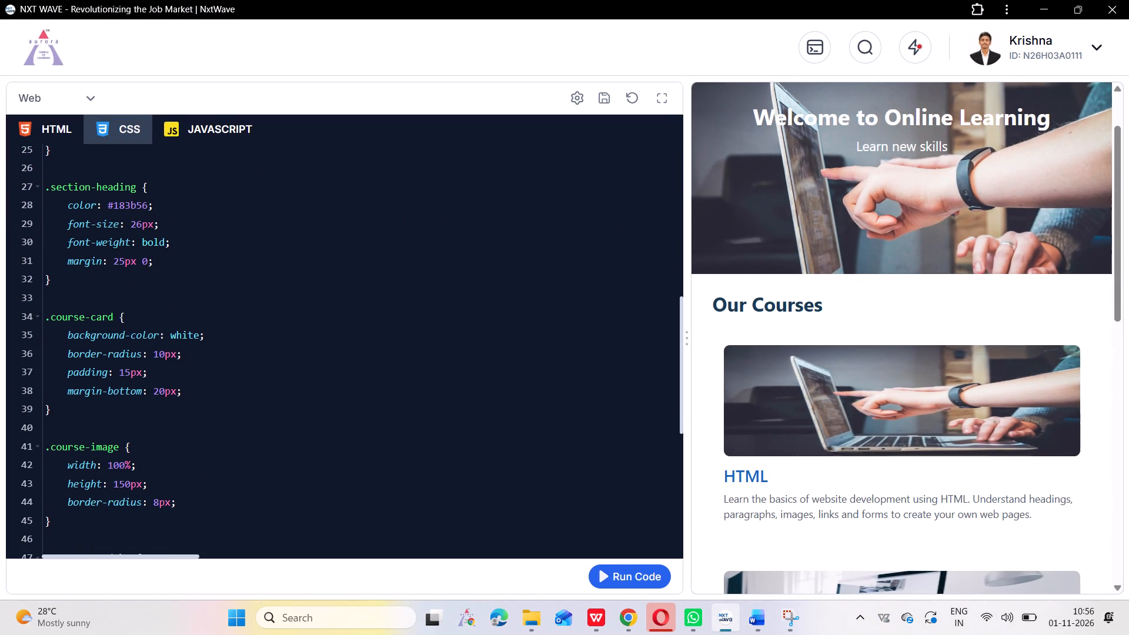
{"action": "scroll", "coordinate": [767, 400], "scroll_direction": "down", "scroll_amount": 7}
{"action": "scroll", "coordinate": [767, 400], "scroll_direction": "right", "scroll_amount": 1}
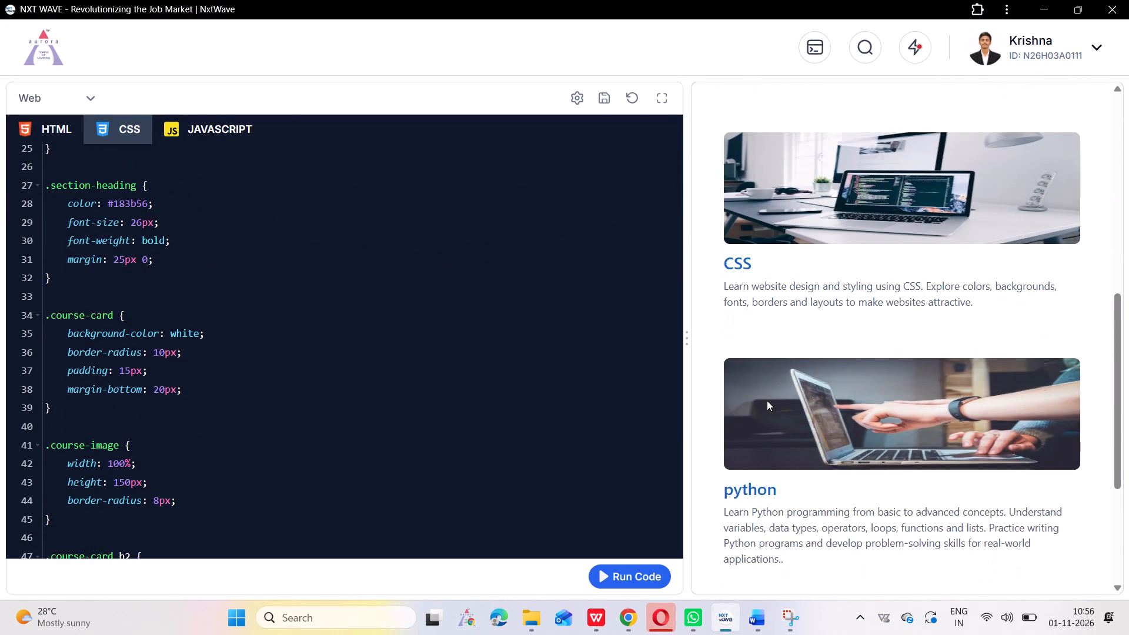
{"action": "scroll", "coordinate": [767, 400], "scroll_direction": "right", "scroll_amount": 1}
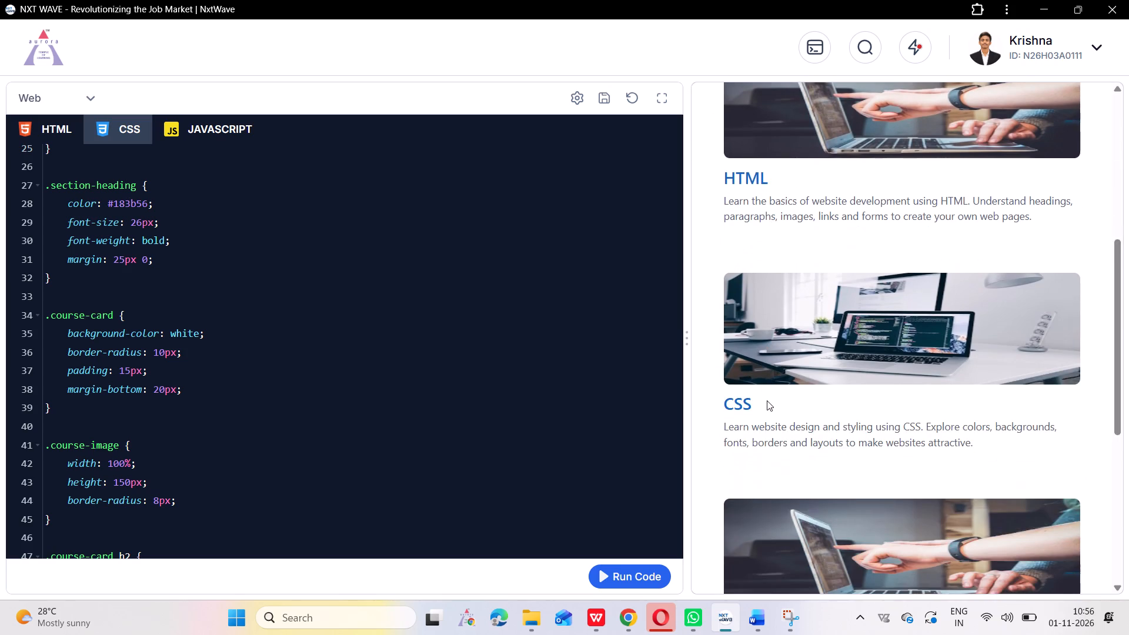
{"action": "scroll", "coordinate": [767, 400], "scroll_direction": "right", "scroll_amount": 1}
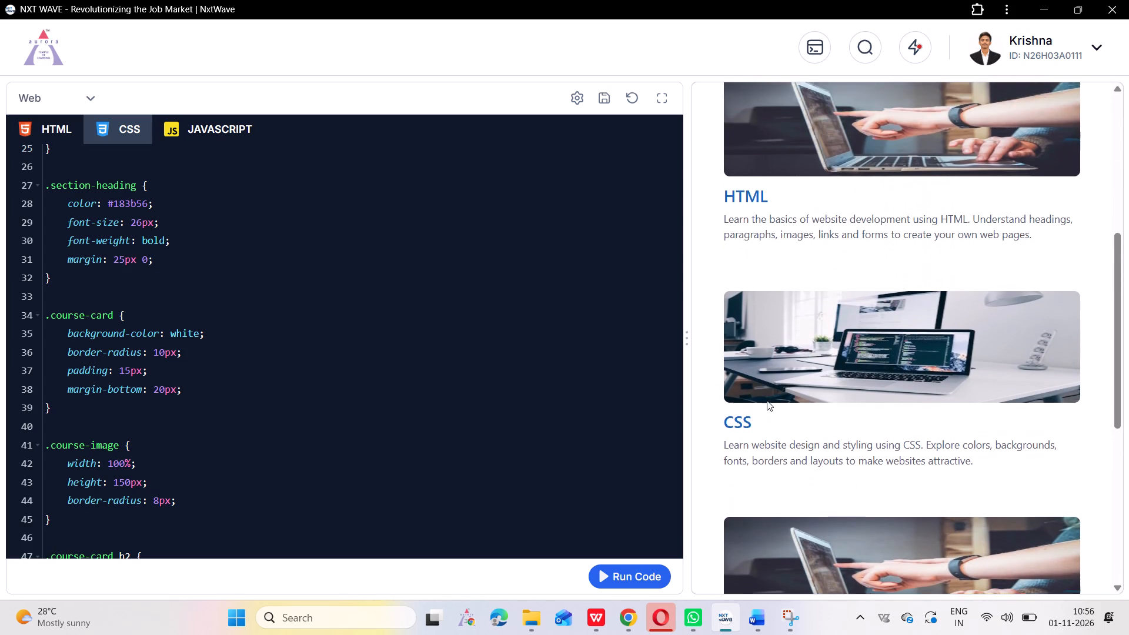
{"action": "scroll", "coordinate": [767, 400], "scroll_direction": "right", "scroll_amount": 1}
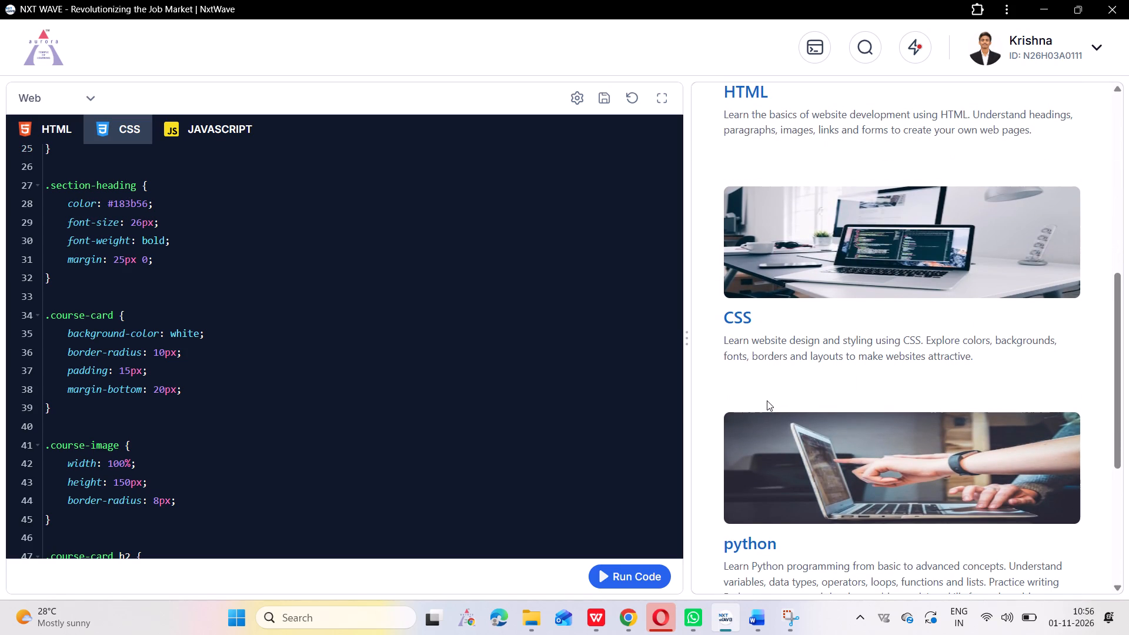
{"action": "key", "text": "Print"}
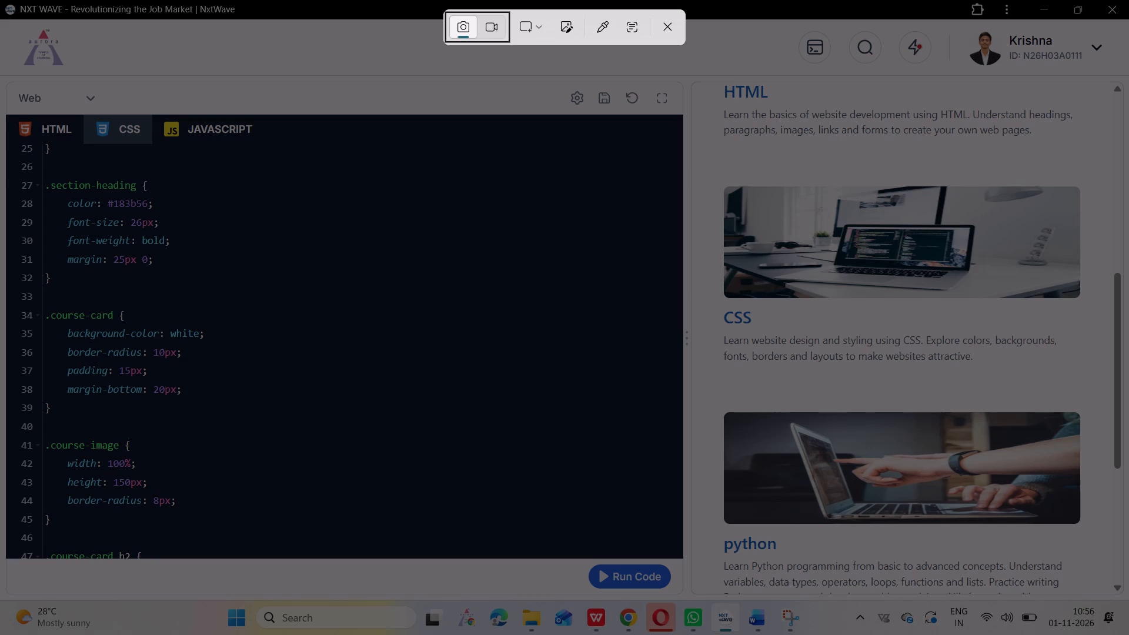
{"action": "left_click_drag", "start_coordinate": [2, 20], "coordinate": [880, 395]}
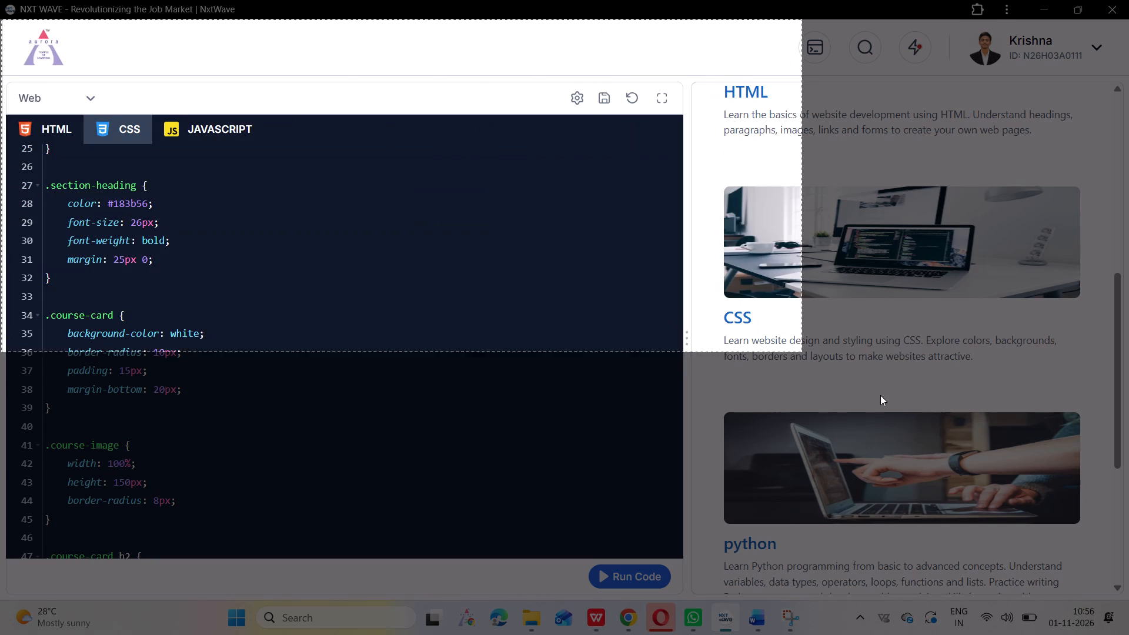
{"action": "left_click_drag", "start_coordinate": [880, 395], "coordinate": [1128, 590]}
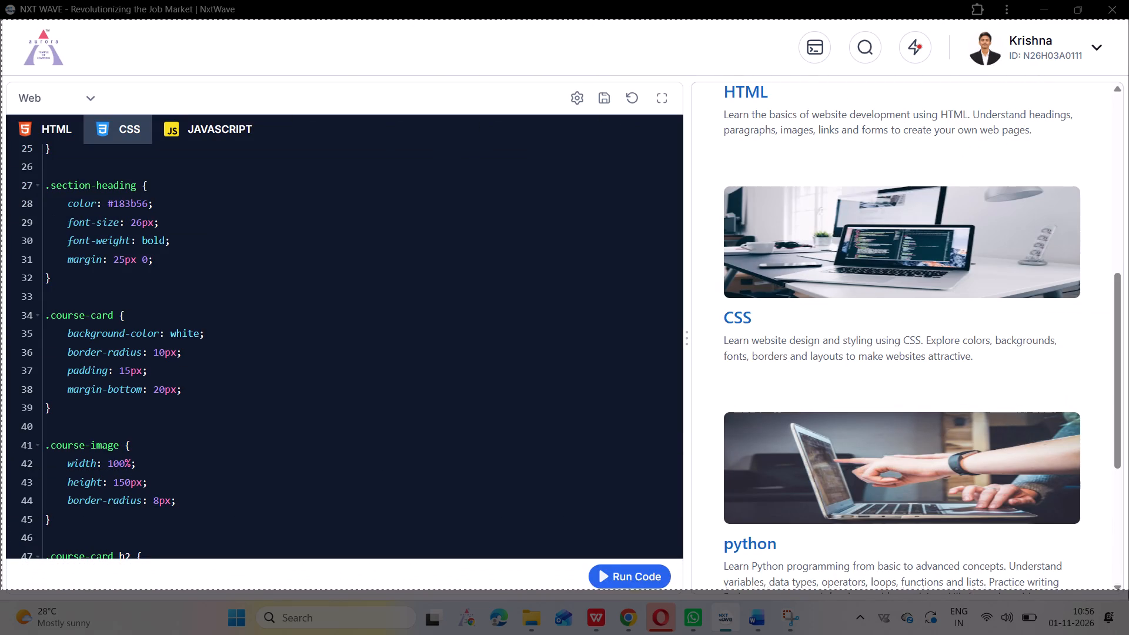
{"action": "left_click_drag", "start_coordinate": [1128, 590], "coordinate": [1127, 596]}
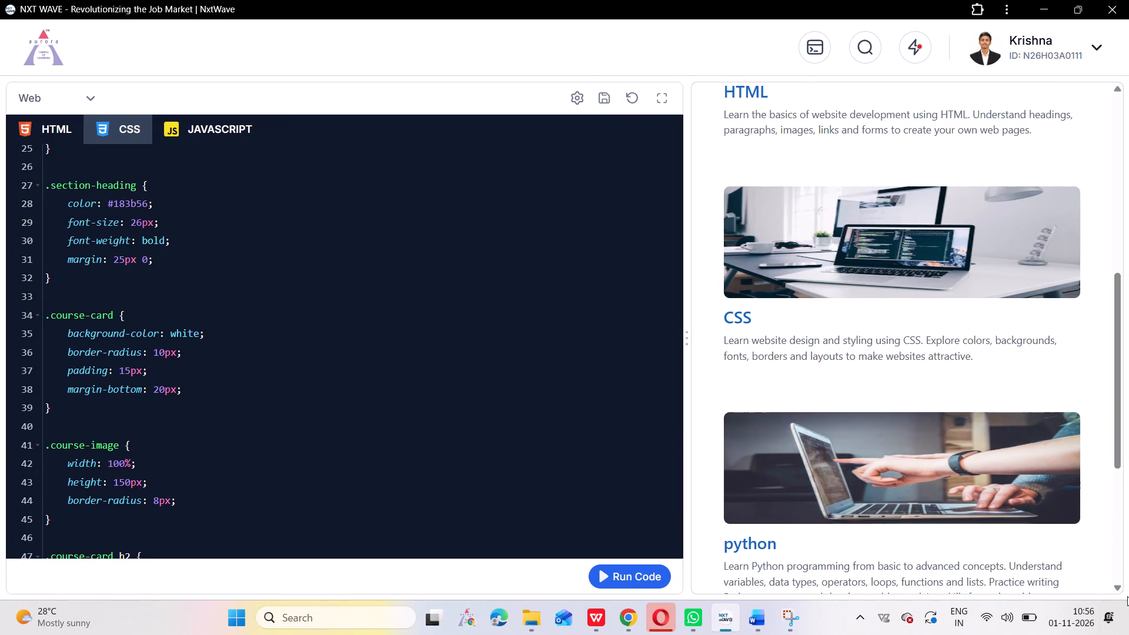
{"action": "left_click", "coordinate": [1045, 433]}
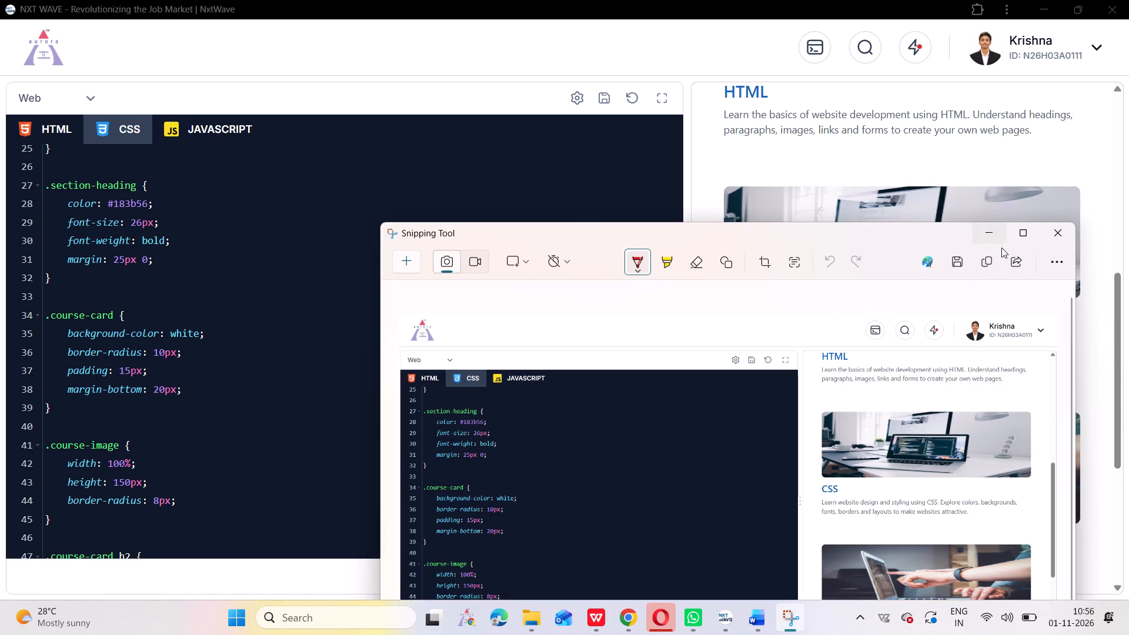
{"action": "left_click", "coordinate": [997, 262]}
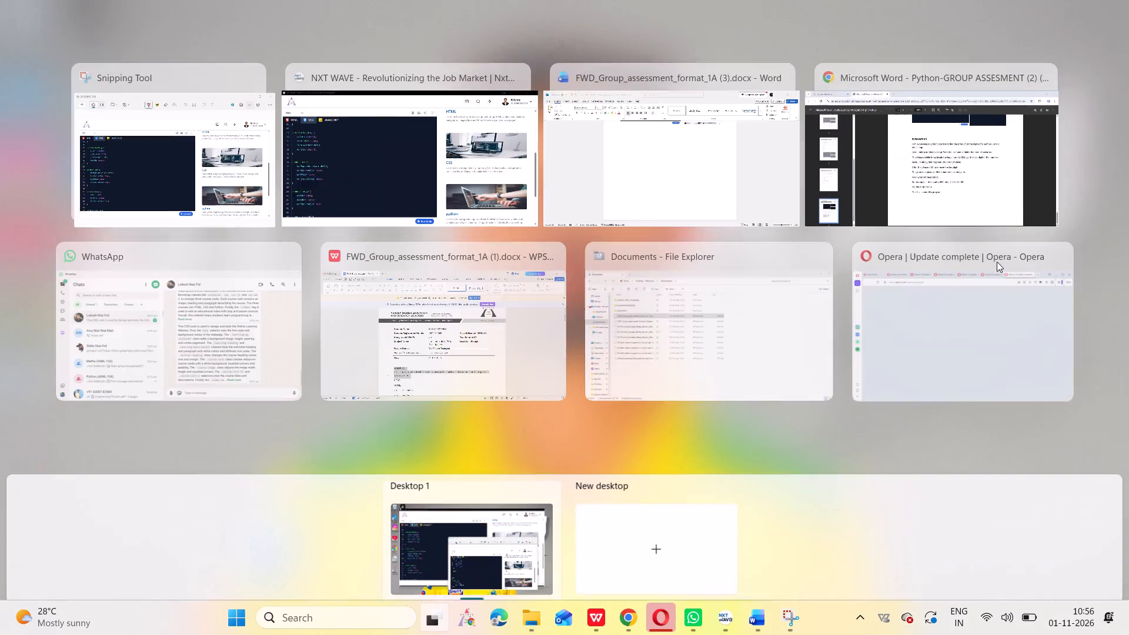
Back in the Word document, paste the second CSS screenshot on a new line below the first CSS screenshot.
{"action": "left_click", "coordinate": [610, 156]}
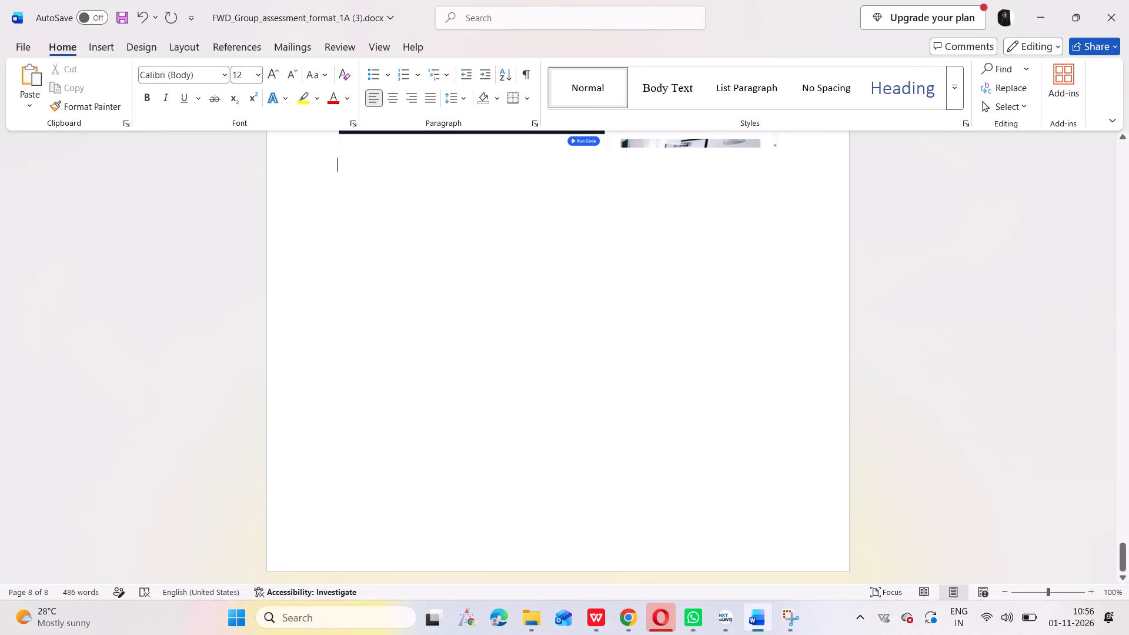
{"action": "left_click", "coordinate": [786, 145]}
{"action": "key", "text": "Return"}
{"action": "key", "text": "ctrl+v"}
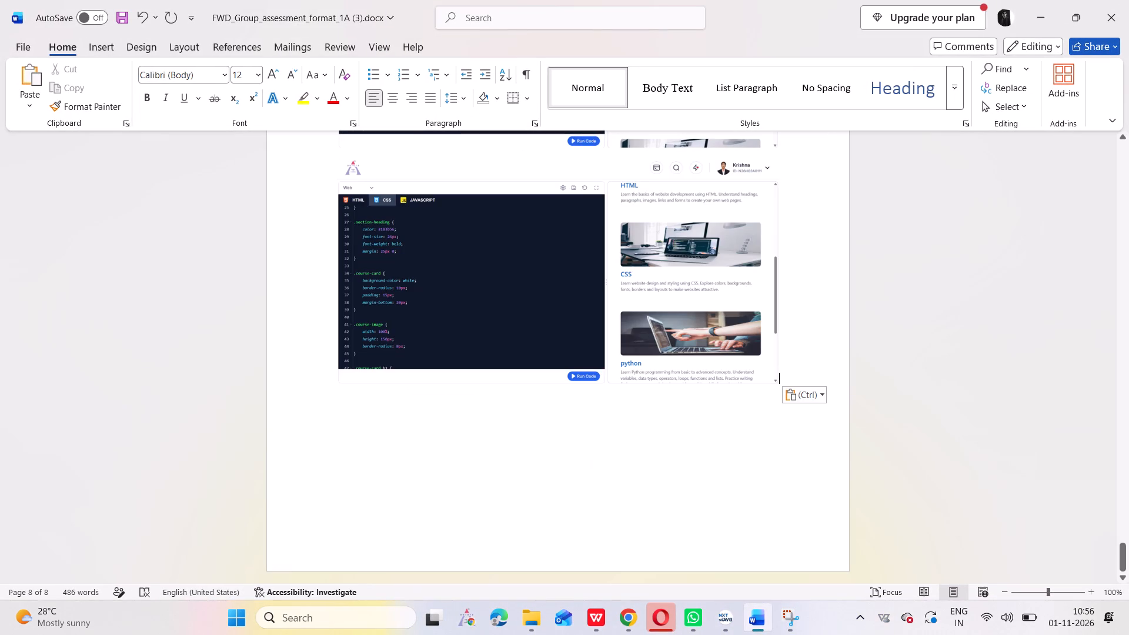
Add the heading "Explanation" in 16 pt on a new line below the second CSS screenshot.
{"action": "left_click", "coordinate": [797, 370]}
{"action": "key", "text": "Return"}
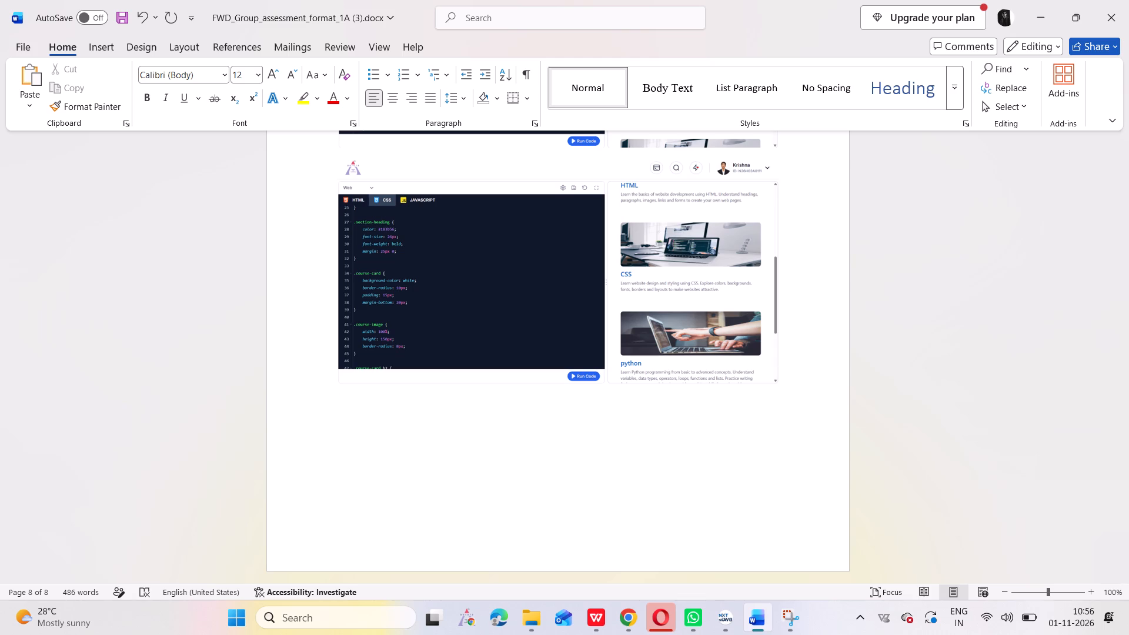
{"action": "double_click", "coordinate": [277, 81]}
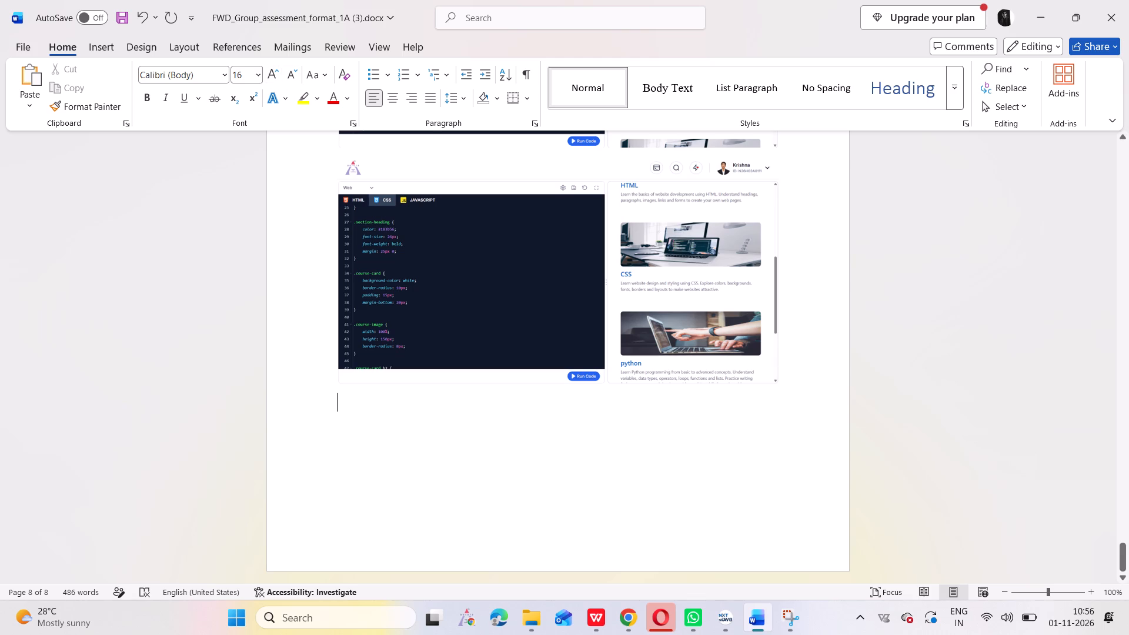
{"action": "left_click", "coordinate": [338, 401]}
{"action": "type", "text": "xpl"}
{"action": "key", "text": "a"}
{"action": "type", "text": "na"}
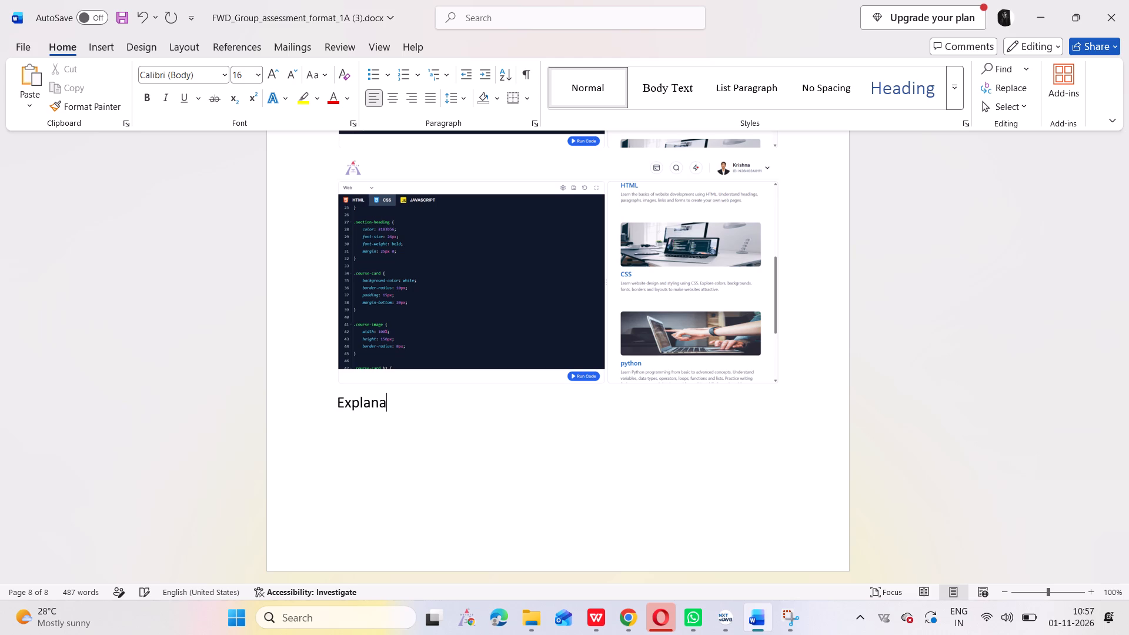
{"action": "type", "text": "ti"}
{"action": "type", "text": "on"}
End the "Explanation" heading with a colon and start a new line below it.
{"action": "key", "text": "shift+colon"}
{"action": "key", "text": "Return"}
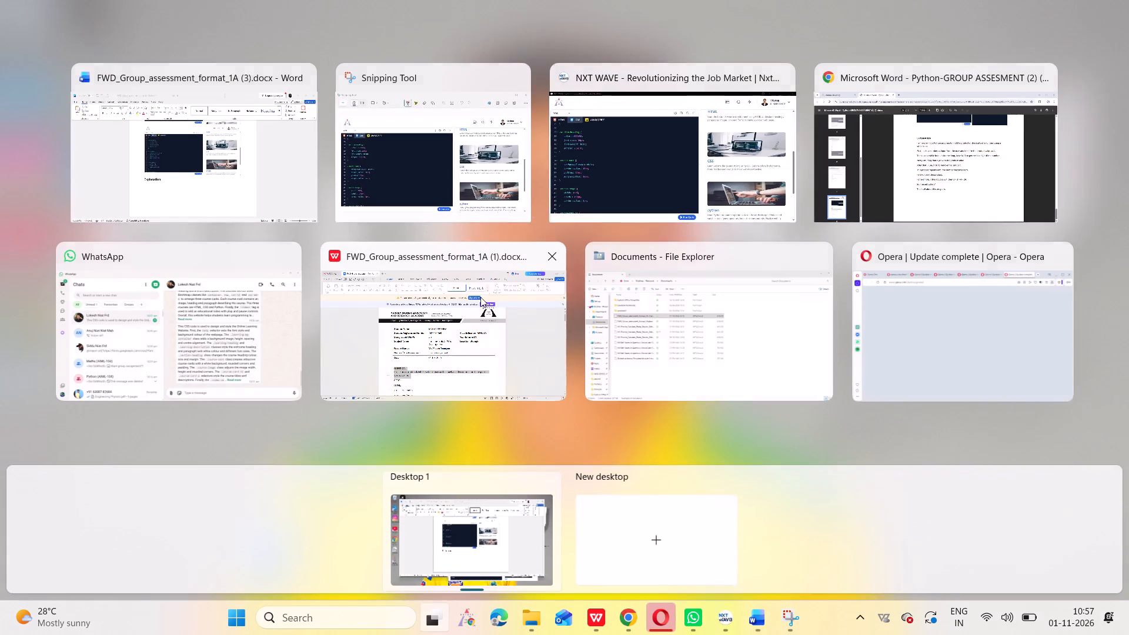
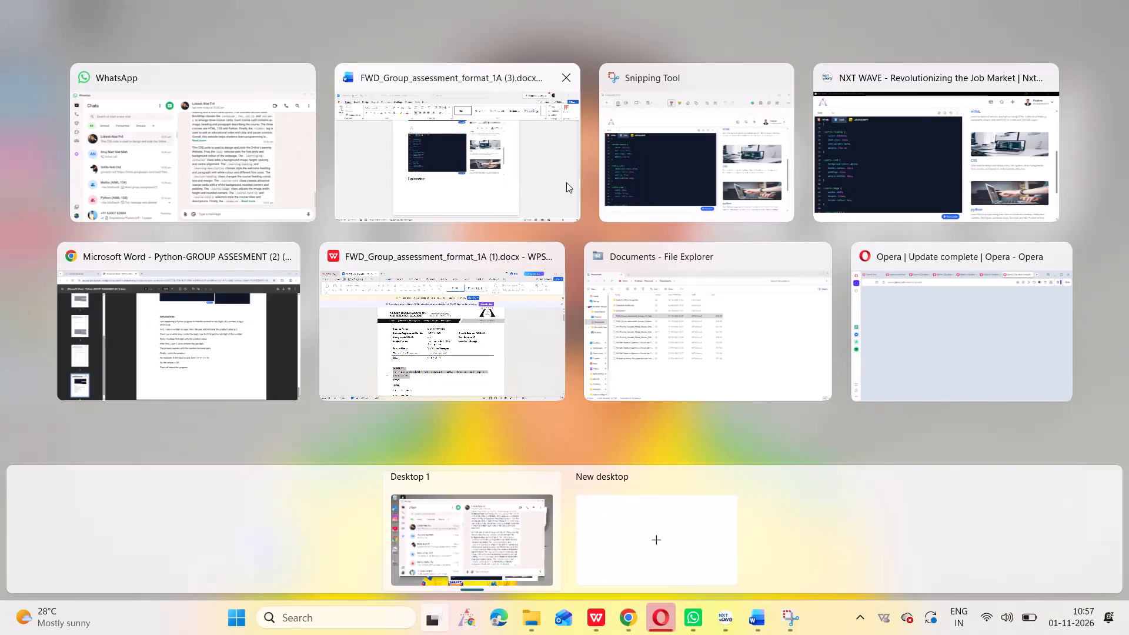
Back in the Word document, paste the copied paragraph explaining the CSS code below the "Explanation:" heading and check it over.
{"action": "left_click", "coordinate": [474, 166]}
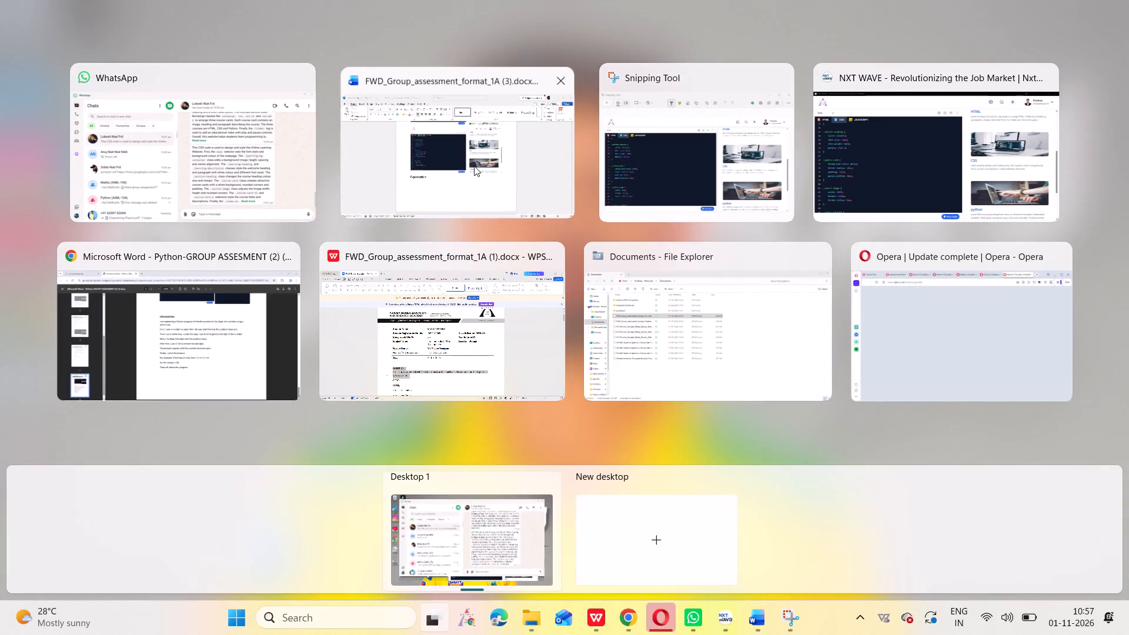
{"action": "left_click", "coordinate": [339, 430]}
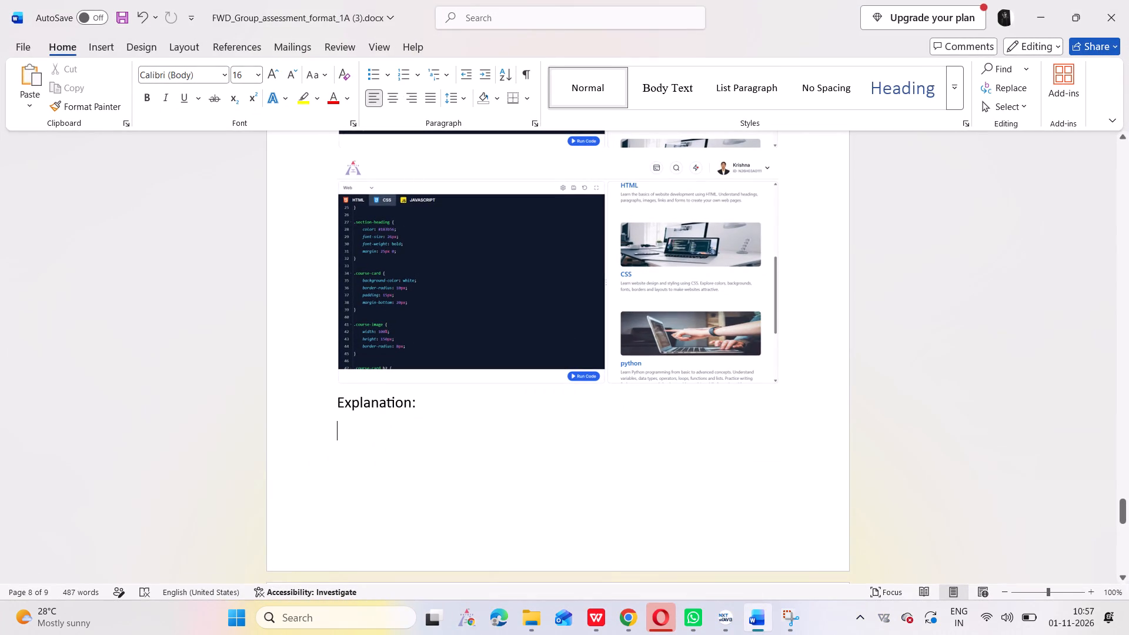
{"action": "key", "text": "ctrl+v"}
{"action": "scroll", "coordinate": [339, 430], "scroll_direction": "up", "scroll_amount": 3}
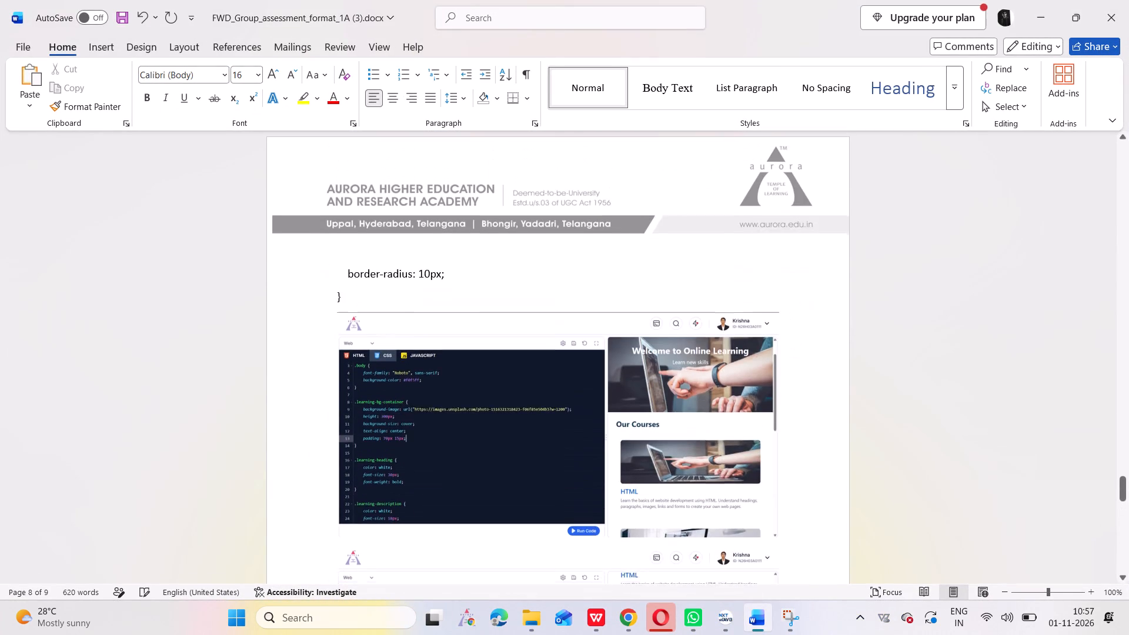
{"action": "scroll", "coordinate": [339, 430], "scroll_direction": "up", "scroll_amount": 4}
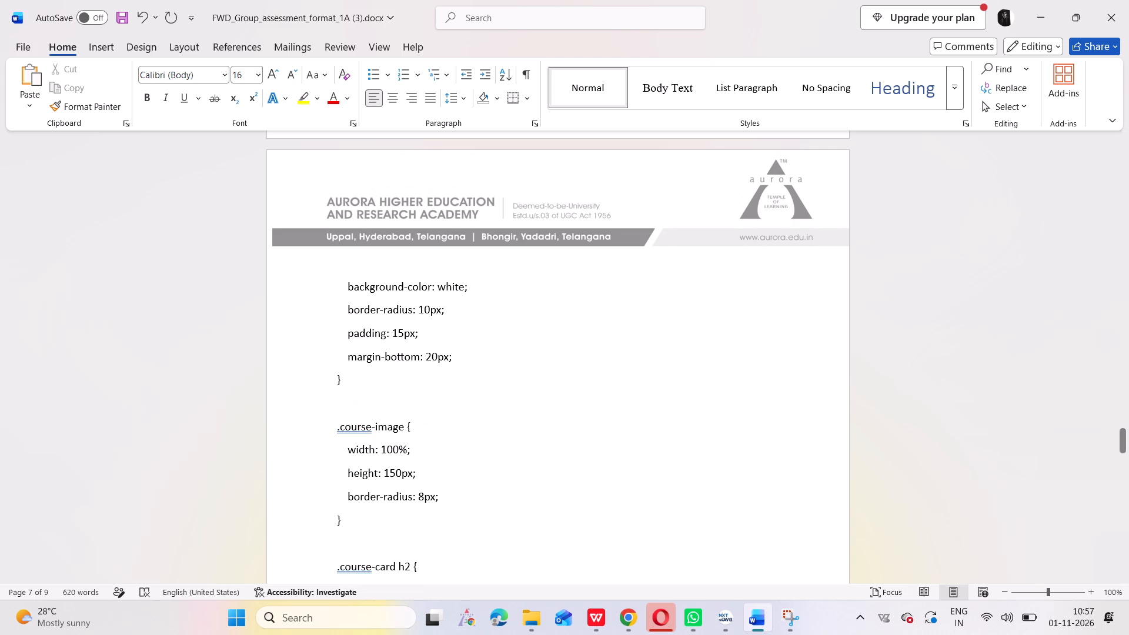
{"action": "scroll", "coordinate": [339, 430], "scroll_direction": "down", "scroll_amount": 10}
{"action": "scroll", "coordinate": [339, 430], "scroll_direction": "up", "scroll_amount": 2}
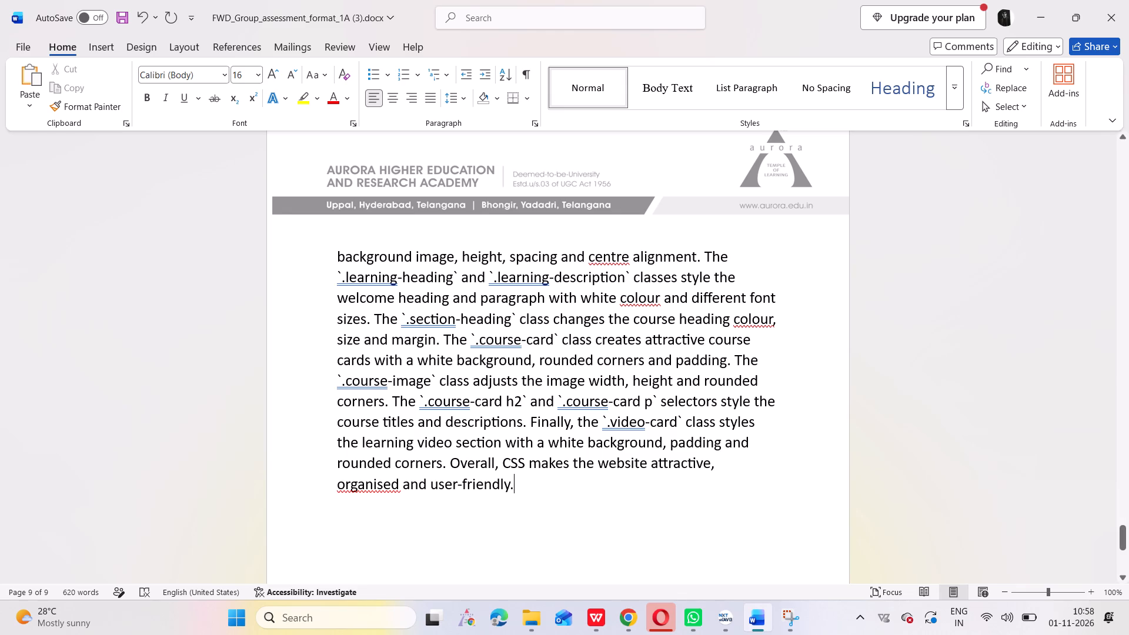
Start a new line after the CSS explanation's last sentence, which ends in "user-friendly.".
{"action": "left_click", "coordinate": [398, 487]}
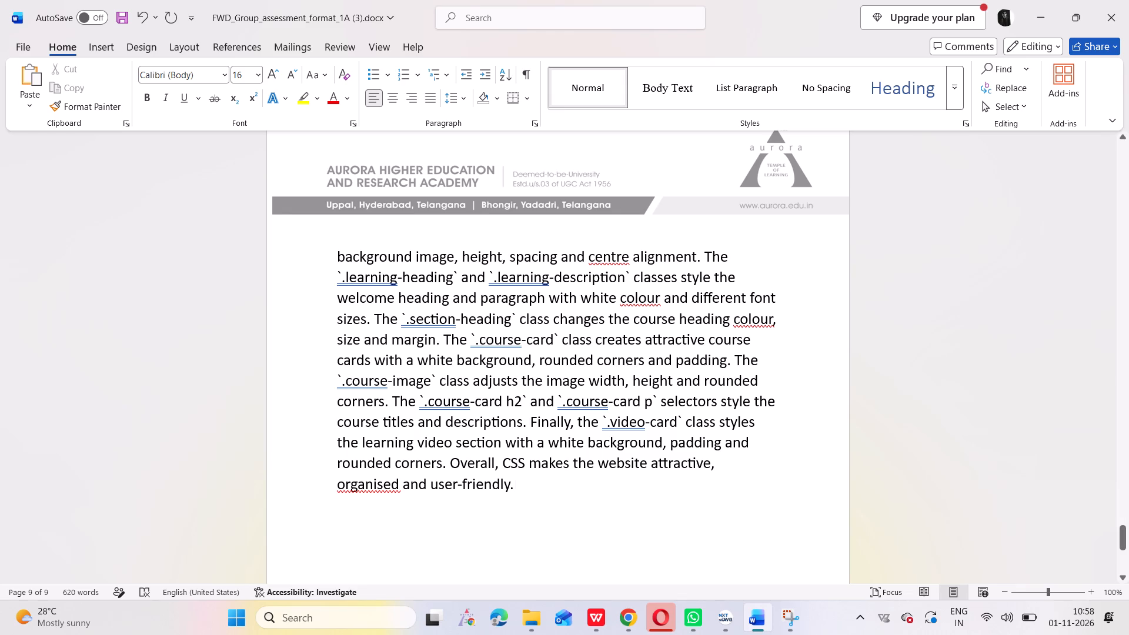
{"action": "left_click", "coordinate": [404, 485]}
{"action": "left_click", "coordinate": [519, 490]}
{"action": "key", "text": "Return"}
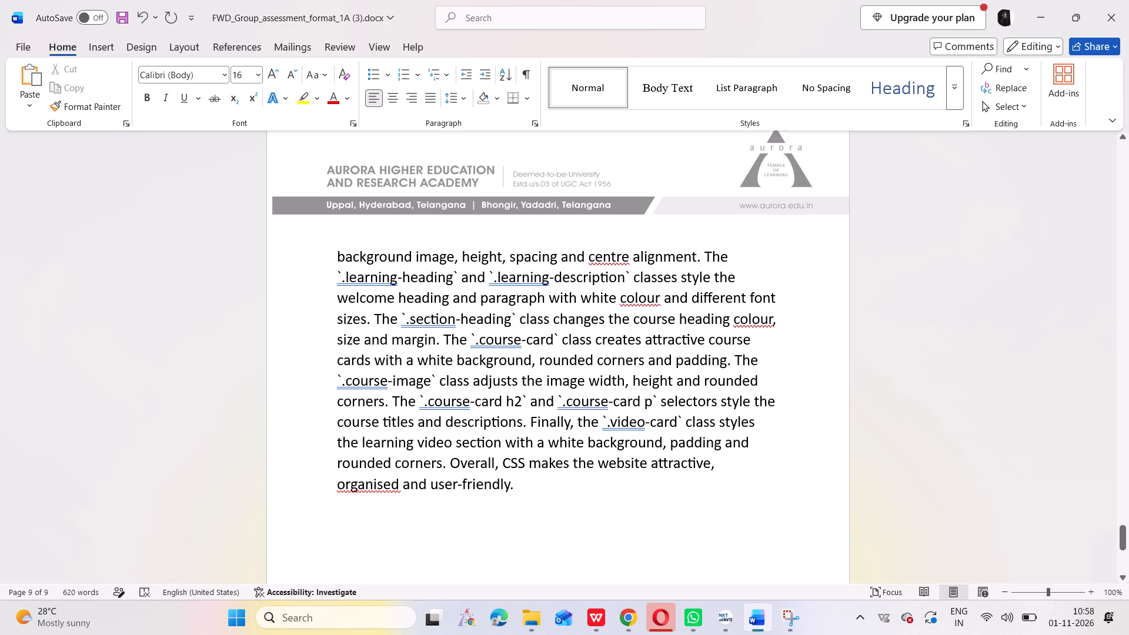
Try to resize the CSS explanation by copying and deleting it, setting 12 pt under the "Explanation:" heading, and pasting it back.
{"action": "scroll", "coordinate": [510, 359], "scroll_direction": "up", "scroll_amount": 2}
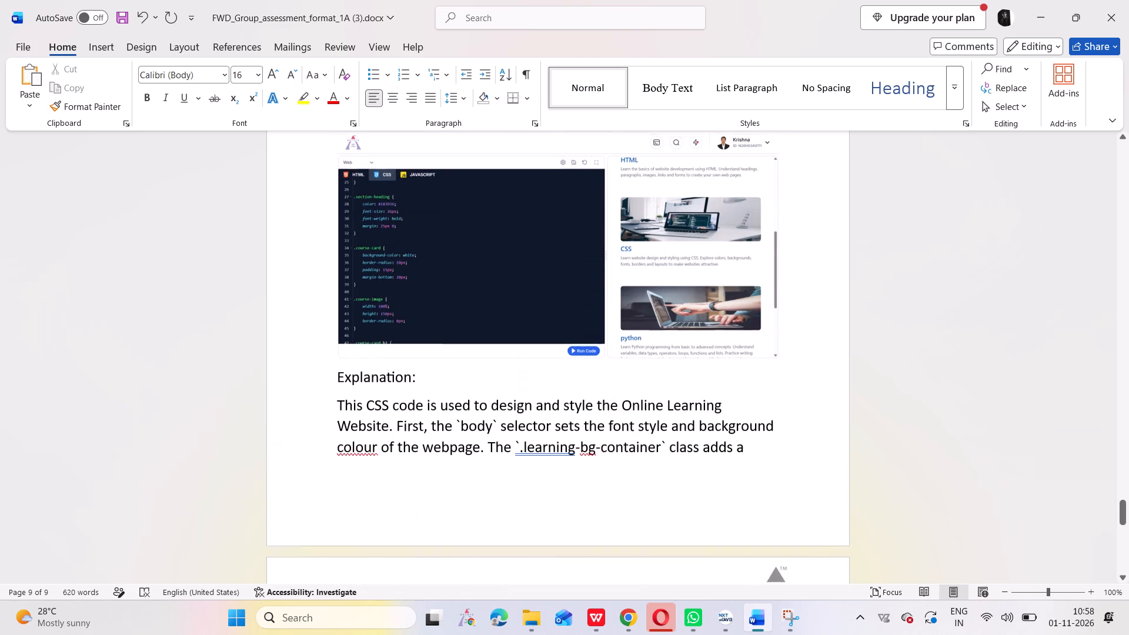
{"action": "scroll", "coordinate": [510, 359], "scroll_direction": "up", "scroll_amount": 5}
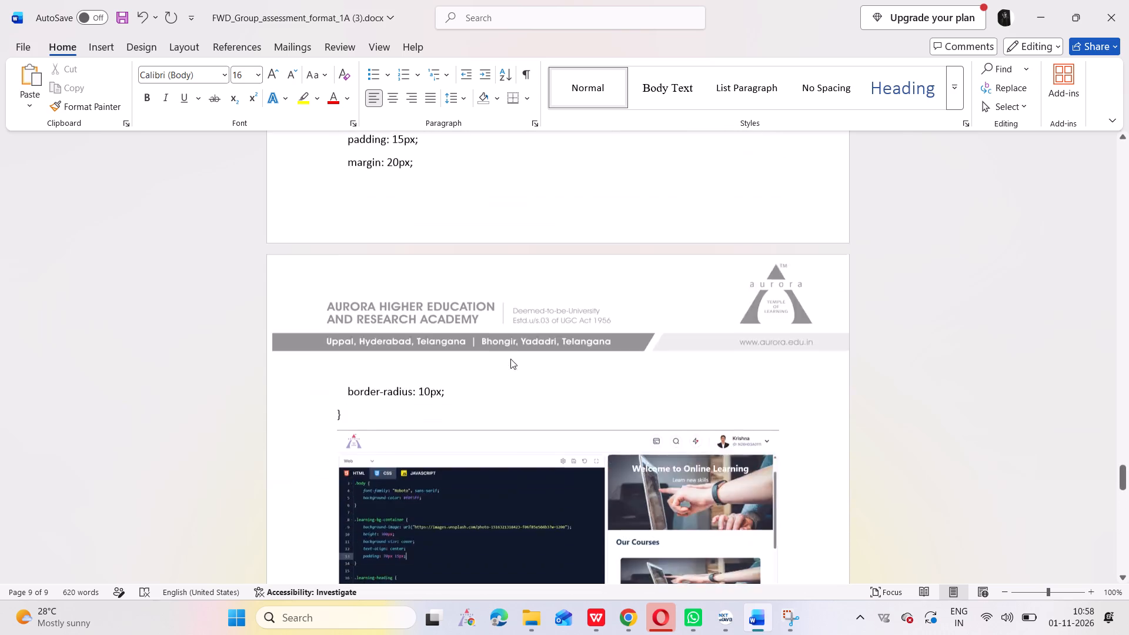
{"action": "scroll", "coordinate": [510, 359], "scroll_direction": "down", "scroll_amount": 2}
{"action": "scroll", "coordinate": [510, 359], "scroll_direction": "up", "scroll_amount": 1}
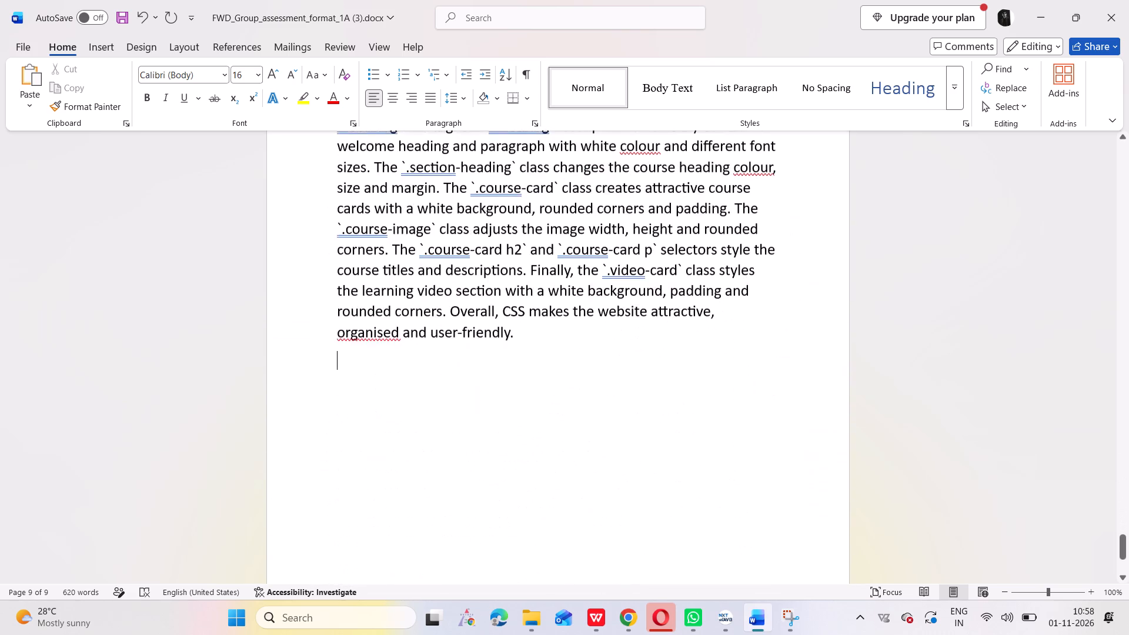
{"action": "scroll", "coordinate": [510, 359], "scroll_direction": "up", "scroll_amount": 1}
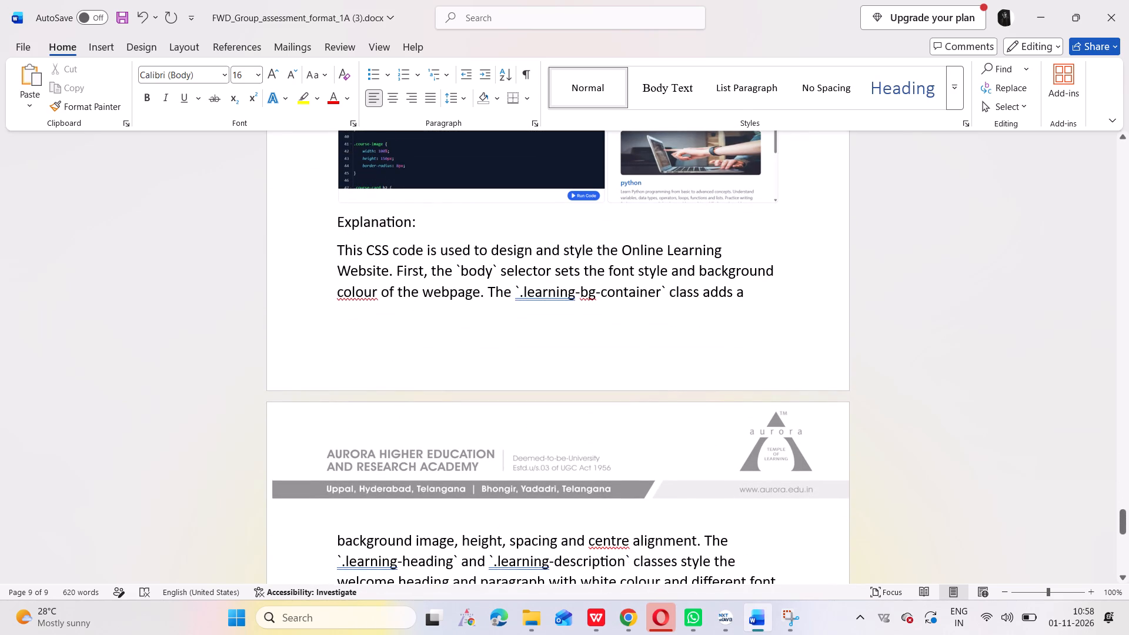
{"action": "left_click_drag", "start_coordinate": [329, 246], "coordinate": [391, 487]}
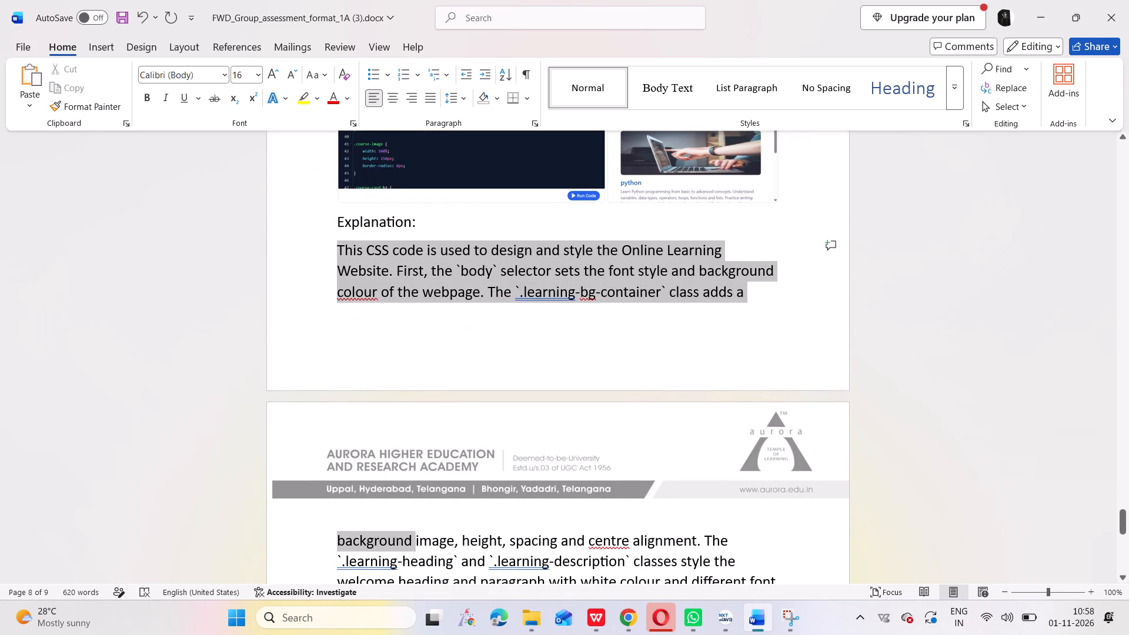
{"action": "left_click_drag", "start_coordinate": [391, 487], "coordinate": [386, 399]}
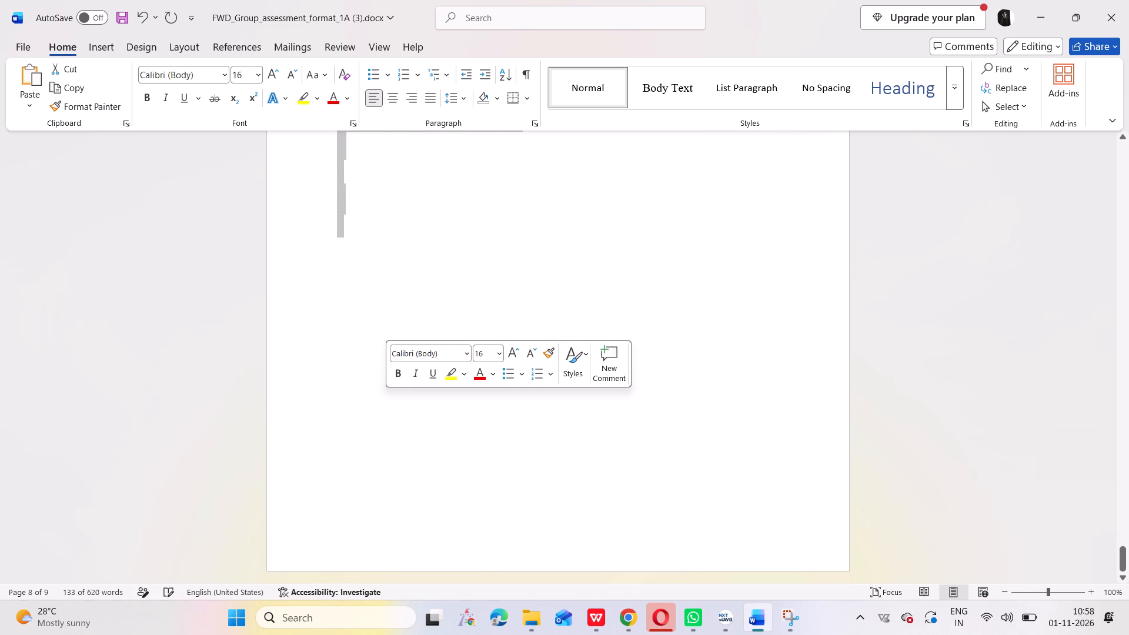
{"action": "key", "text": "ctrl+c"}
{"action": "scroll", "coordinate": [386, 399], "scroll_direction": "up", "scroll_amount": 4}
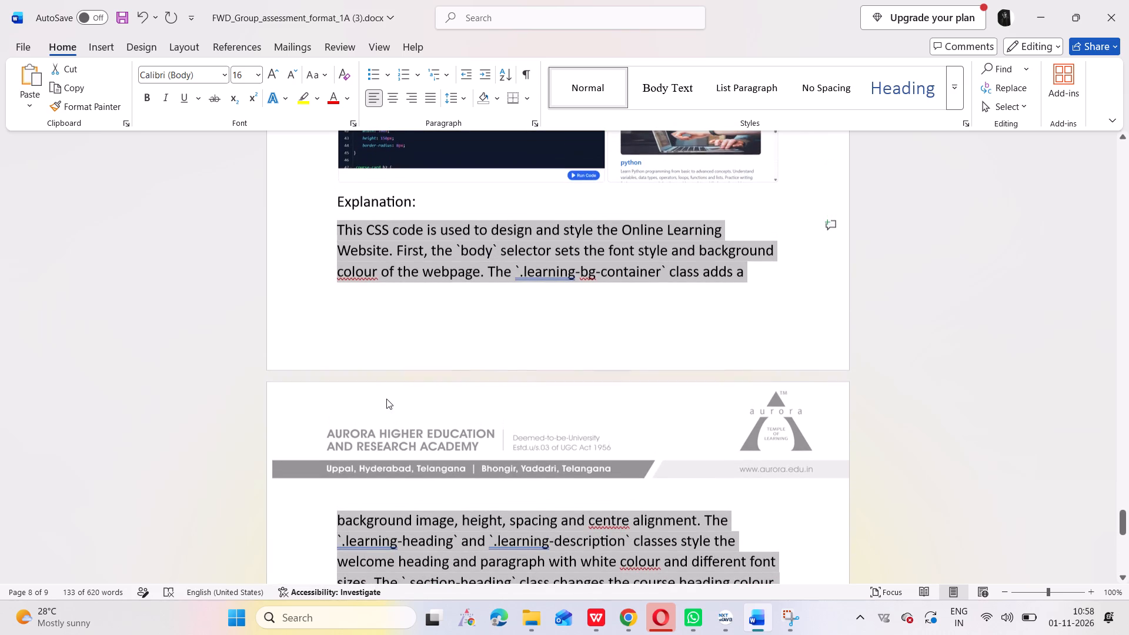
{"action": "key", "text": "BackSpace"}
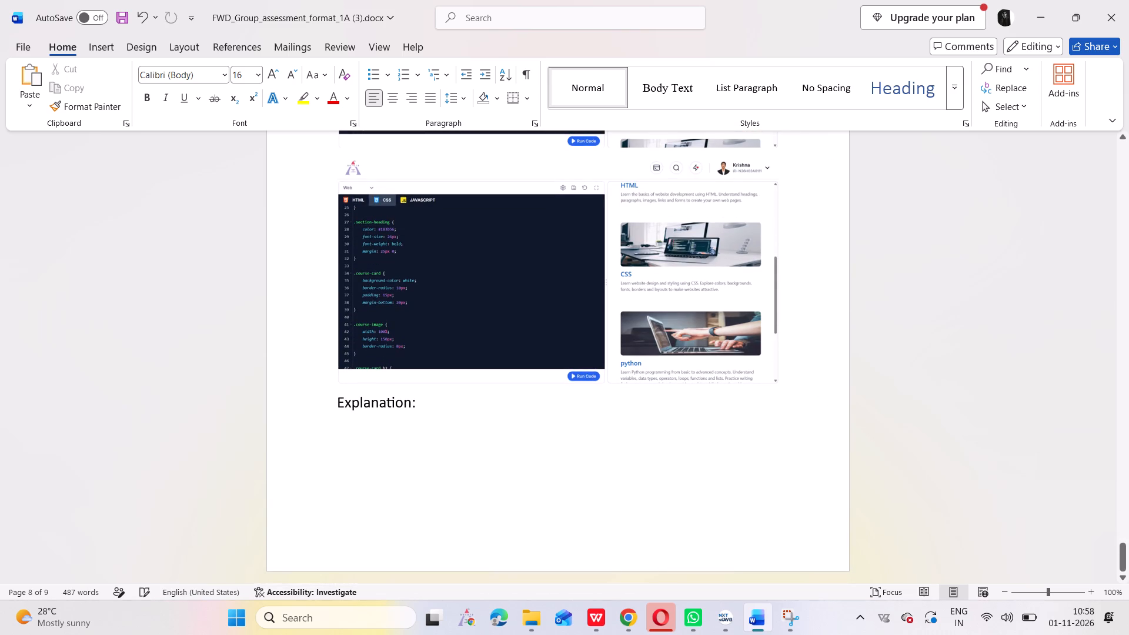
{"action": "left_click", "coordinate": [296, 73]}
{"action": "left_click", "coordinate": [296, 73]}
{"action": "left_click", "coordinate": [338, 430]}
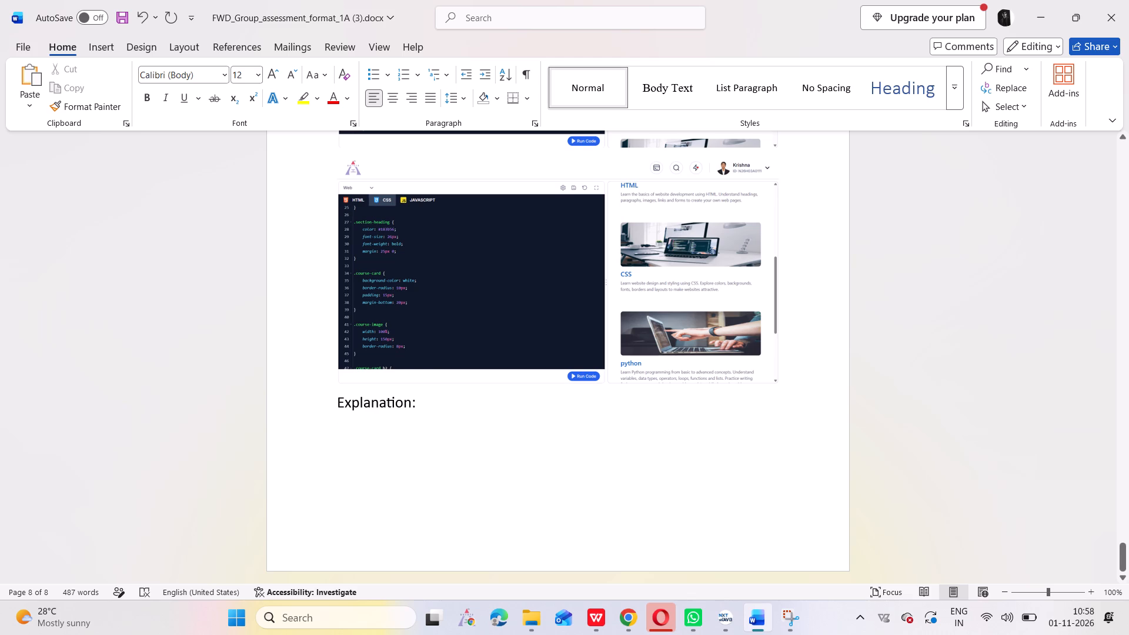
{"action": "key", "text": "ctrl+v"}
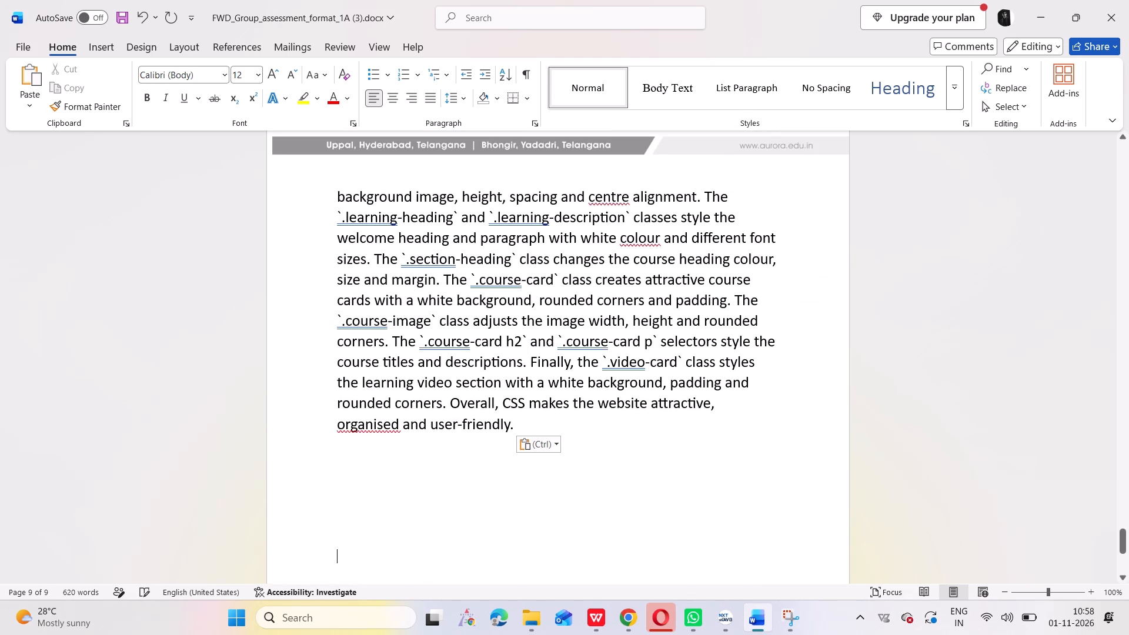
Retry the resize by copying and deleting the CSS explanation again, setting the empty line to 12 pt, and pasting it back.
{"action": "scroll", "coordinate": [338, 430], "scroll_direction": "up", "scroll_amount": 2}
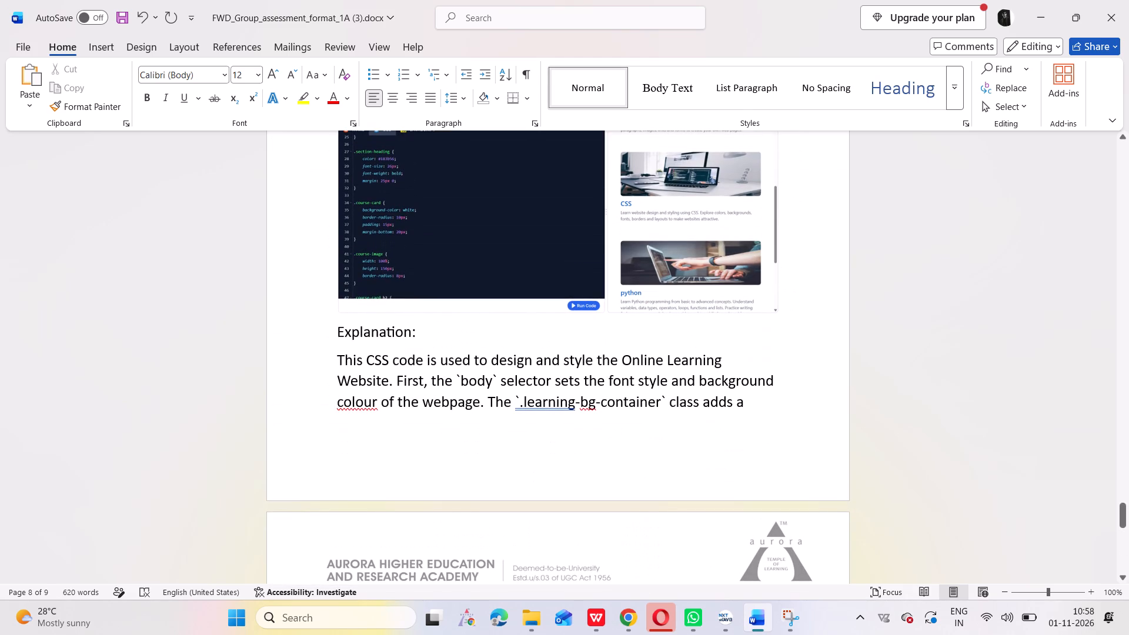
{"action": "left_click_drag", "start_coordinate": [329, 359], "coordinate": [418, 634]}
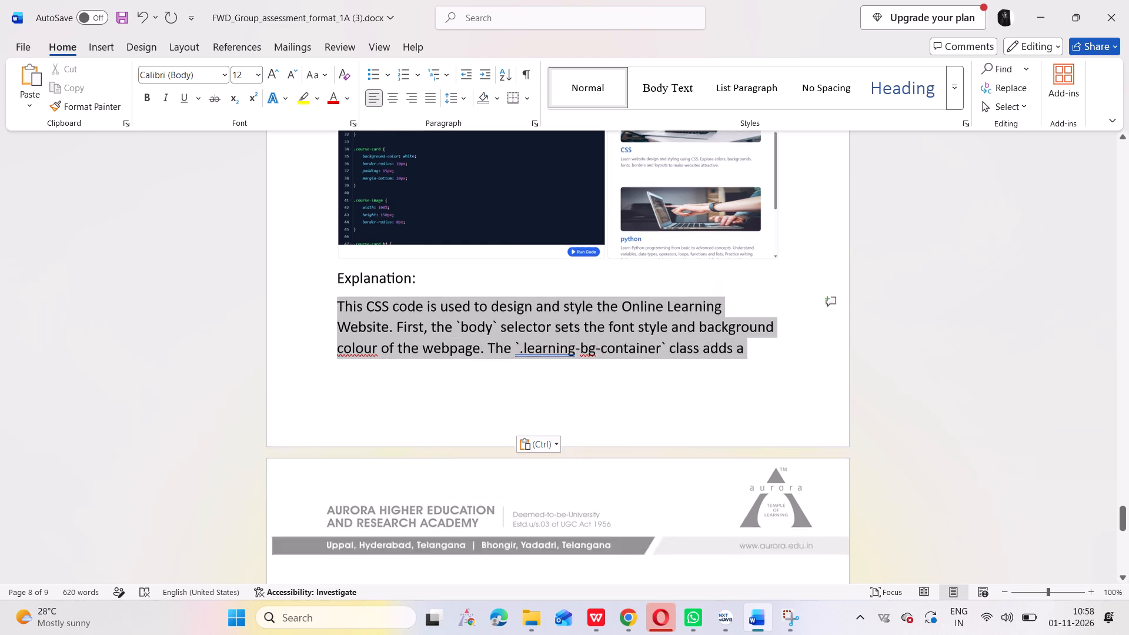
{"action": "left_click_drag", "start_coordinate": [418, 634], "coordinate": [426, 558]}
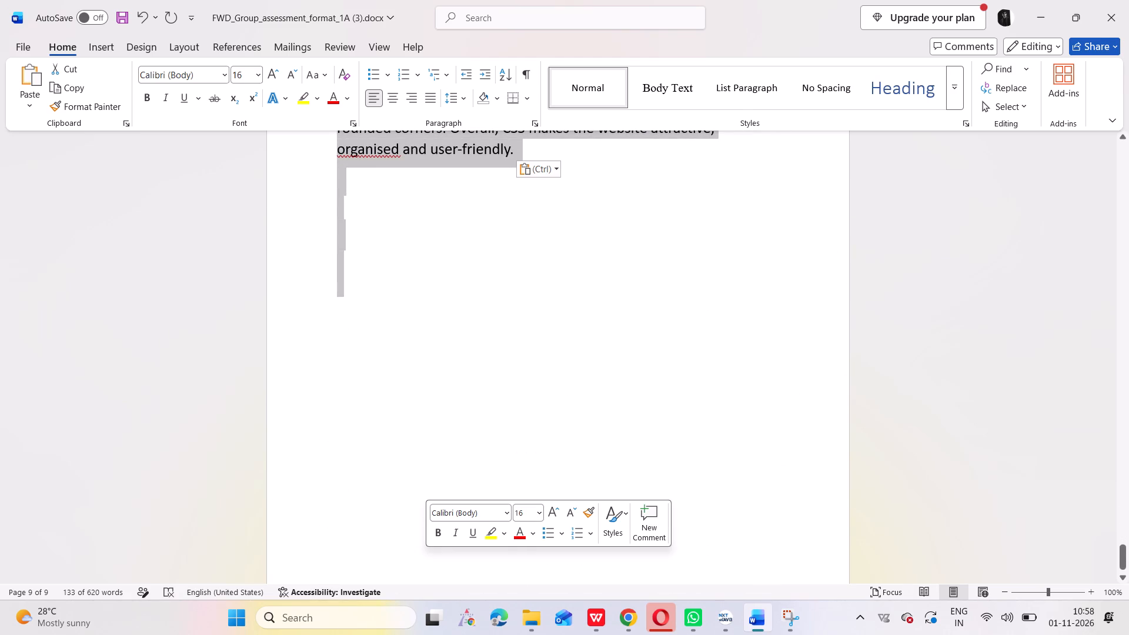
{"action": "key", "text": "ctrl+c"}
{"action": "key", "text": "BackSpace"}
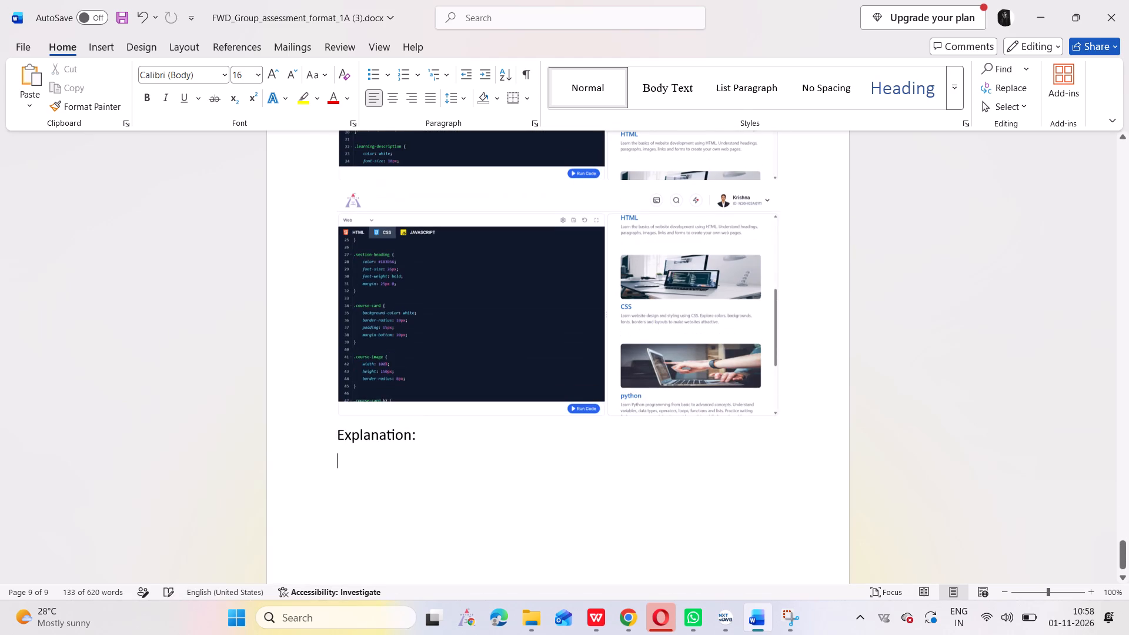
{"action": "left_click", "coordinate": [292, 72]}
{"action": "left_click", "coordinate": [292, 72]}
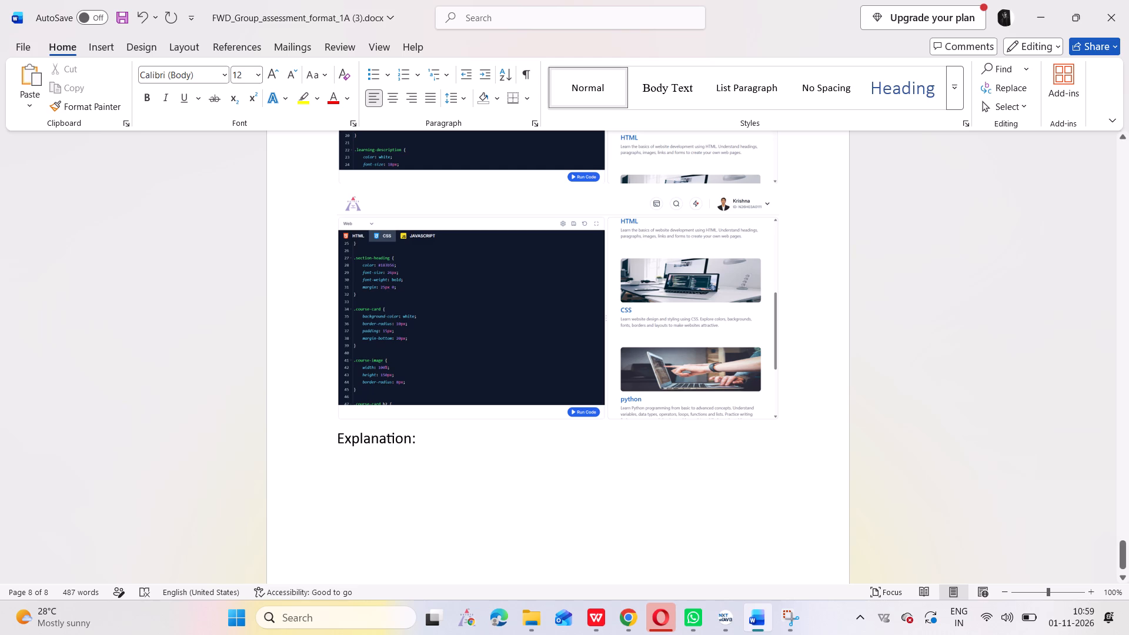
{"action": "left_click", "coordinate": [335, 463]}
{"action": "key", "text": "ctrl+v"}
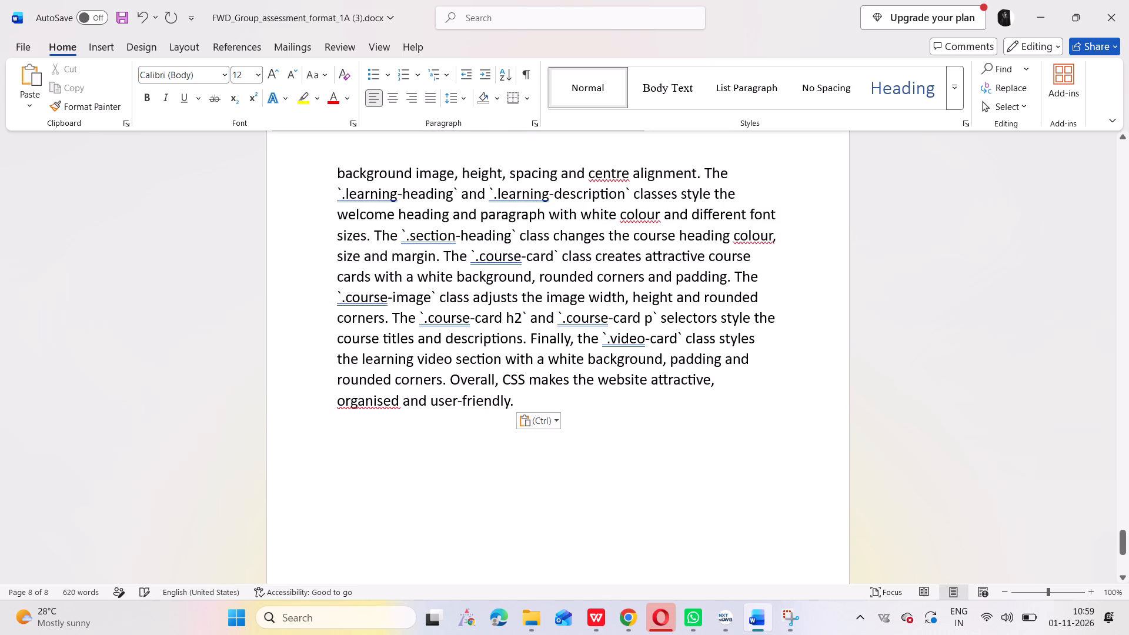
Reduce the whole CSS explanation text below the "Explanation:" heading to 12 pt, leaving the heading's size as is.
{"action": "scroll", "coordinate": [335, 463], "scroll_direction": "up", "scroll_amount": 2}
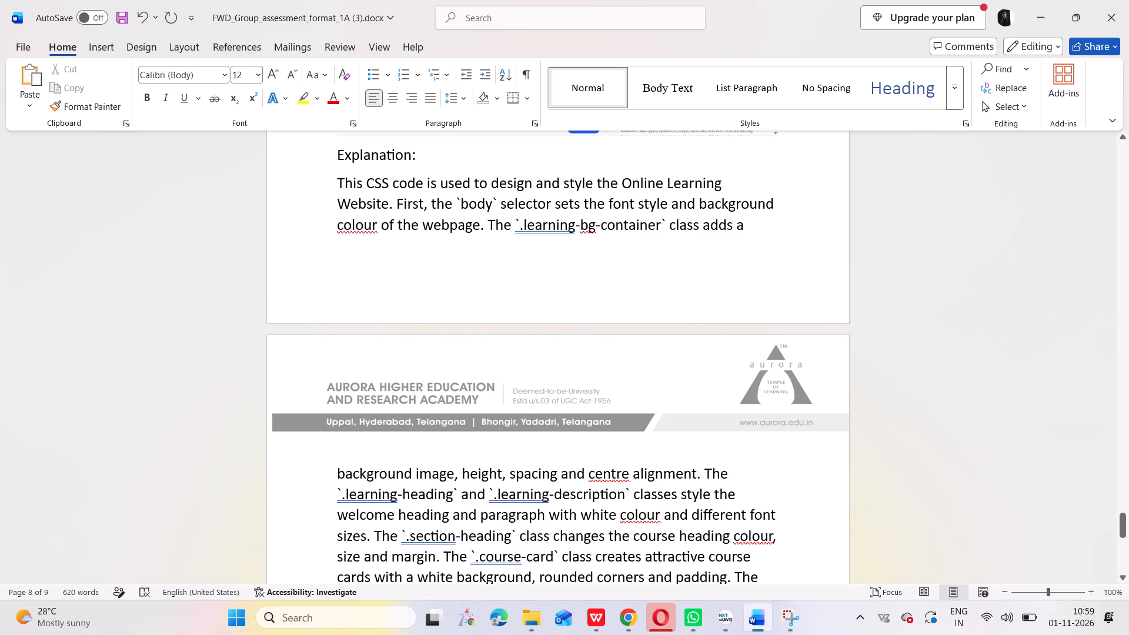
{"action": "left_click_drag", "start_coordinate": [338, 179], "coordinate": [527, 634]}
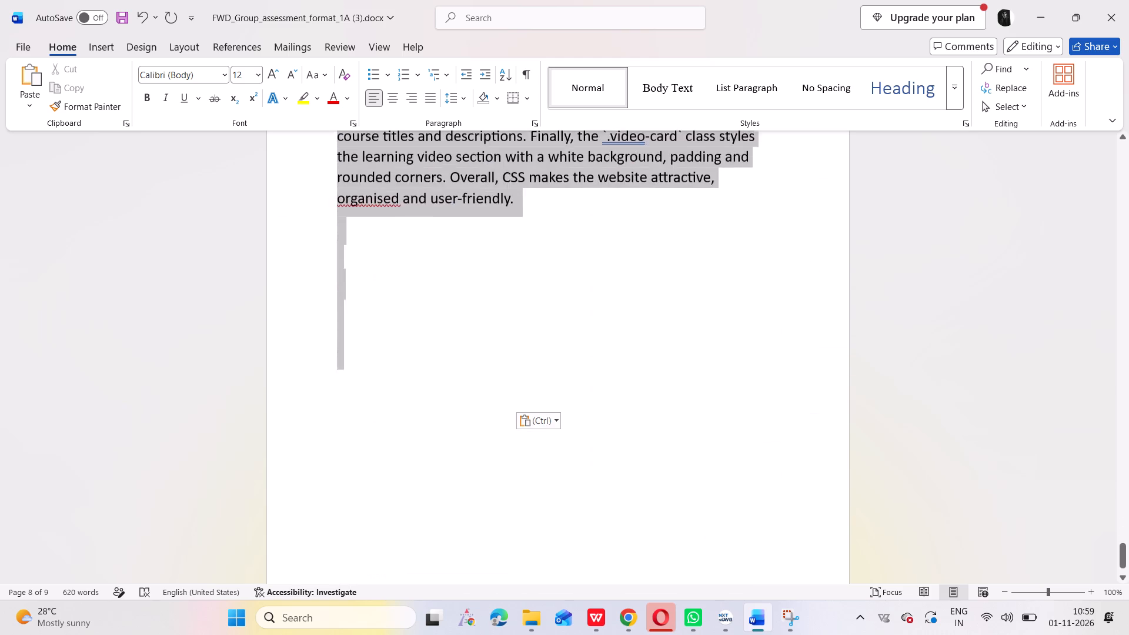
{"action": "left_click_drag", "start_coordinate": [527, 634], "coordinate": [525, 629]}
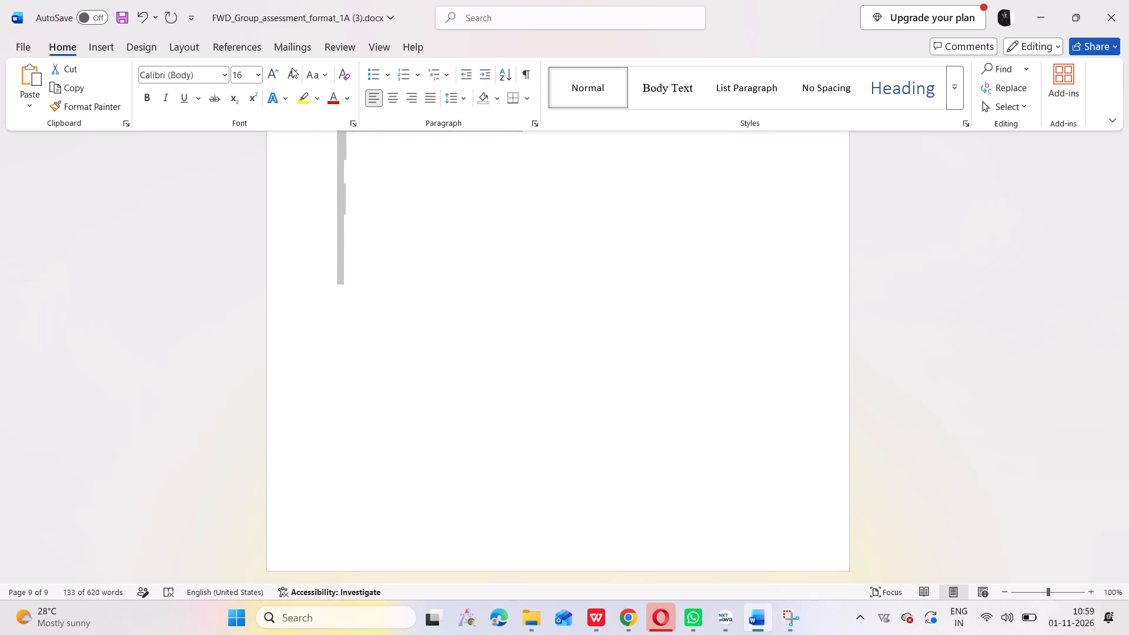
{"action": "left_click", "coordinate": [292, 68]}
{"action": "left_click", "coordinate": [292, 68]}
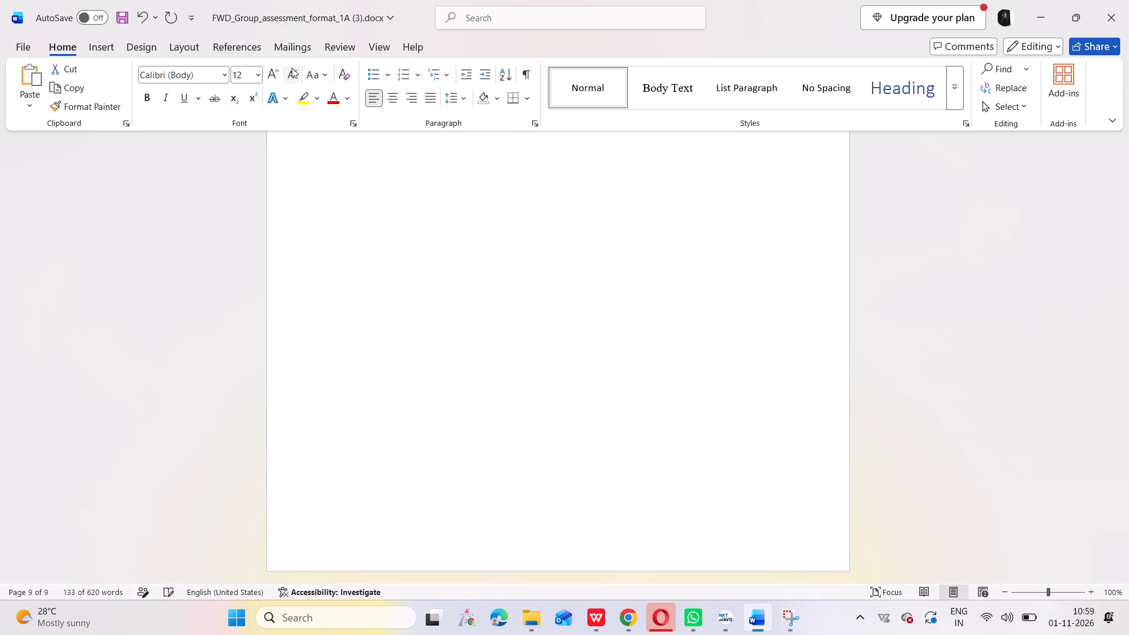
{"action": "scroll", "coordinate": [370, 176], "scroll_direction": "up", "scroll_amount": 2}
{"action": "scroll", "coordinate": [388, 265], "scroll_direction": "up", "scroll_amount": 1}
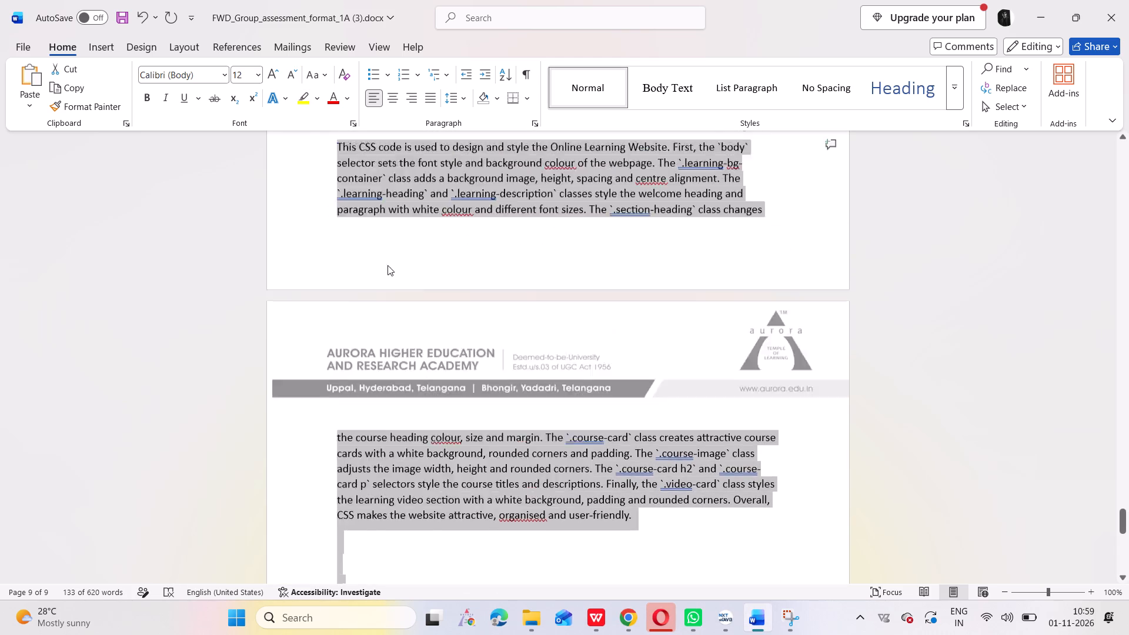
{"action": "scroll", "coordinate": [388, 265], "scroll_direction": "up", "scroll_amount": 1}
{"action": "scroll", "coordinate": [486, 523], "scroll_direction": "down", "scroll_amount": 1}
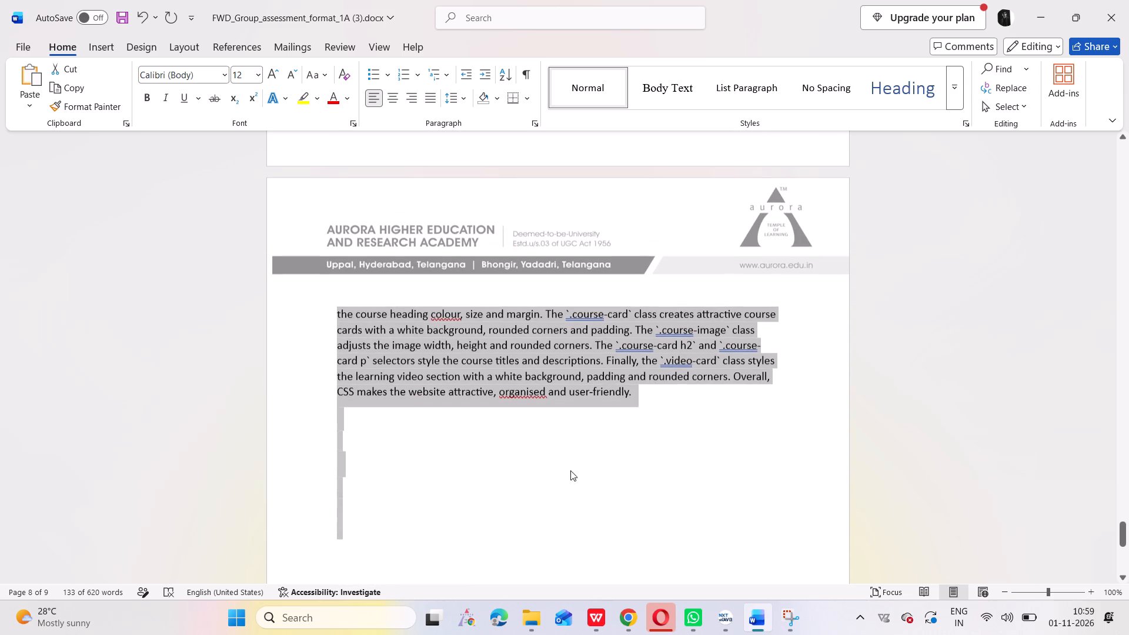
Enter the heading "Web Site" in 16 pt below the CSS explanation, leaving a blank line above it and starting a new line after it.
{"action": "left_click", "coordinate": [649, 450]}
{"action": "left_click", "coordinate": [636, 389]}
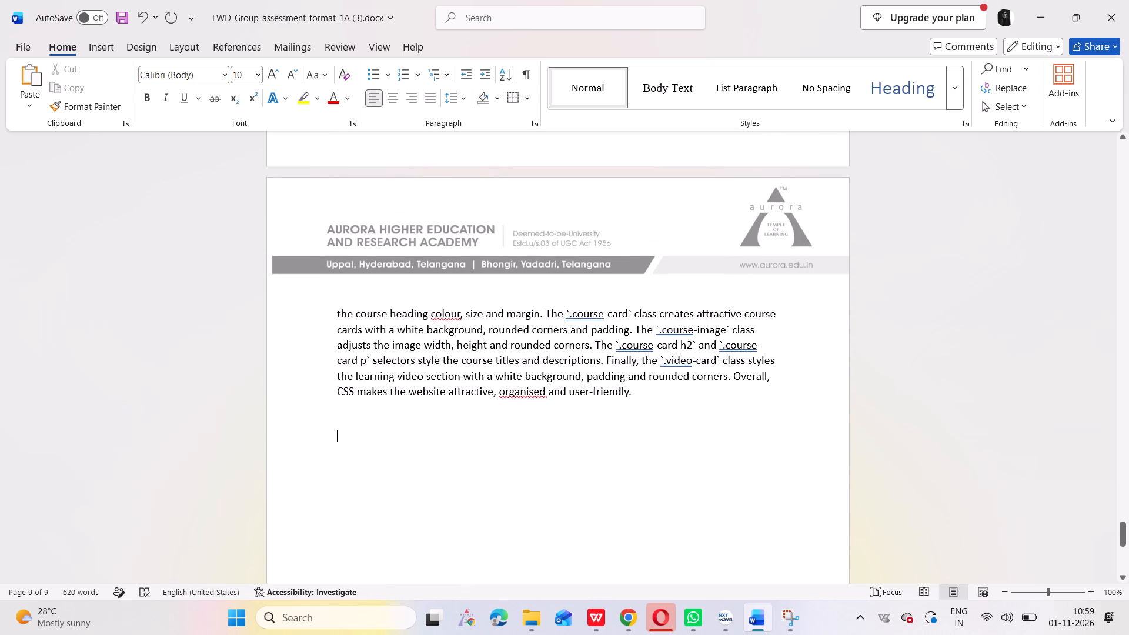
{"action": "key", "text": "Return"}
{"action": "left_click", "coordinate": [280, 75]}
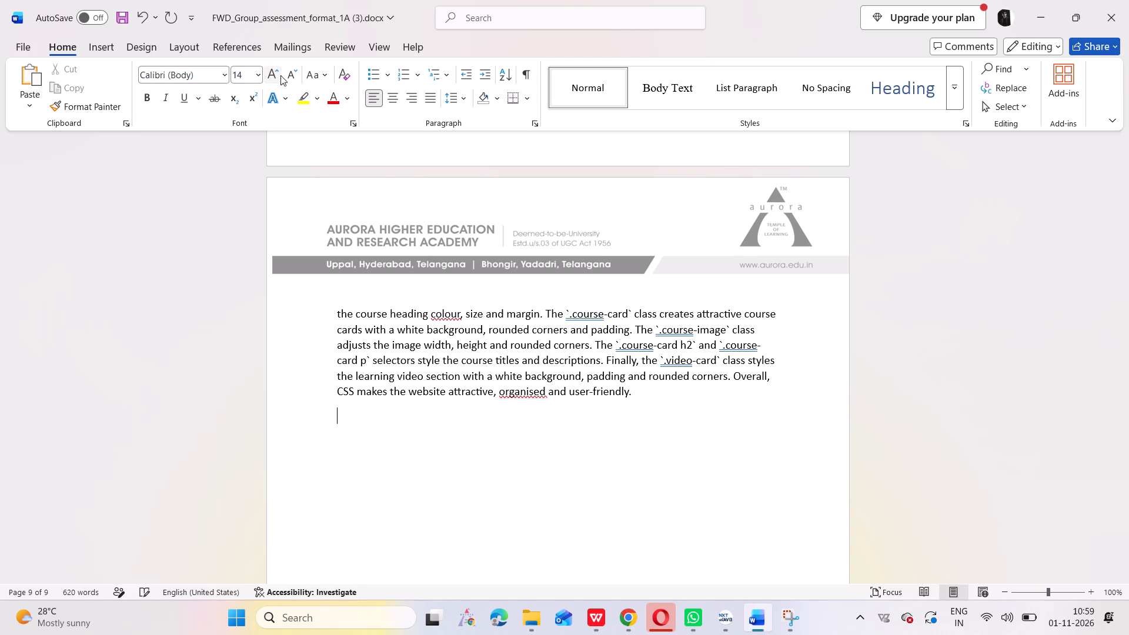
{"action": "left_click", "coordinate": [280, 75]}
{"action": "key", "text": "Return"}
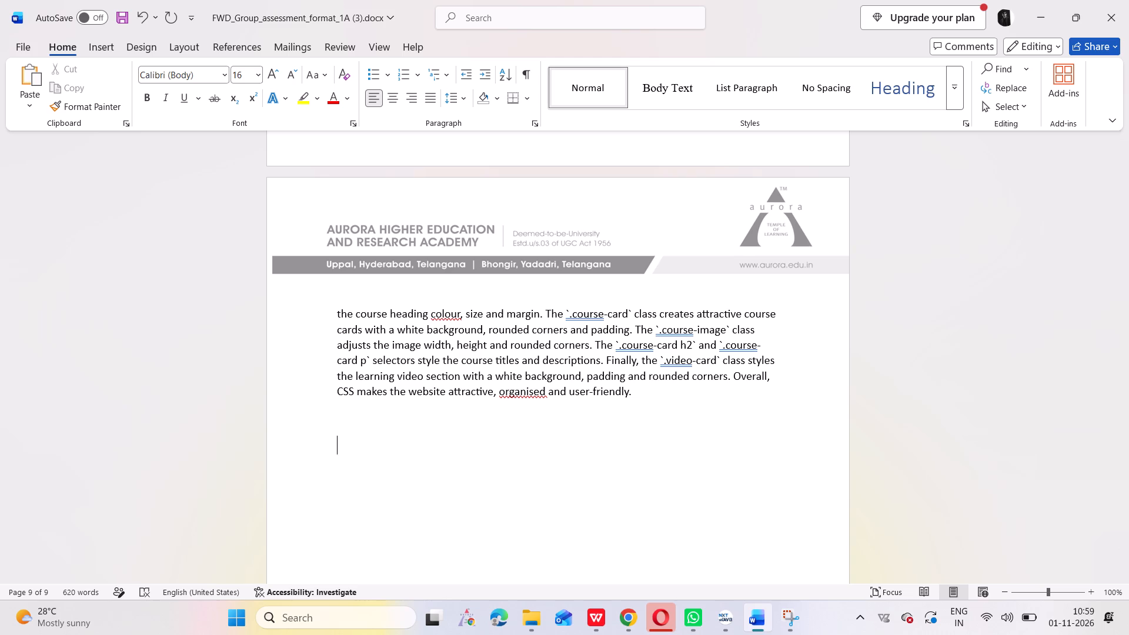
{"action": "key", "text": "w"}
{"action": "type", "text": "eb"}
{"action": "key", "text": "space"}
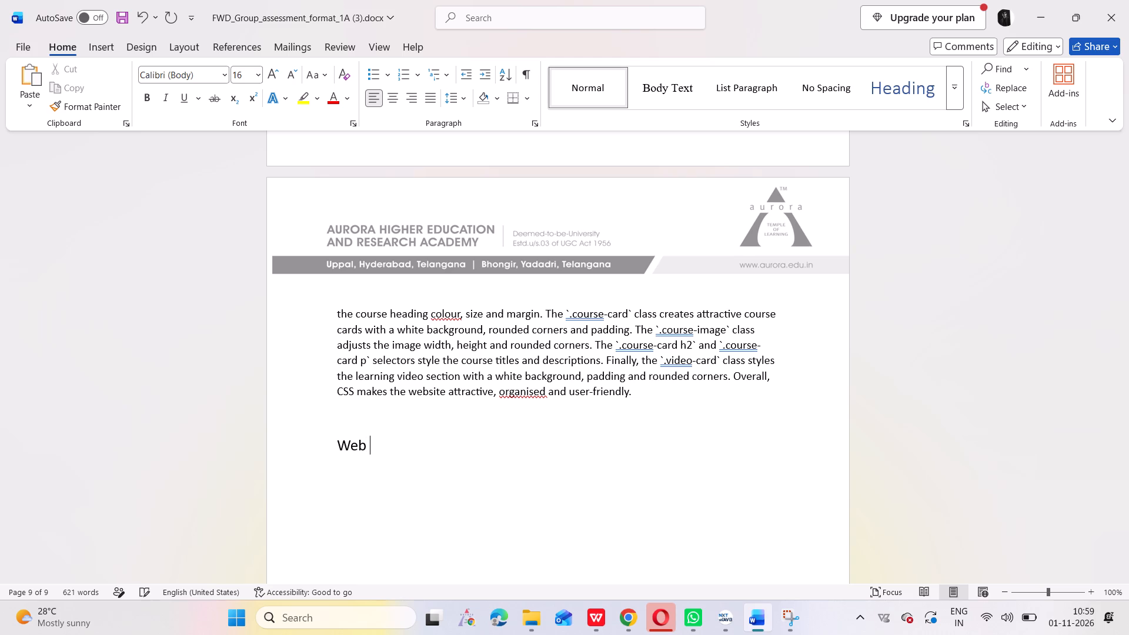
{"action": "key", "text": "s"}
{"action": "type", "text": "ite"}
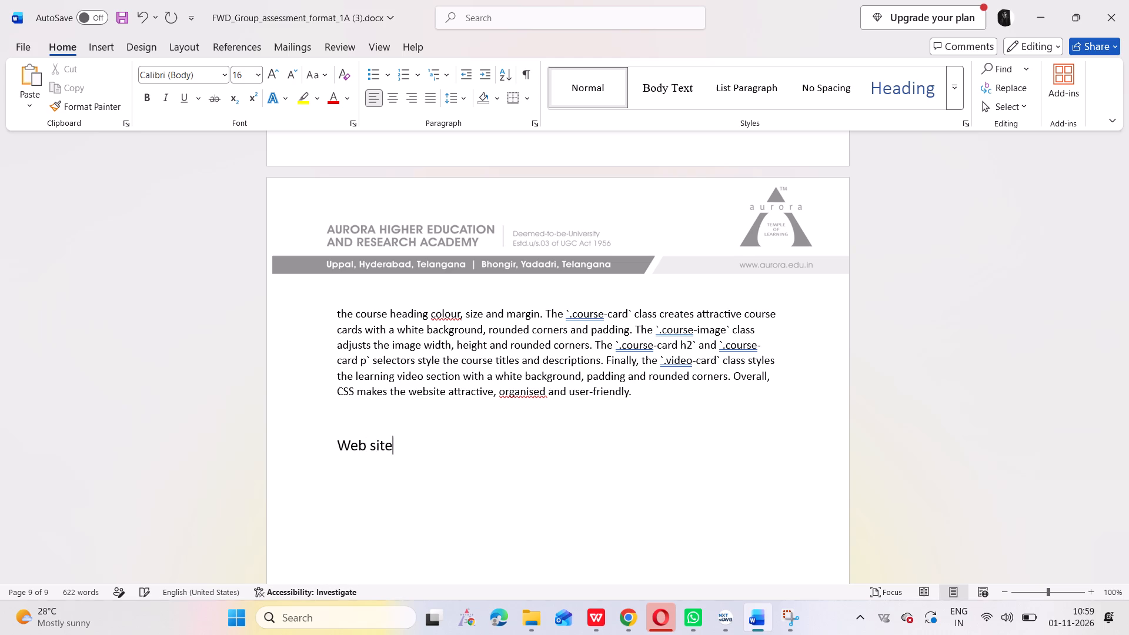
{"action": "key", "text": "BackSpace"}
{"action": "key", "text": "BackSpace"}
{"action": "key", "text": "BackSpace"}
{"action": "key", "text": "BackSpace"}
{"action": "key", "text": "BackSpace"}
{"action": "type", "text": "ite"}
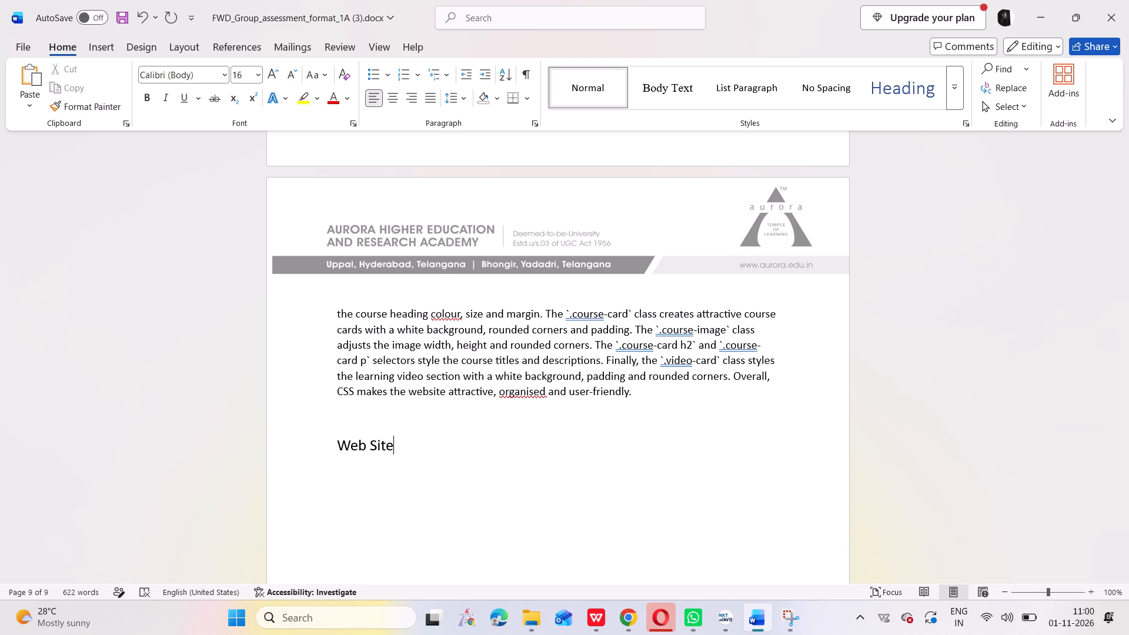
{"action": "key", "text": "Return"}
Change the heading "Web Site" to the single word "Website" with a lowercase "s".
{"action": "left_click", "coordinate": [398, 448]}
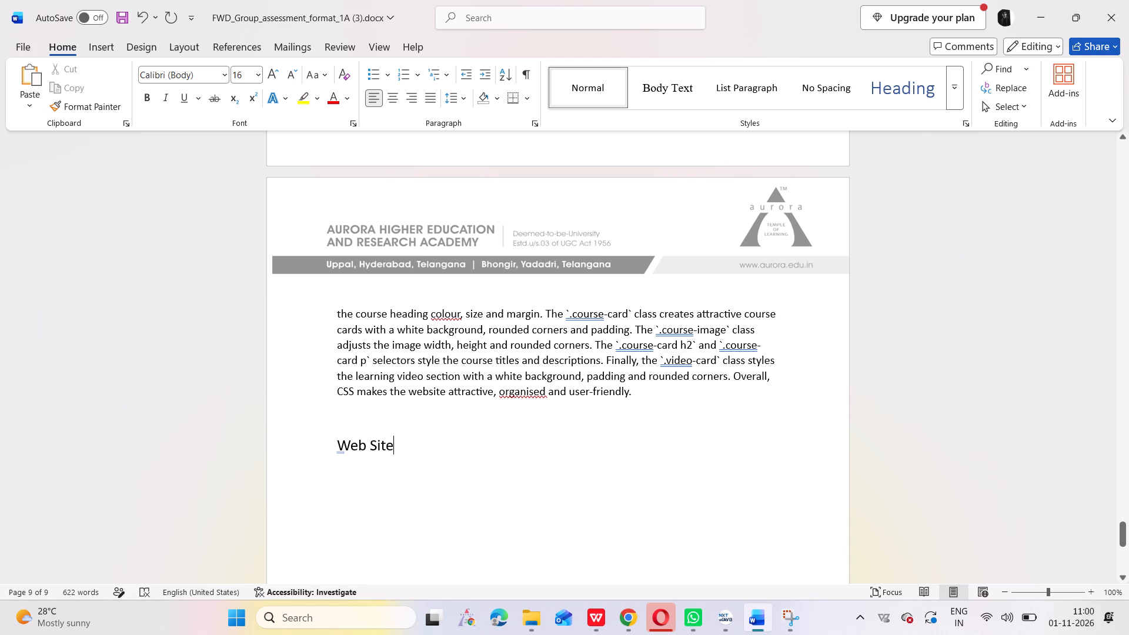
{"action": "left_click", "coordinate": [376, 445]}
{"action": "key", "text": "BackSpace"}
{"action": "key", "text": "BackSpace"}
{"action": "key", "text": "s"}
Extend the "Website" heading so that it reads "Website Link:".
{"action": "left_click", "coordinate": [398, 450]}
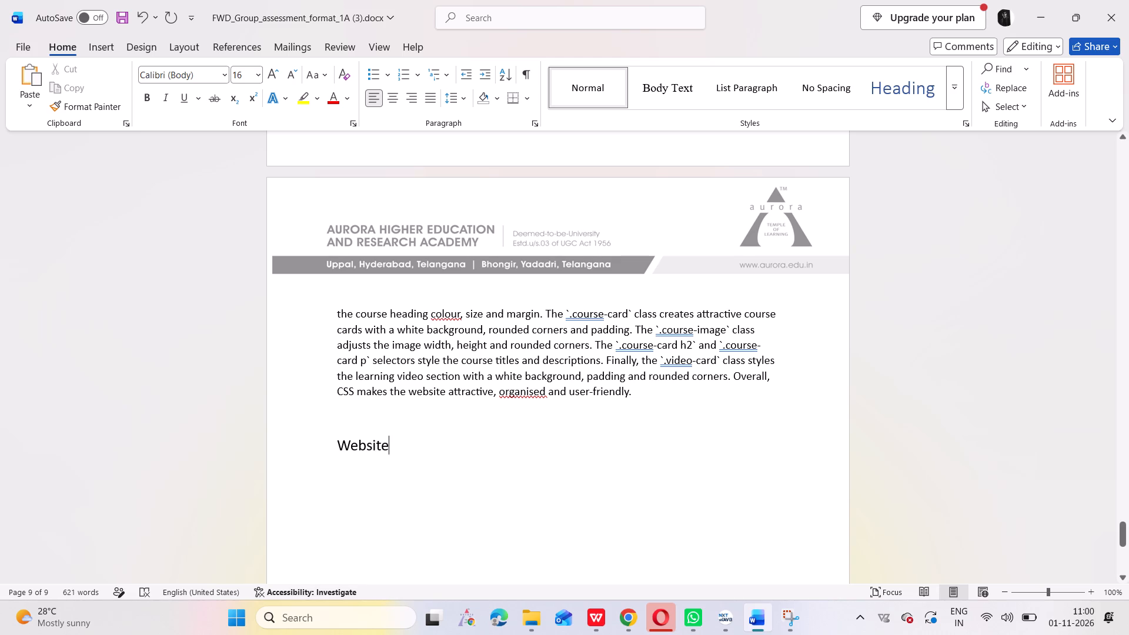
{"action": "key", "text": "space"}
{"action": "type", "text": "li"}
{"action": "key", "text": "BackSpace"}
{"action": "key", "text": "BackSpace"}
{"action": "type", "text": "inj"}
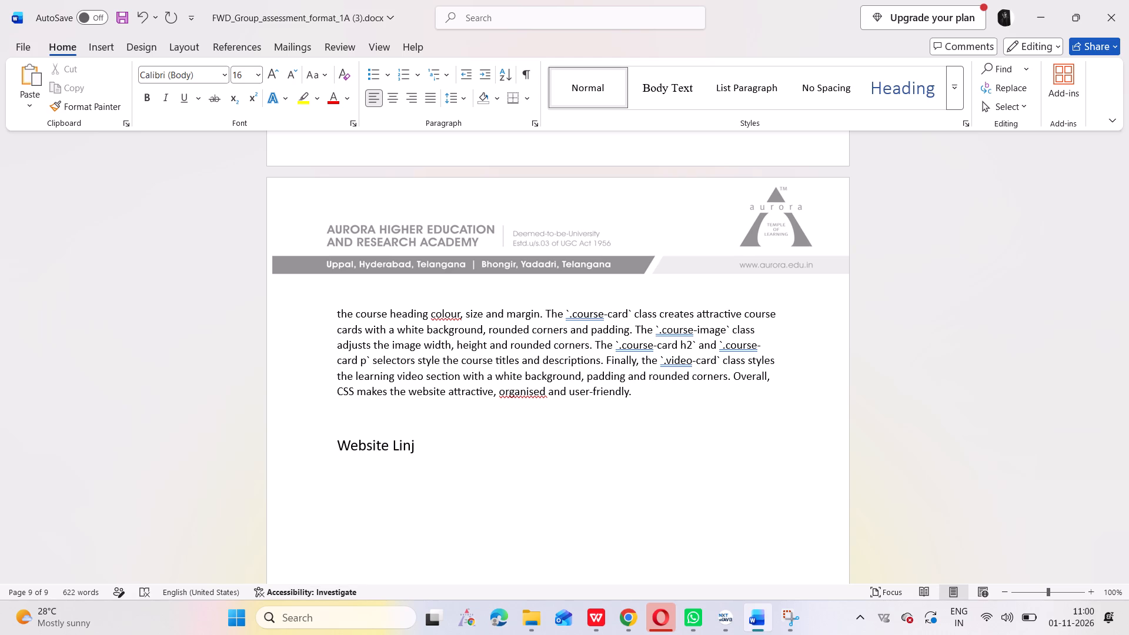
{"action": "key", "text": "BackSpace"}
{"action": "key", "text": "k"}
{"action": "key", "text": "shift+colon"}
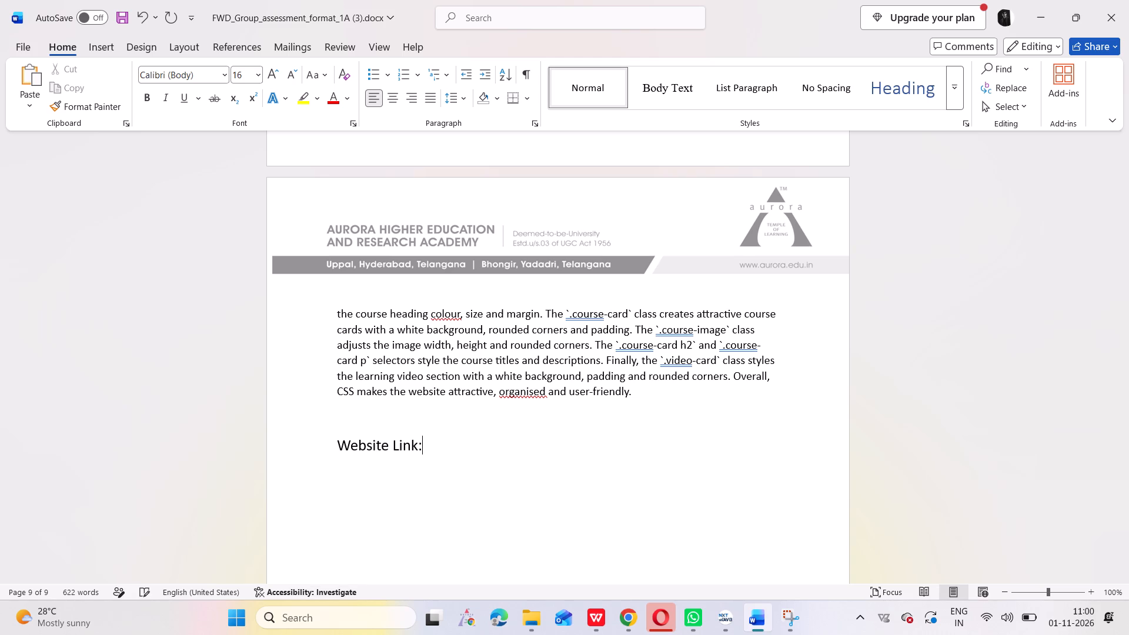
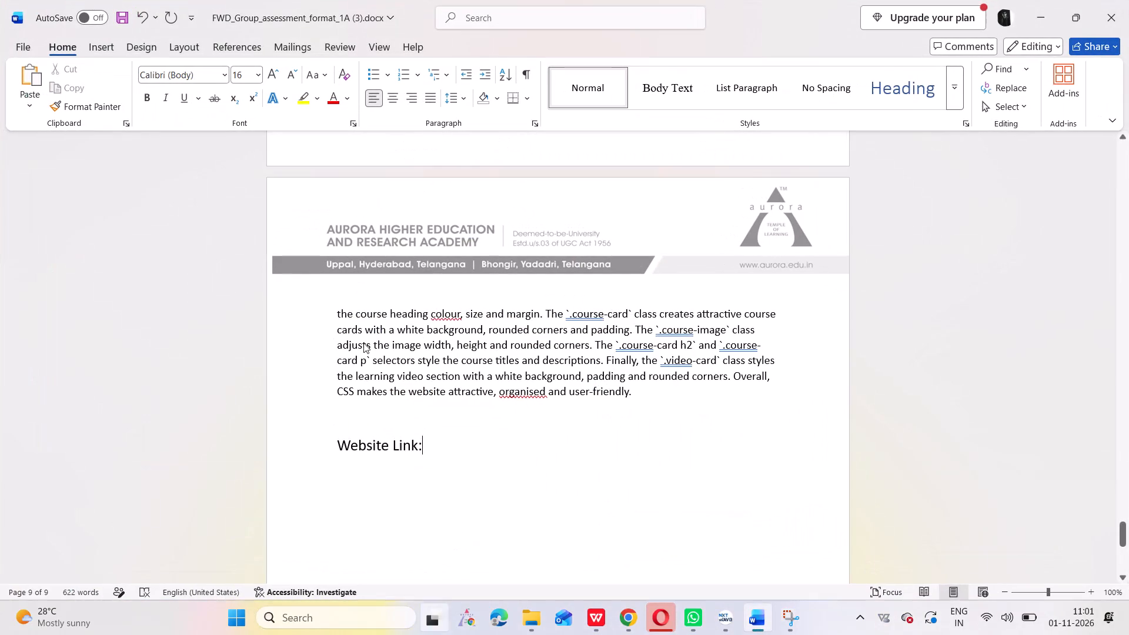
Add the website address divinenexus1876.niat.tech after the "Website Link:" heading, separated by a space.
{"action": "left_click", "coordinate": [433, 442]}
{"action": "key", "text": "space"}
{"action": "key", "text": "ctrl+v"}
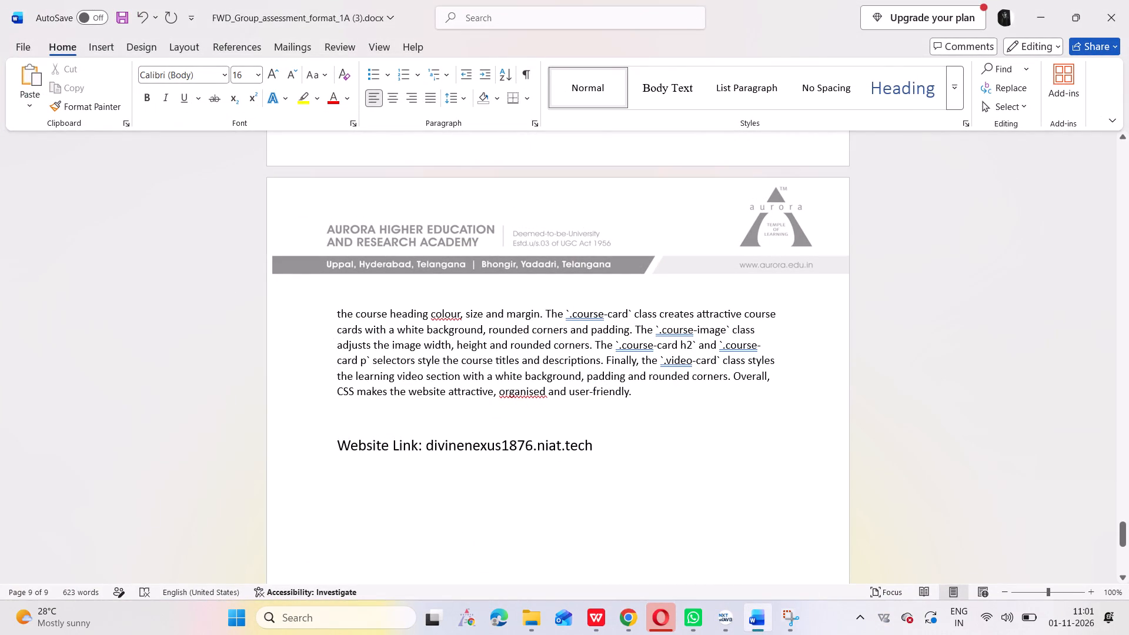
Reduce the website address, together with the colon before it, to 12 pt, leaving the words "Website Link" at their size.
{"action": "left_click_drag", "start_coordinate": [423, 446], "coordinate": [597, 464]}
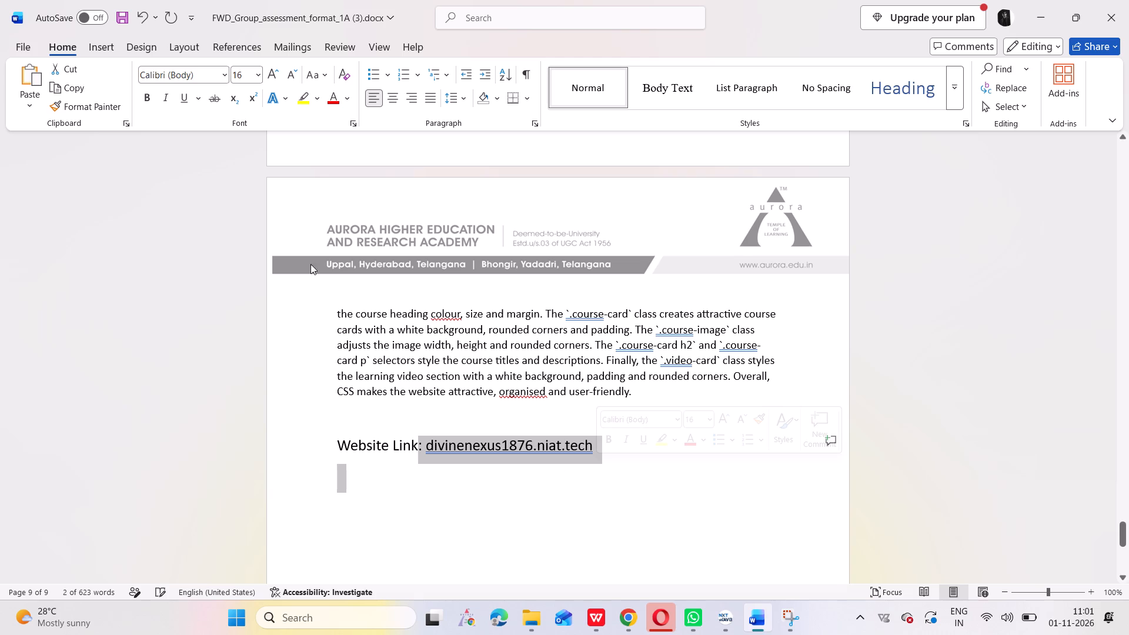
{"action": "left_click", "coordinate": [296, 68]}
{"action": "left_click", "coordinate": [296, 68]}
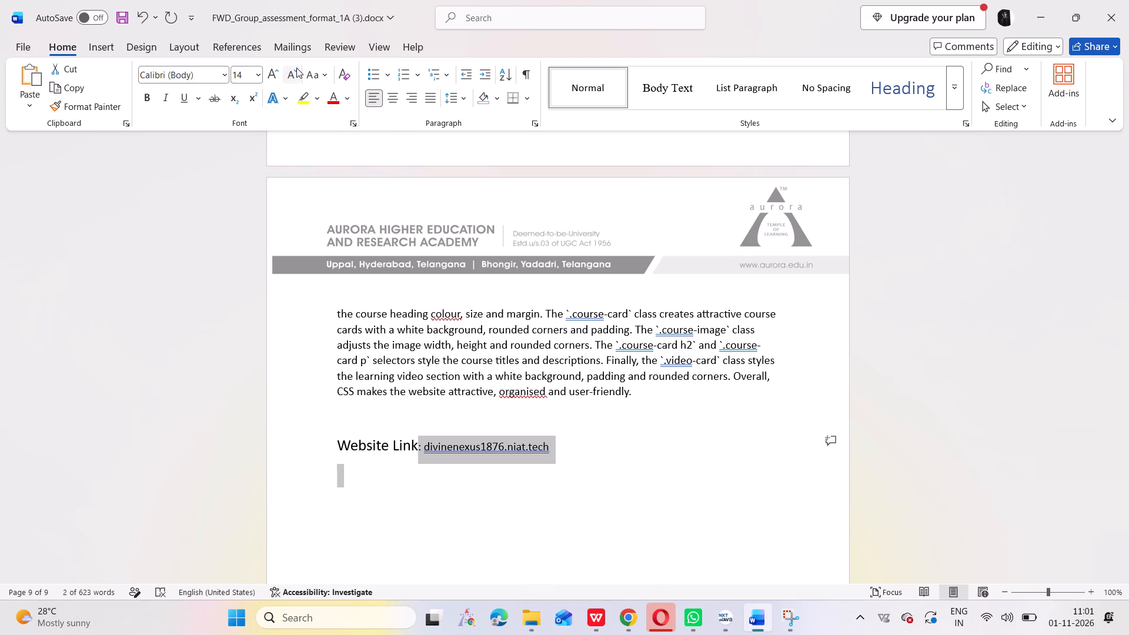
{"action": "left_click", "coordinate": [644, 445]}
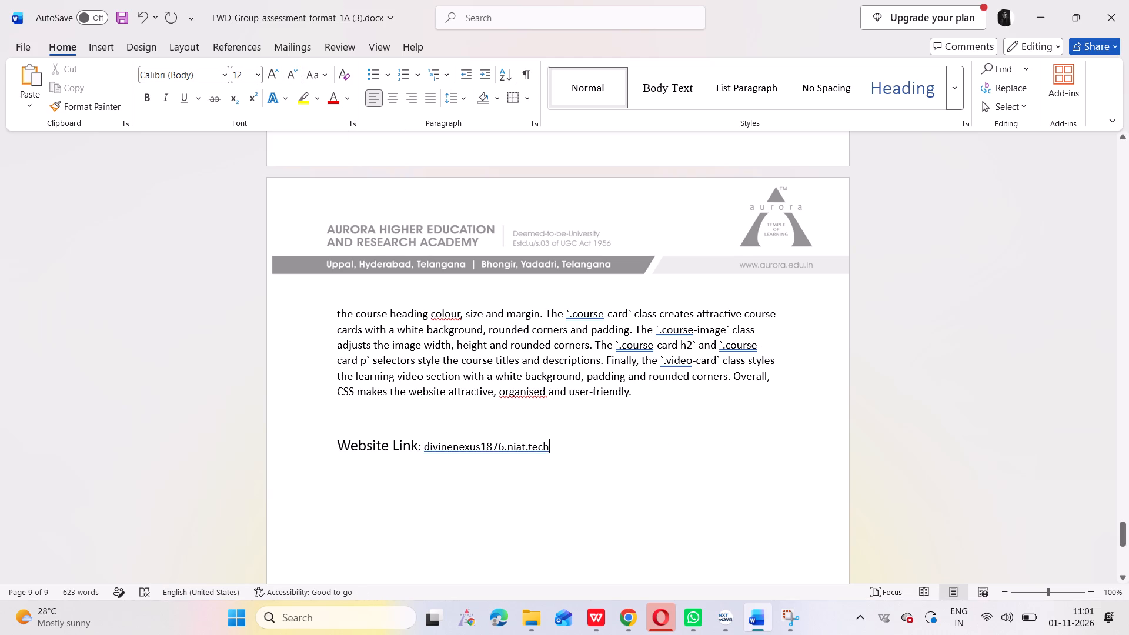
Widen the gap between the "Website Link:" colon and the website address by two spaces.
{"action": "left_click", "coordinate": [421, 444]}
{"action": "key", "text": "space"}
{"action": "key", "text": "space"}
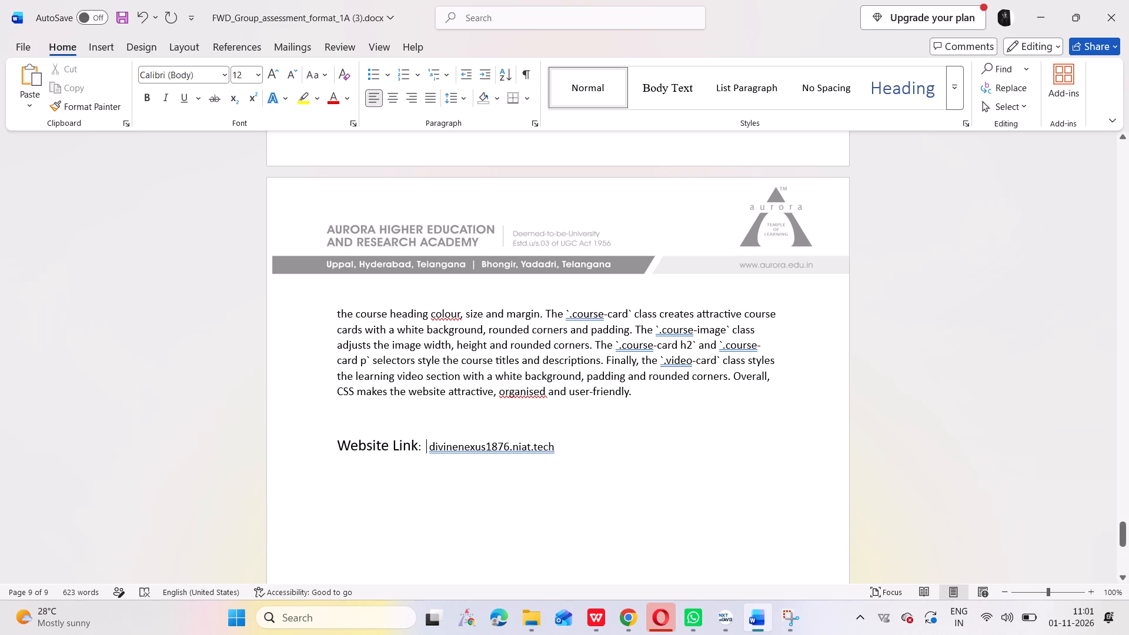
{"action": "left_click", "coordinate": [697, 550]}
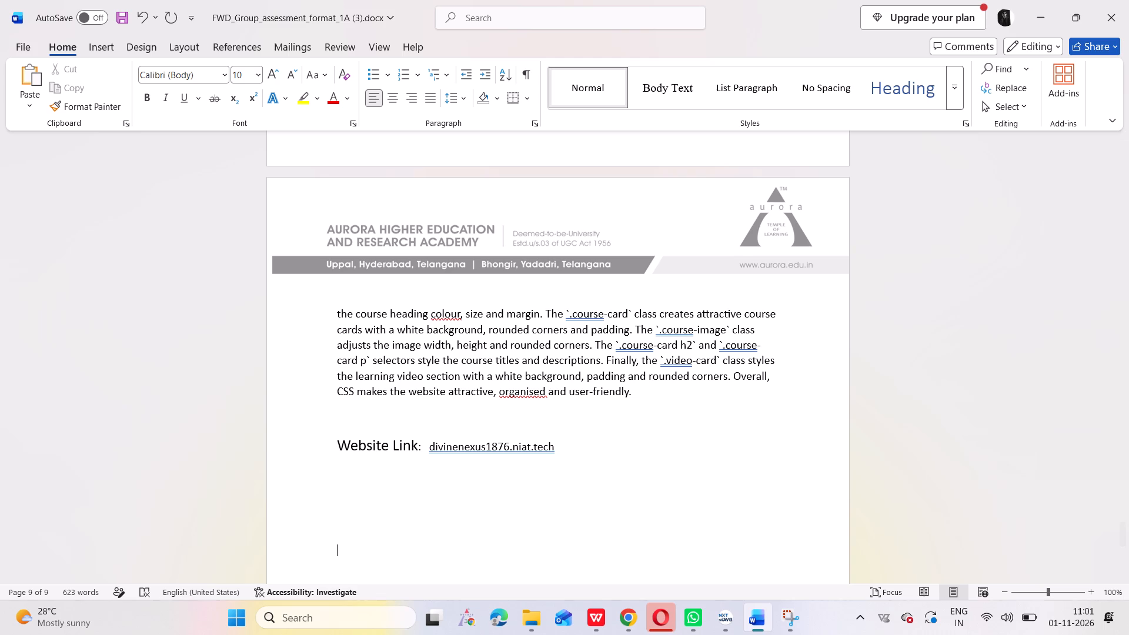
Review the CSS code, its screenshots, the explanation and the website link section in the document's last pages.
{"action": "scroll", "coordinate": [710, 479], "scroll_direction": "up", "scroll_amount": 7}
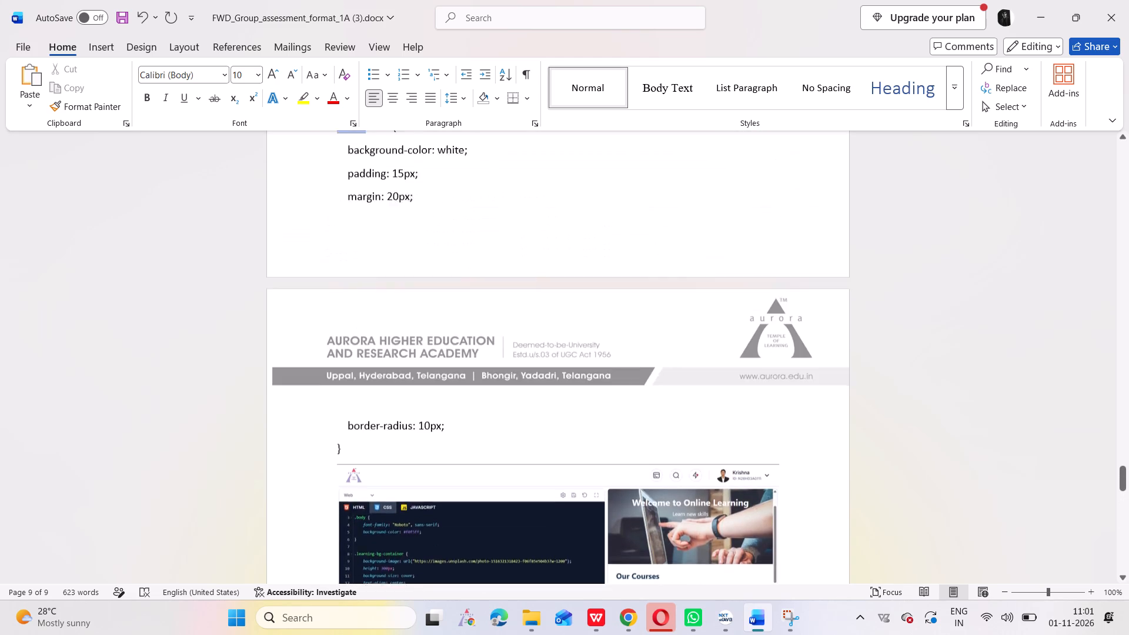
{"action": "scroll", "coordinate": [710, 479], "scroll_direction": "up", "scroll_amount": 5}
{"action": "scroll", "coordinate": [710, 479], "scroll_direction": "right", "scroll_amount": 1}
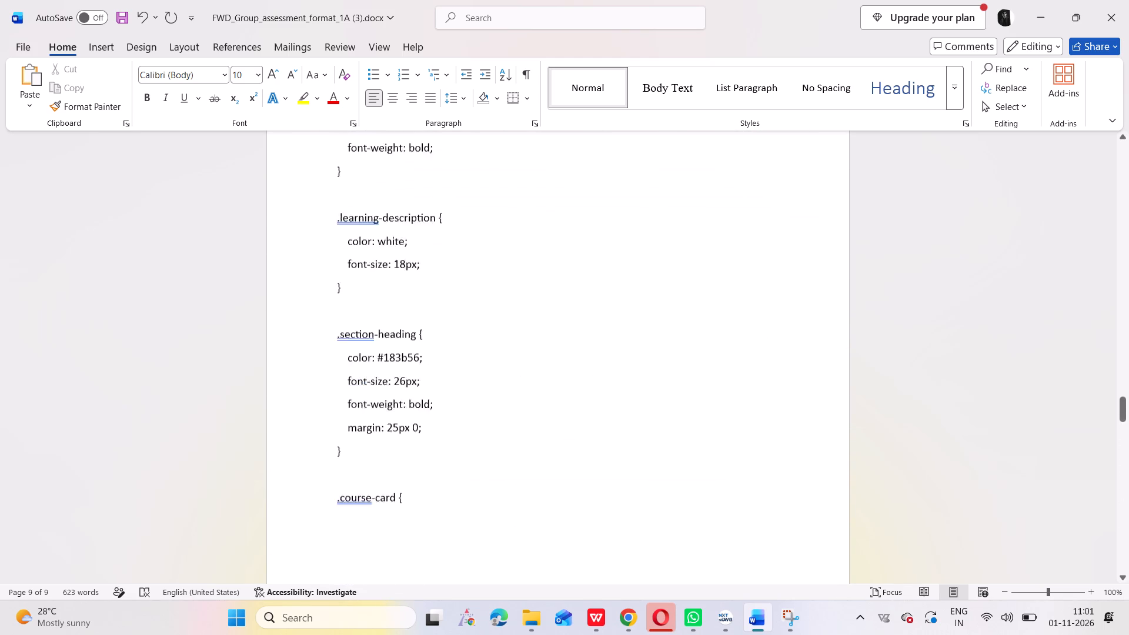
{"action": "scroll", "coordinate": [710, 479], "scroll_direction": "right", "scroll_amount": 1}
{"action": "scroll", "coordinate": [710, 479], "scroll_direction": "down", "scroll_amount": 5}
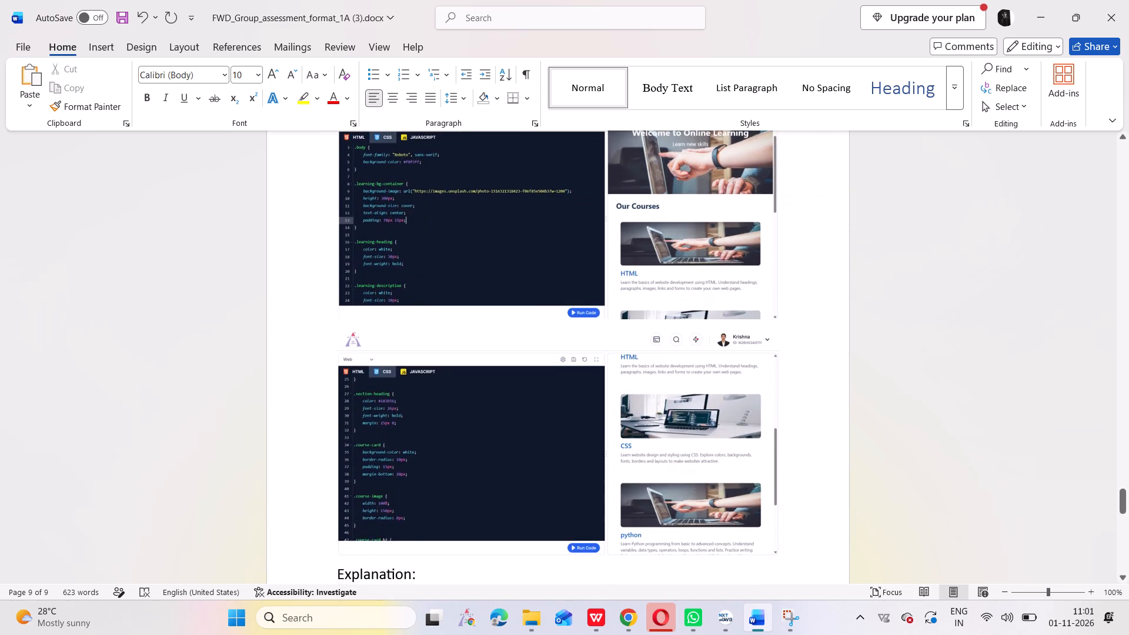
{"action": "scroll", "coordinate": [710, 479], "scroll_direction": "down", "scroll_amount": 3}
{"action": "scroll", "coordinate": [710, 479], "scroll_direction": "up", "scroll_amount": 3}
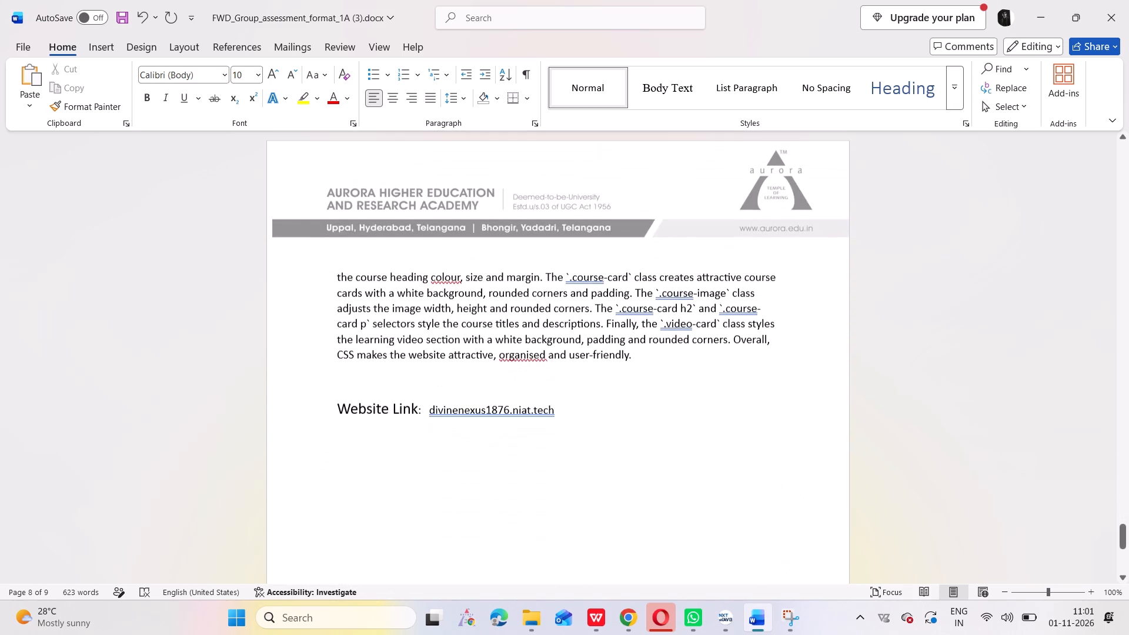
{"action": "scroll", "coordinate": [710, 479], "scroll_direction": "up", "scroll_amount": 10}
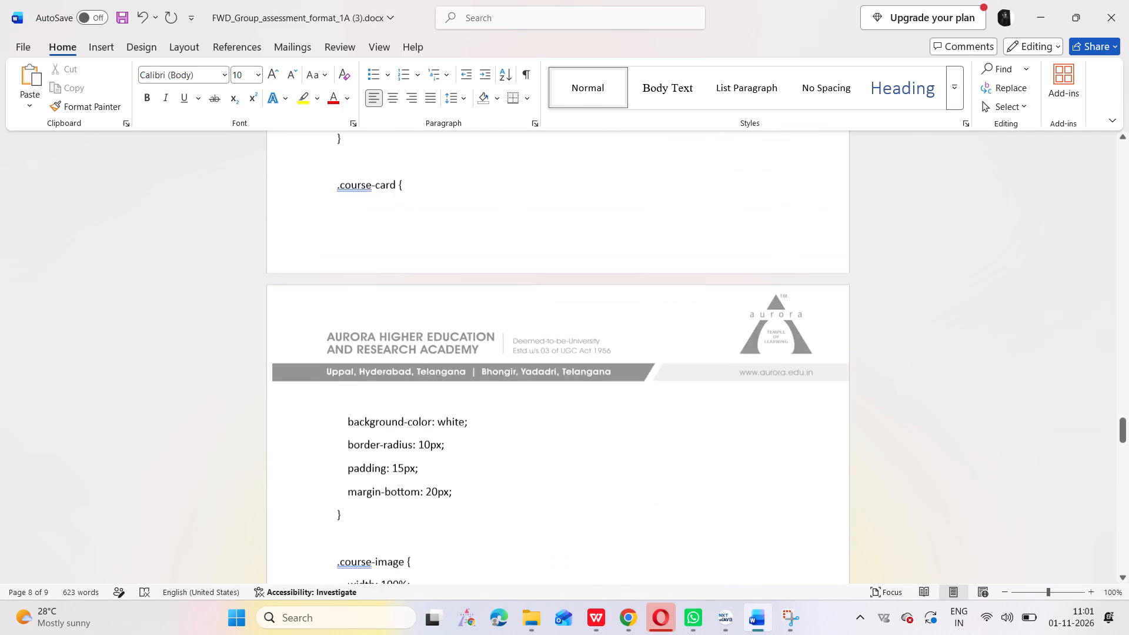
Review the whole assignment document, from the student details table and HTML code through to the website link section.
{"action": "scroll", "coordinate": [710, 479], "scroll_direction": "up", "scroll_amount": 10}
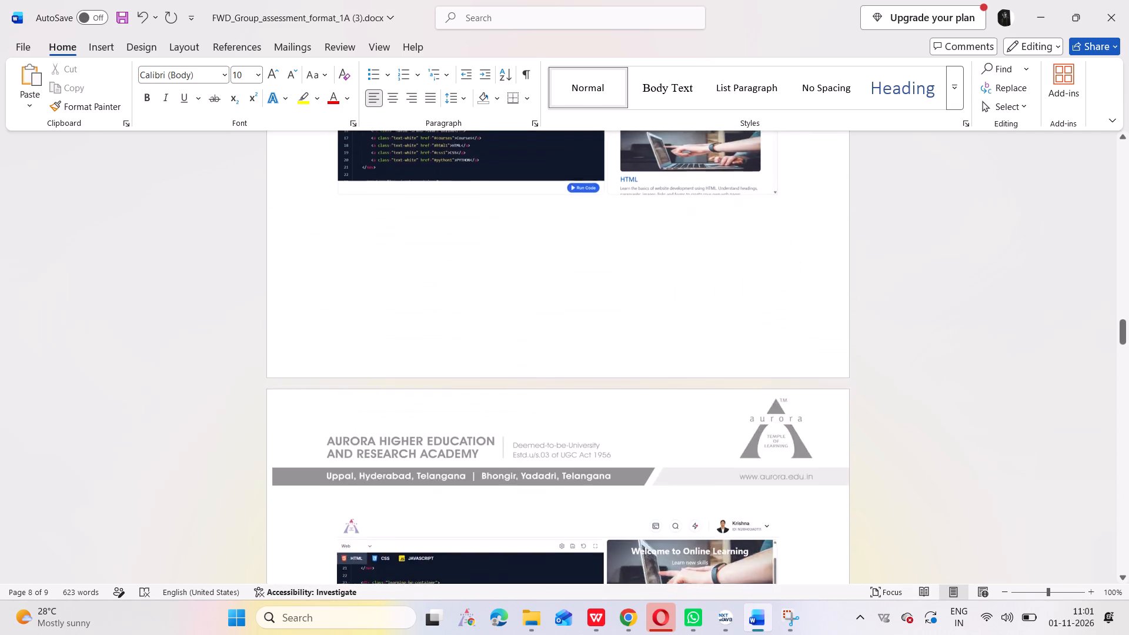
{"action": "scroll", "coordinate": [710, 479], "scroll_direction": "up", "scroll_amount": 10}
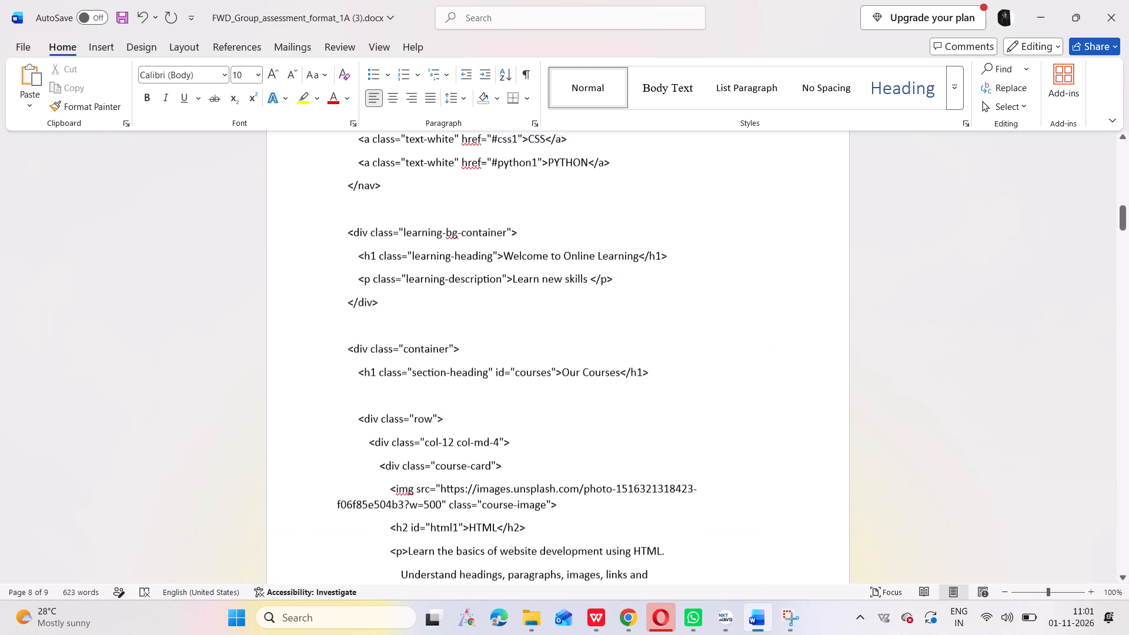
{"action": "scroll", "coordinate": [710, 479], "scroll_direction": "up", "scroll_amount": 8}
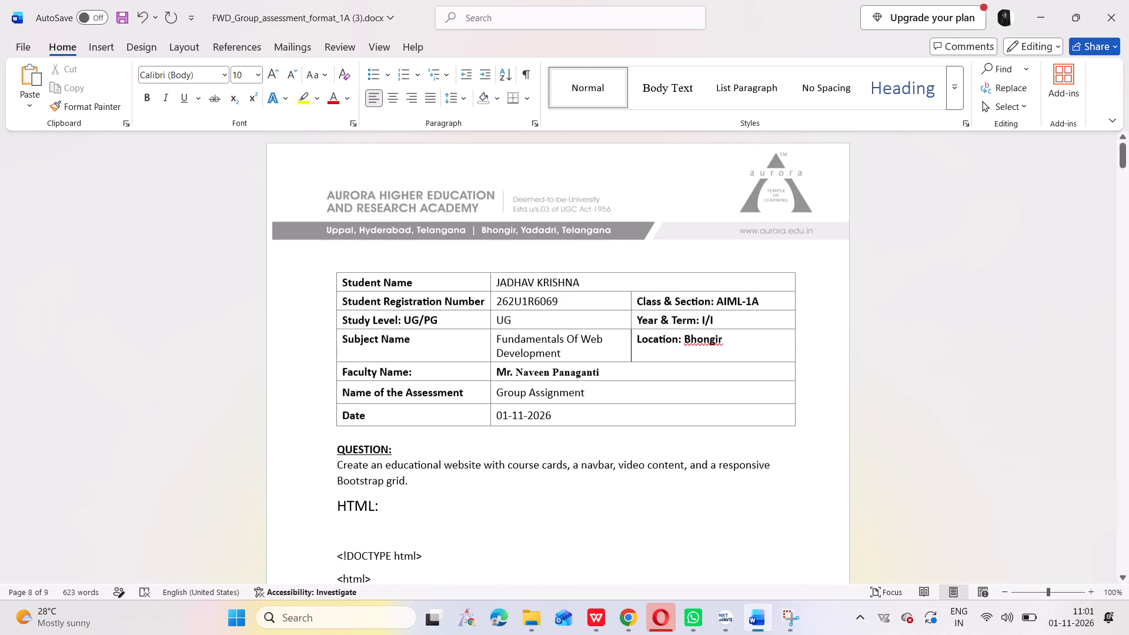
{"action": "scroll", "coordinate": [710, 479], "scroll_direction": "down", "scroll_amount": 20}
{"action": "scroll", "coordinate": [710, 479], "scroll_direction": "down", "scroll_amount": 20}
{"action": "scroll", "coordinate": [710, 479], "scroll_direction": "down", "scroll_amount": 20}
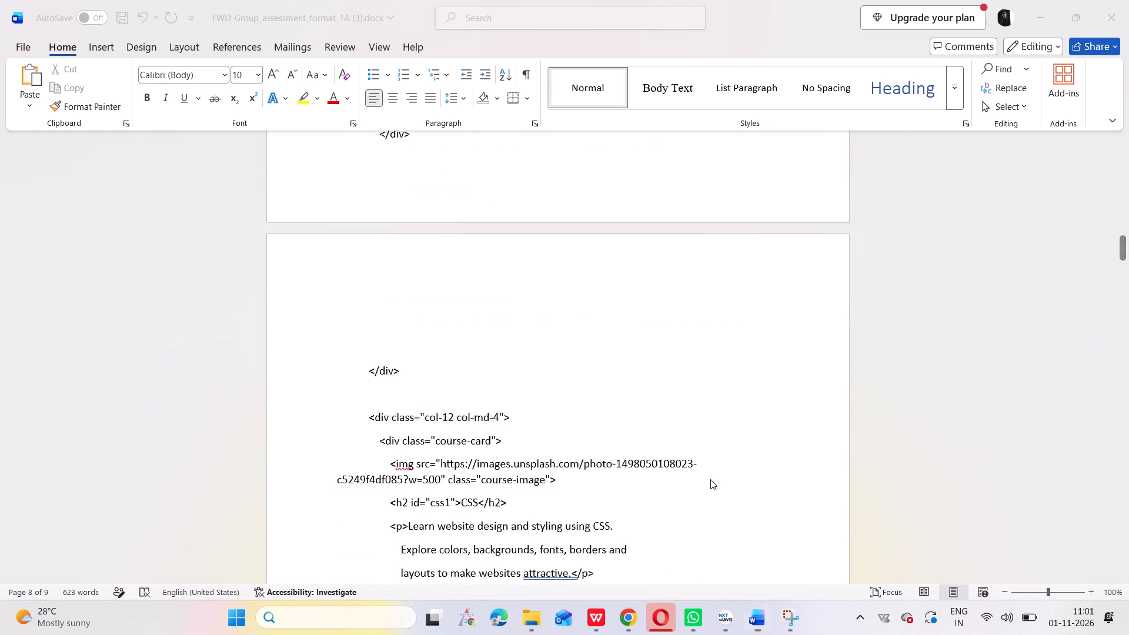
{"action": "scroll", "coordinate": [710, 479], "scroll_direction": "down", "scroll_amount": 20}
{"action": "scroll", "coordinate": [710, 479], "scroll_direction": "down", "scroll_amount": 20}
{"action": "scroll", "coordinate": [710, 479], "scroll_direction": "down", "scroll_amount": 20}
{"action": "scroll", "coordinate": [710, 479], "scroll_direction": "up", "scroll_amount": 1}
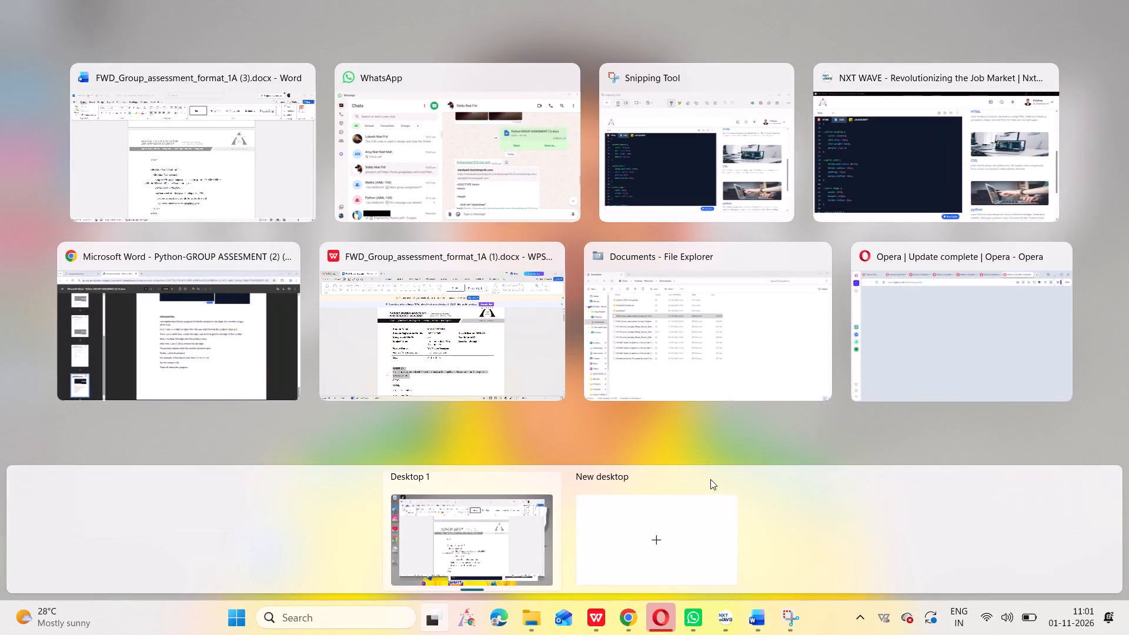
{"action": "scroll", "coordinate": [710, 479], "scroll_direction": "up", "scroll_amount": 4}
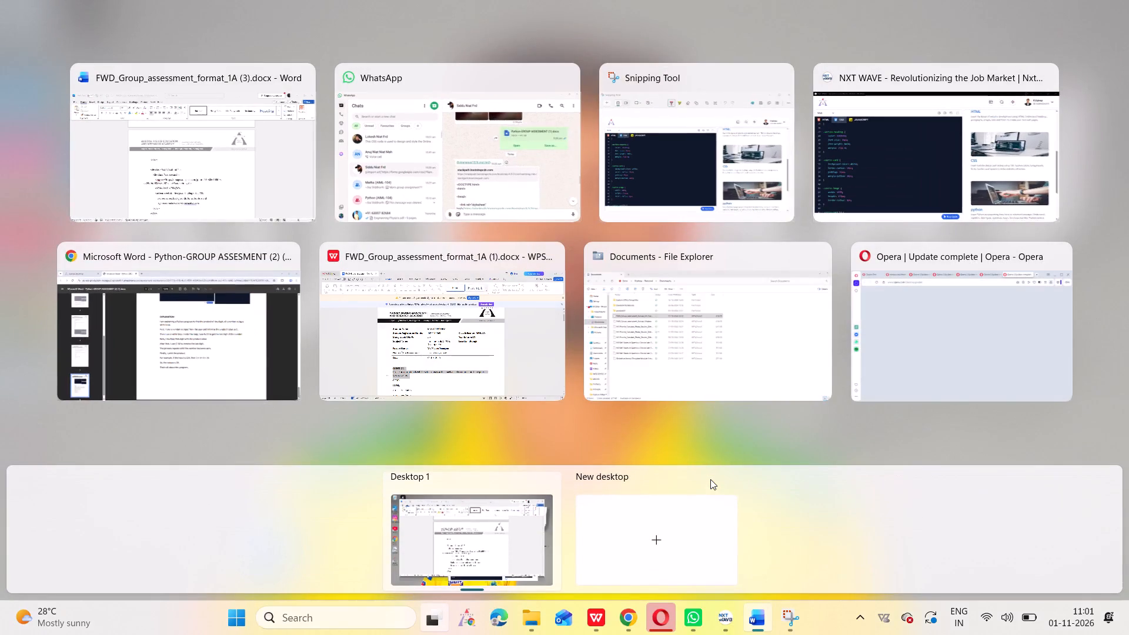
{"action": "scroll", "coordinate": [710, 479], "scroll_direction": "down", "scroll_amount": 2}
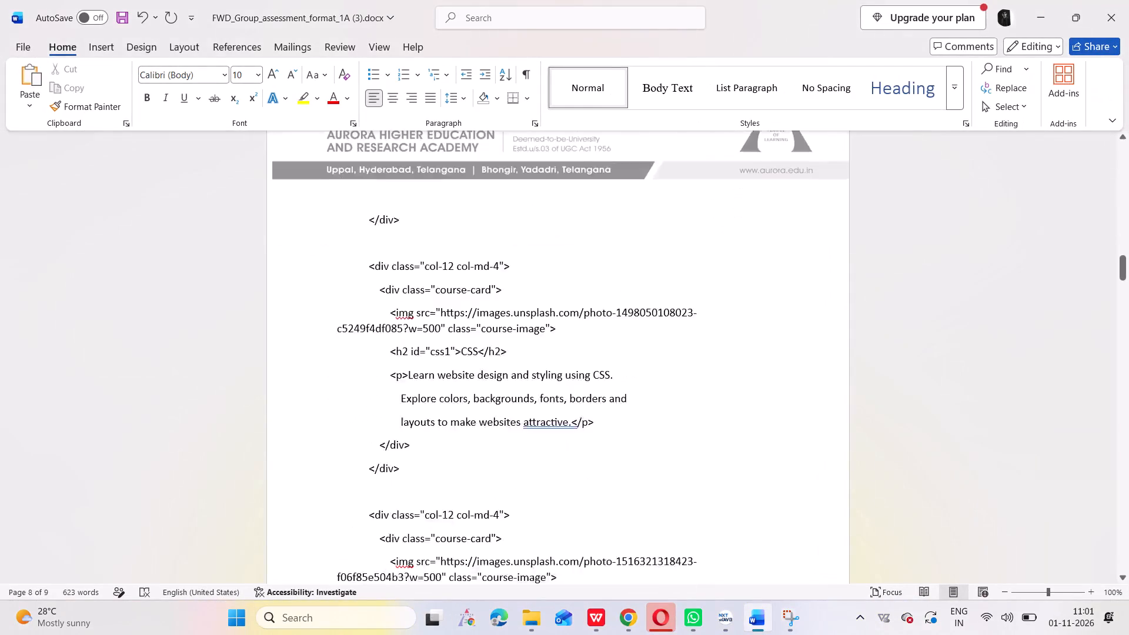
{"action": "scroll", "coordinate": [710, 479], "scroll_direction": "down", "scroll_amount": 13}
{"action": "scroll", "coordinate": [710, 479], "scroll_direction": "up", "scroll_amount": 1}
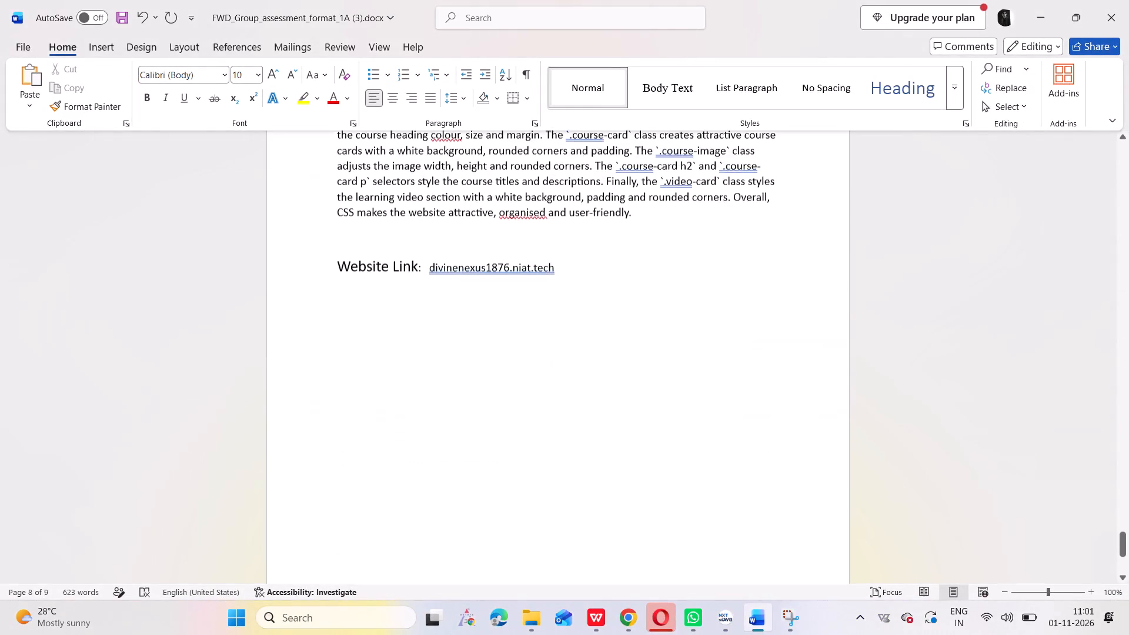
{"action": "scroll", "coordinate": [710, 479], "scroll_direction": "up", "scroll_amount": 1}
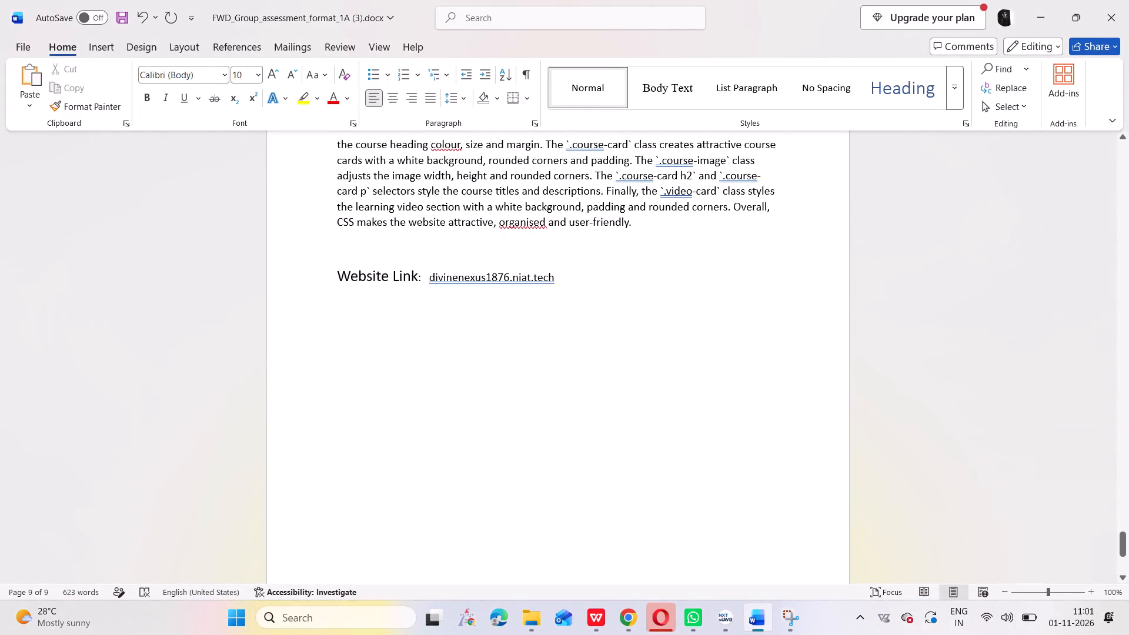
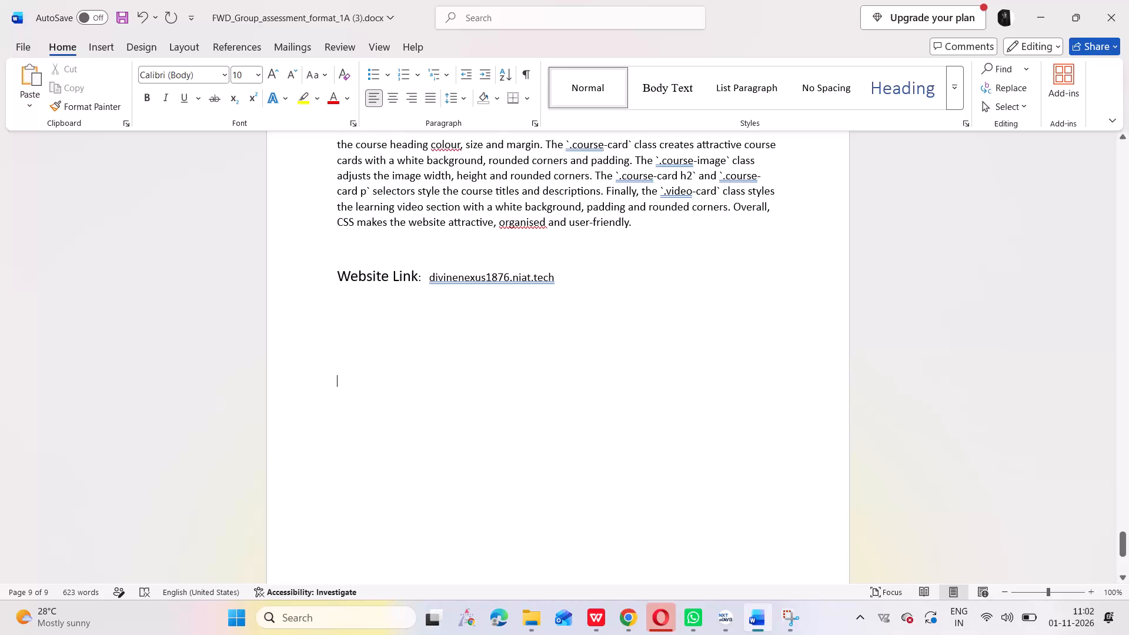
Delete the website address after the words "Website Link", together with the colon and the spaces before it.
{"action": "left_click_drag", "start_coordinate": [426, 272], "coordinate": [533, 270]}
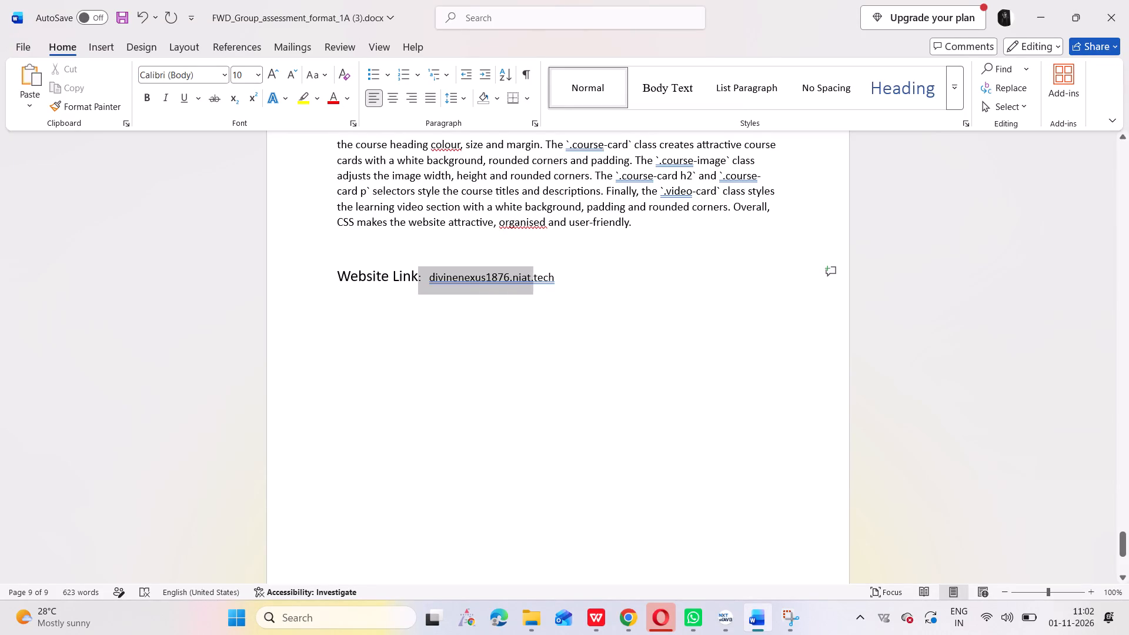
{"action": "left_click_drag", "start_coordinate": [533, 270], "coordinate": [541, 273]}
{"action": "key", "text": "BackSpace"}
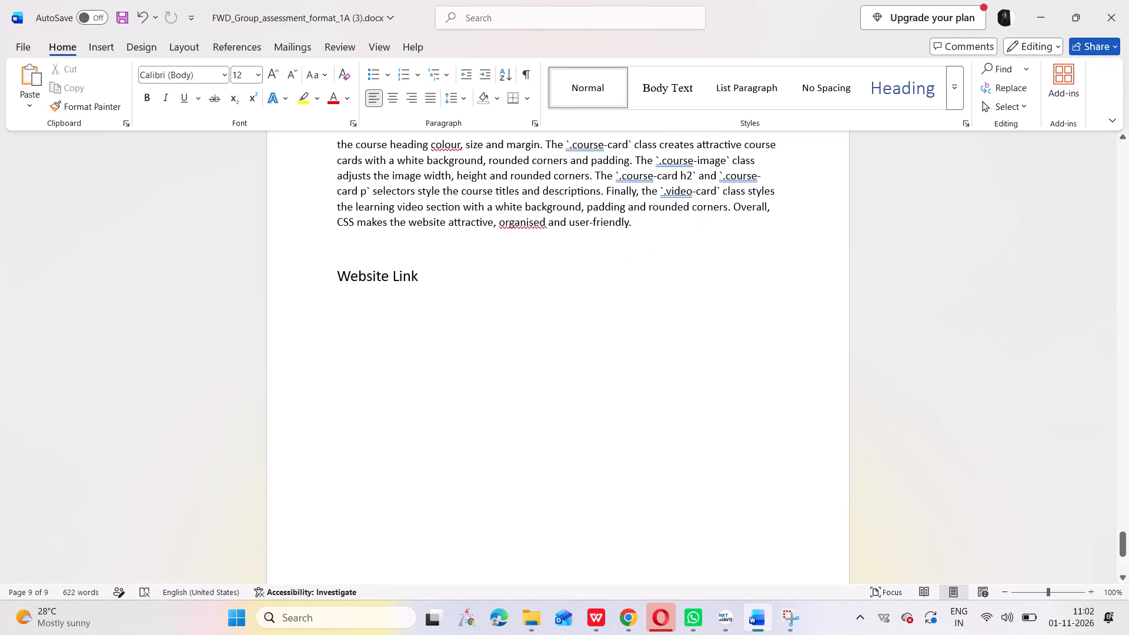
Add a colon directly after "Website Link" again, with the font size set to 16 pt.
{"action": "key", "text": "shift+colon"}
{"action": "key", "text": "BackSpace"}
{"action": "left_click", "coordinate": [292, 78]}
{"action": "left_click", "coordinate": [292, 78]}
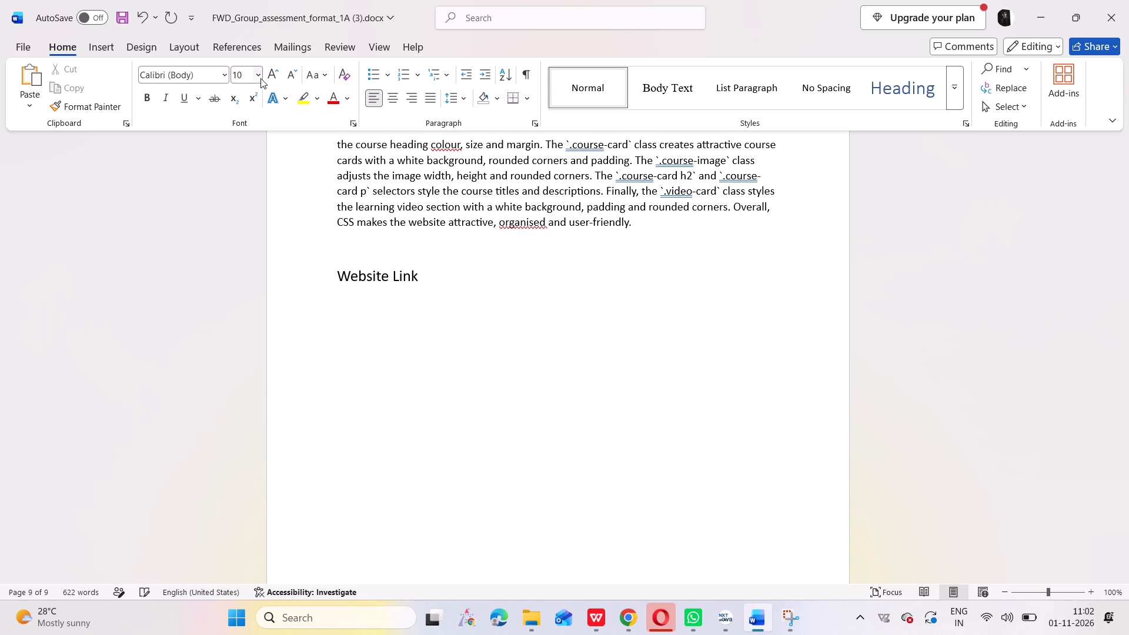
{"action": "triple_click", "coordinate": [277, 76]}
{"action": "double_click", "coordinate": [277, 76]}
{"action": "left_click", "coordinate": [293, 75]}
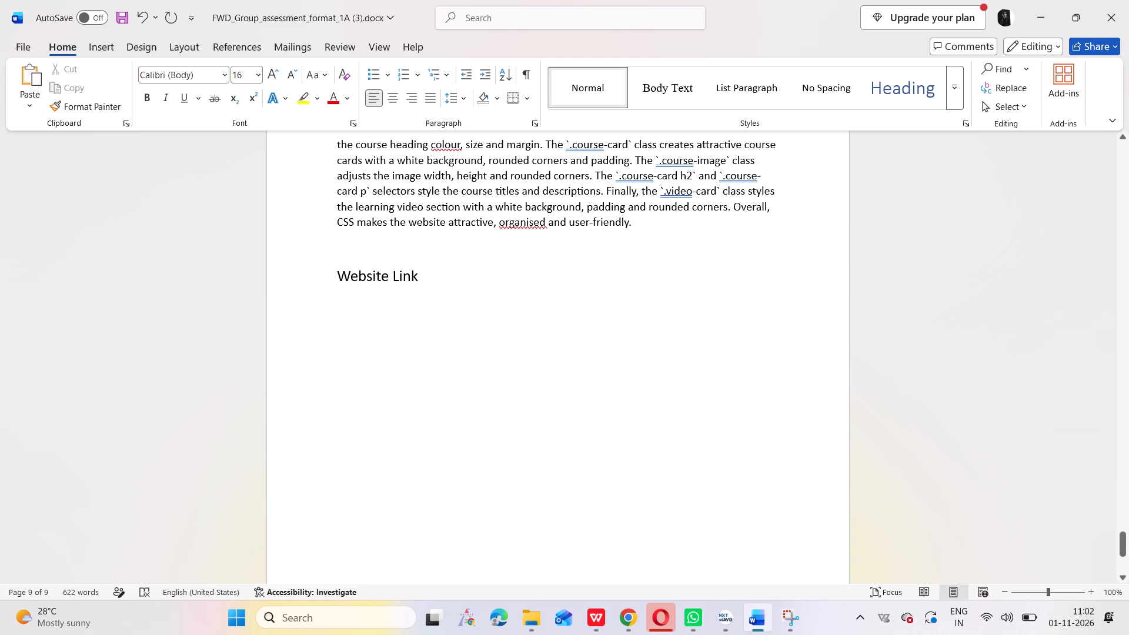
{"action": "left_click", "coordinate": [429, 278]}
{"action": "key", "text": "shift+colon"}
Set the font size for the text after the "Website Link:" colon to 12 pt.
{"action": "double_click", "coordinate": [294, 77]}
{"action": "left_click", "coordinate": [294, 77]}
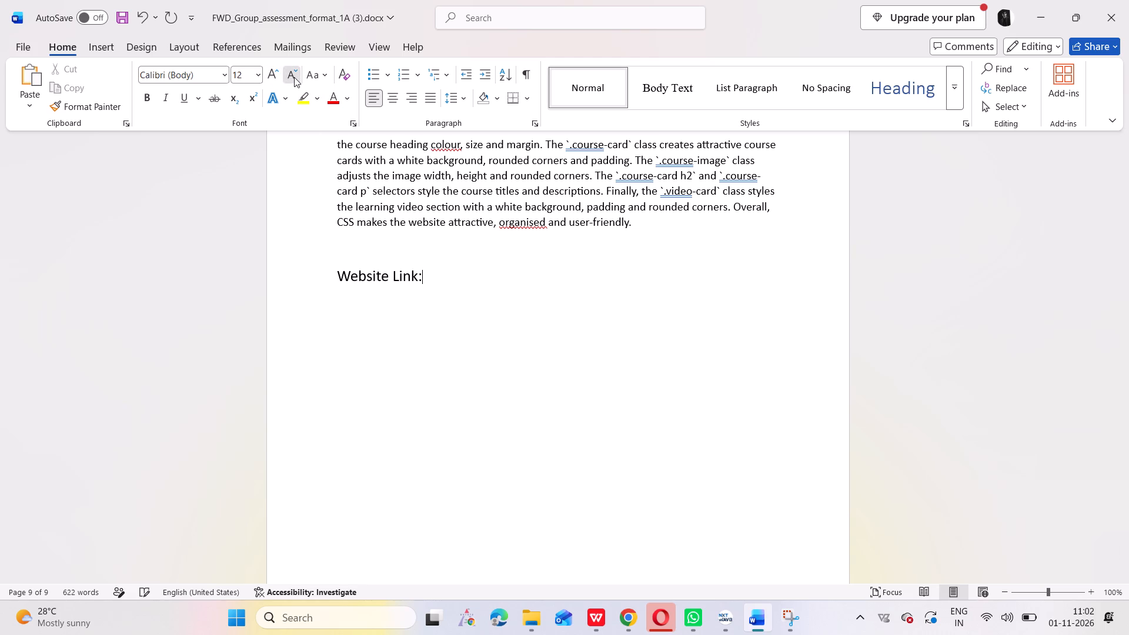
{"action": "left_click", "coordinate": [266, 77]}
{"action": "left_click", "coordinate": [430, 275]}
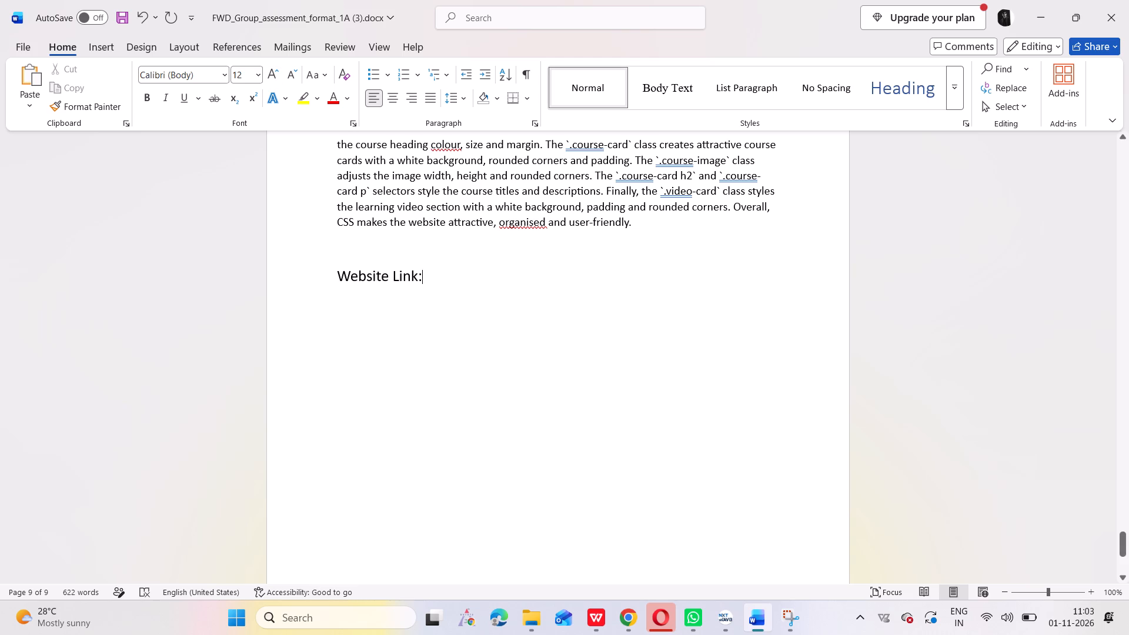
{"action": "key", "text": "space"}
{"action": "key", "text": "ctrl+v"}
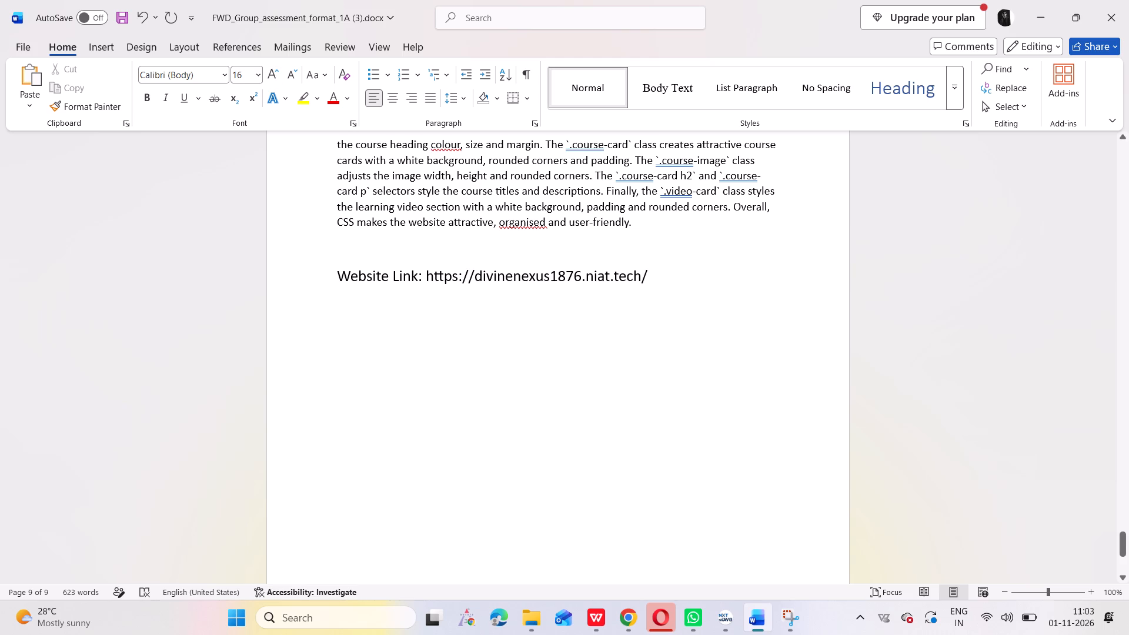
{"action": "left_click_drag", "start_coordinate": [422, 275], "coordinate": [612, 265]}
{"action": "left_click", "coordinate": [452, 376]}
Delete the whole website address after "Website Link:" on the last page, keeping the label and its colon.
{"action": "left_click_drag", "start_coordinate": [427, 280], "coordinate": [486, 270]}
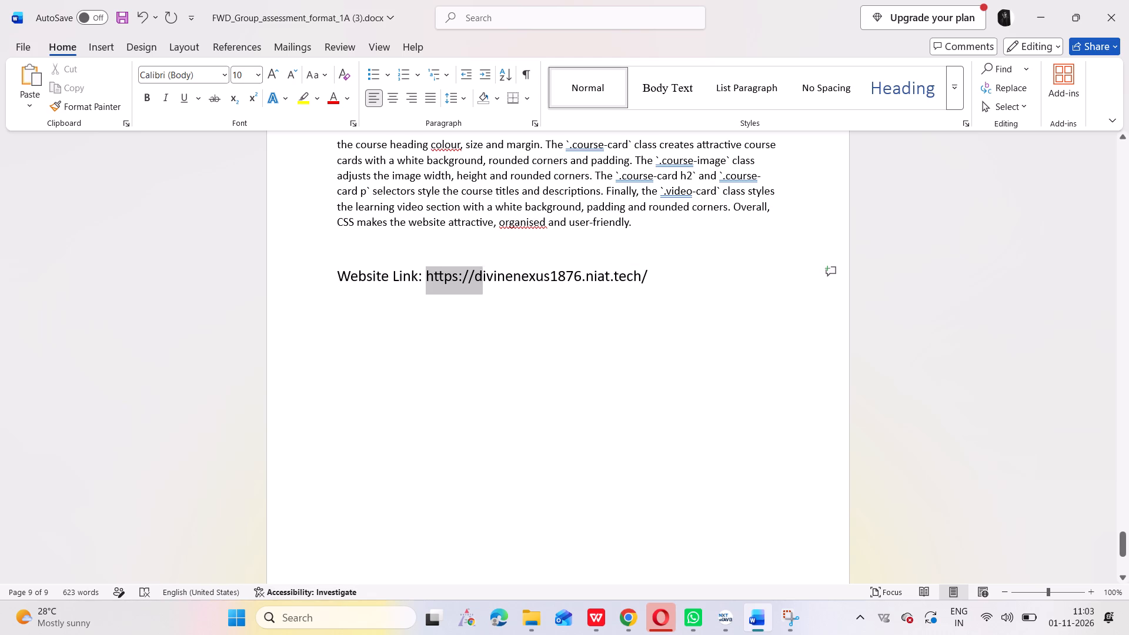
{"action": "left_click_drag", "start_coordinate": [486, 270], "coordinate": [523, 276]}
{"action": "left_click_drag", "start_coordinate": [580, 276], "coordinate": [622, 280]}
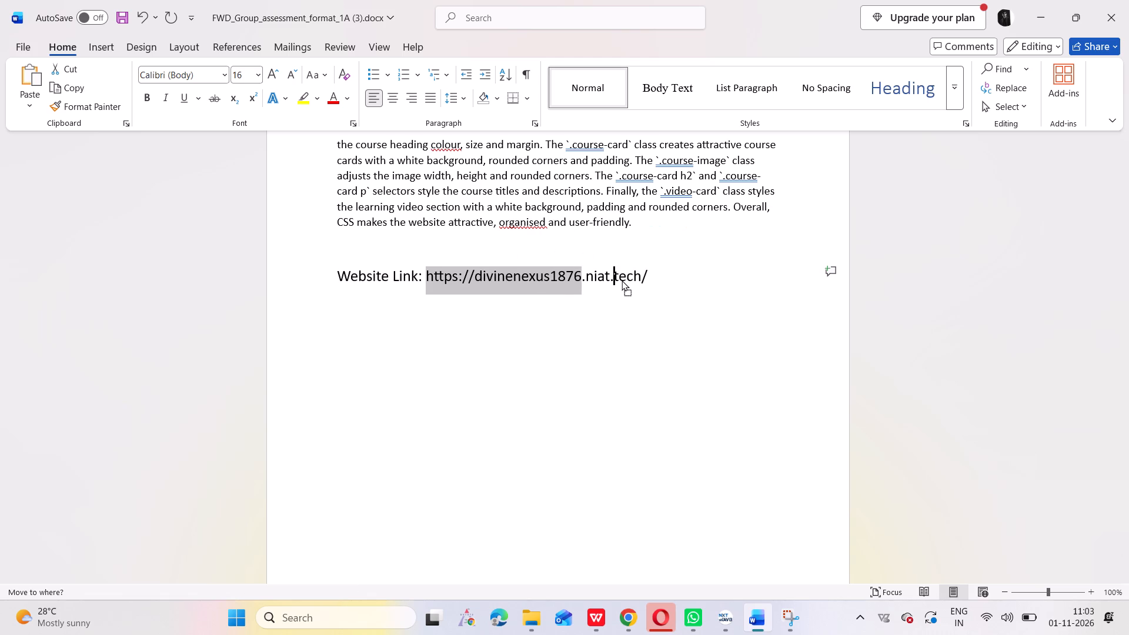
{"action": "left_click_drag", "start_coordinate": [622, 280], "coordinate": [559, 295]}
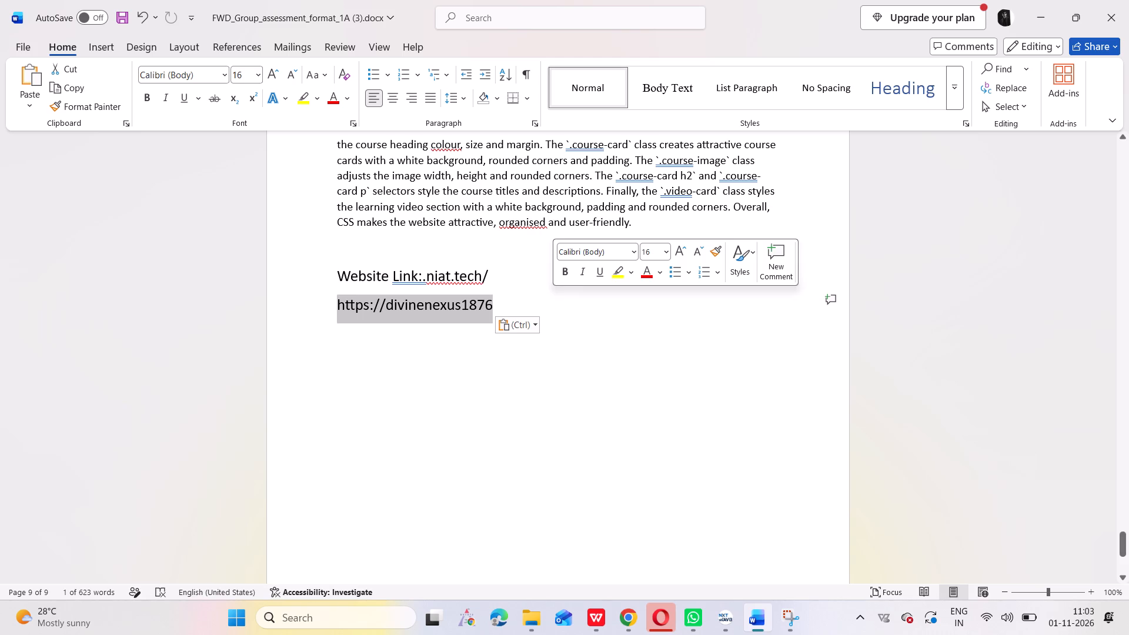
{"action": "key", "text": "BackSpace"}
{"action": "key", "text": "BackSpace"}
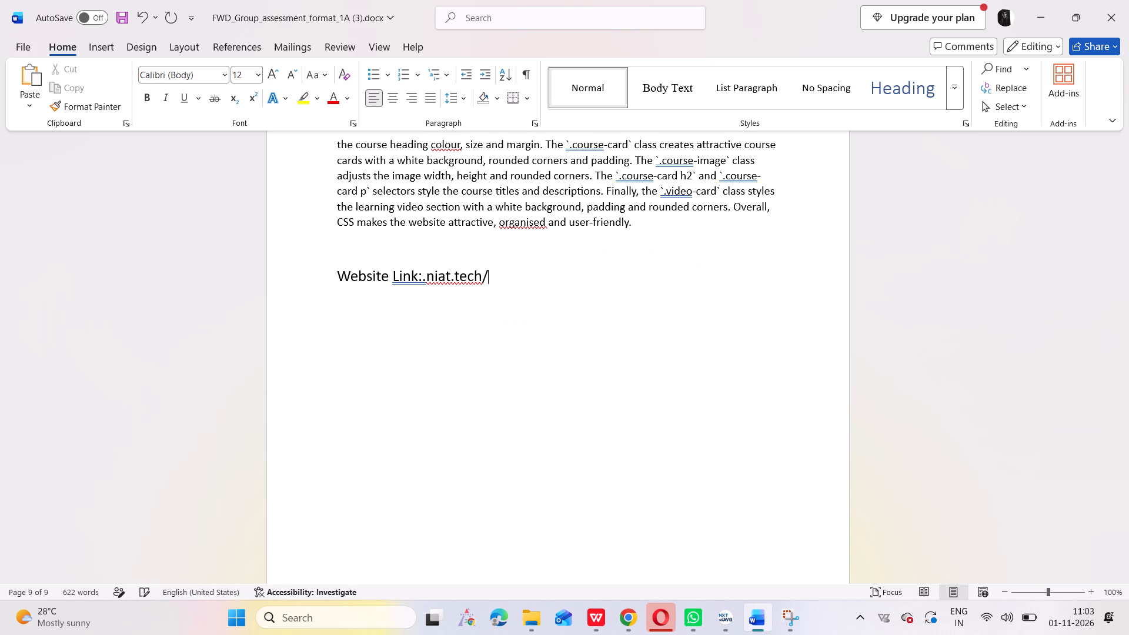
{"action": "key", "text": "BackSpace"}
{"action": "key", "text": "BackSpace"}
{"action": "key", "text": "BackSpace"}
{"action": "key", "text": "BackSpace"}
{"action": "key", "text": "BackSpace"}
{"action": "key", "text": "BackSpace"}
{"action": "key", "text": "BackSpace"}
{"action": "key", "text": "BackSpace"}
{"action": "key", "text": "BackSpace"}
{"action": "key", "text": "BackSpace"}
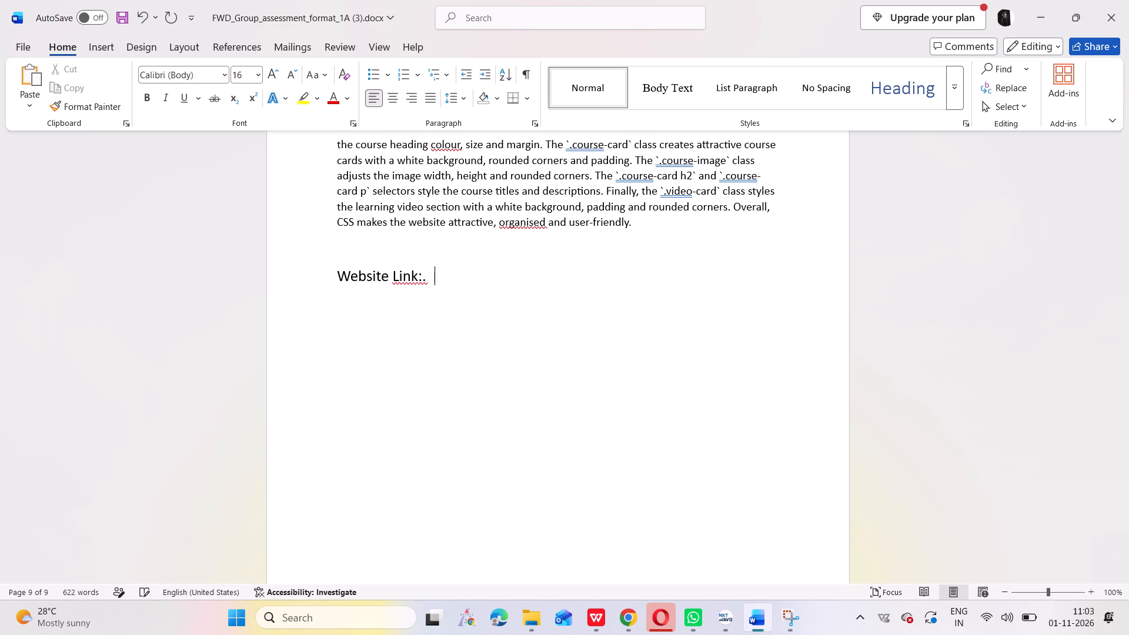
{"action": "key", "text": "BackSpace"}
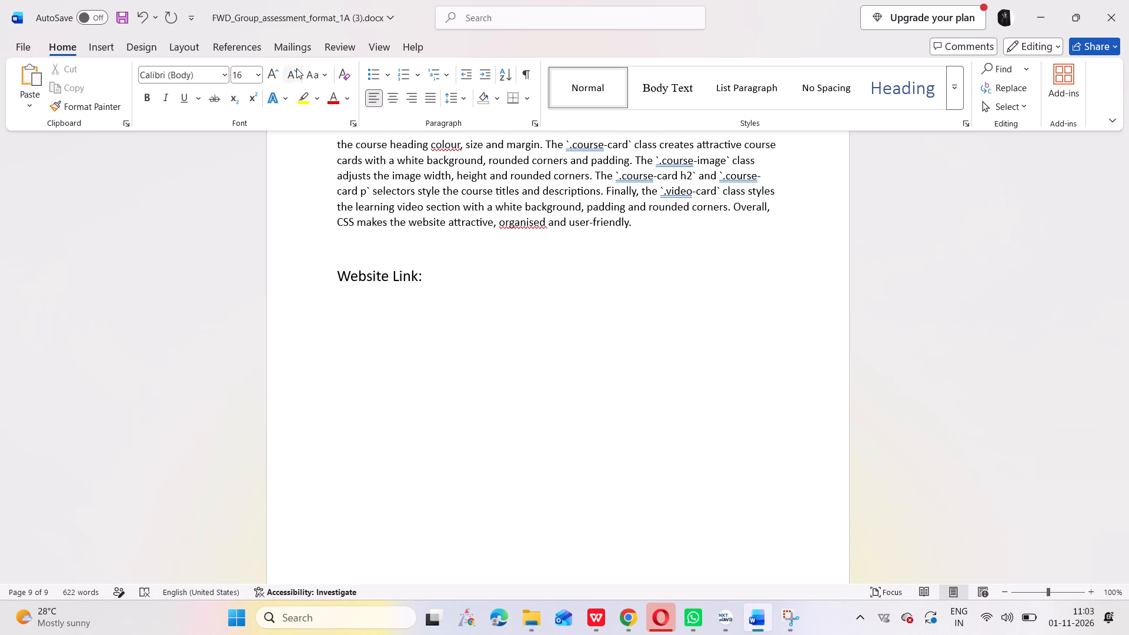
Reduce the font size for new text after the "Website Link:" colon to 12 pt.
{"action": "double_click", "coordinate": [296, 70]}
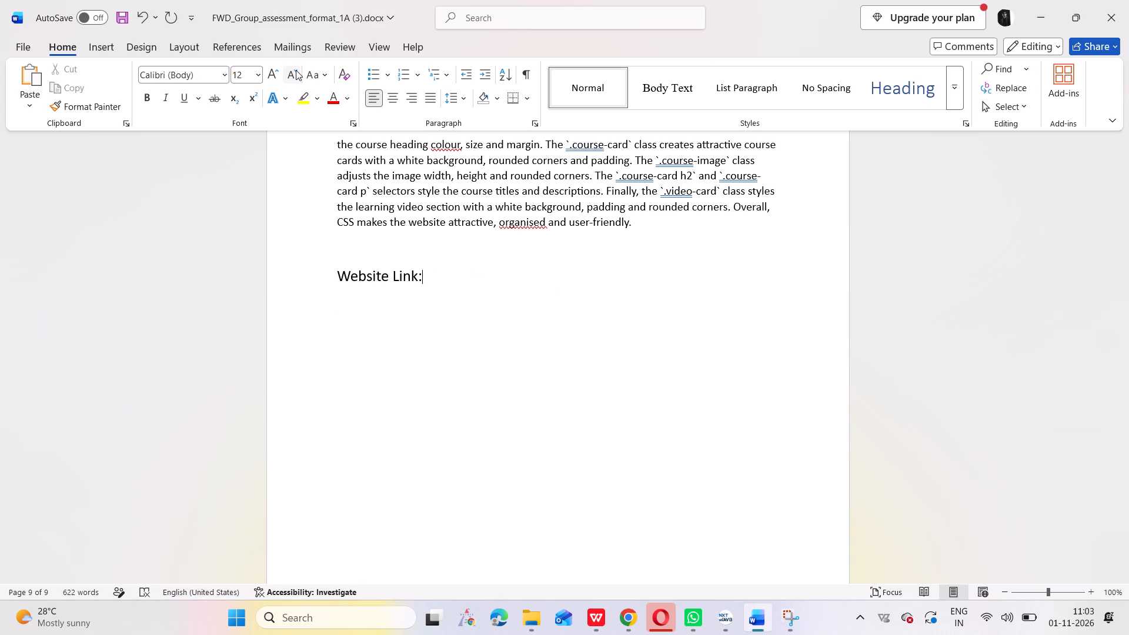
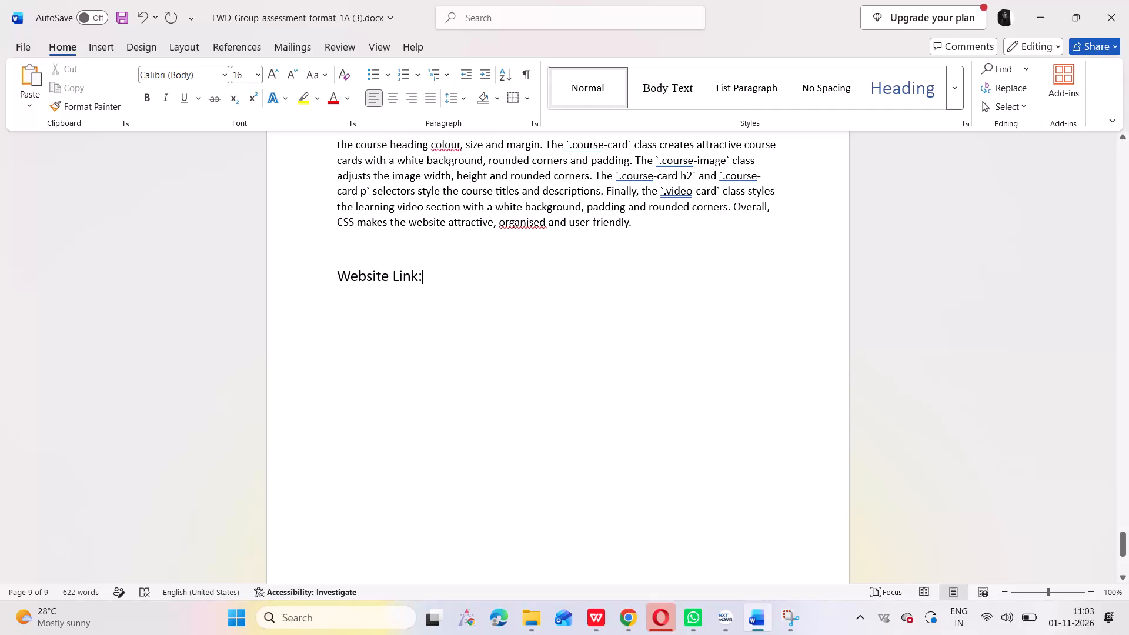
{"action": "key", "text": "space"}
{"action": "key", "text": "ctrl+v"}
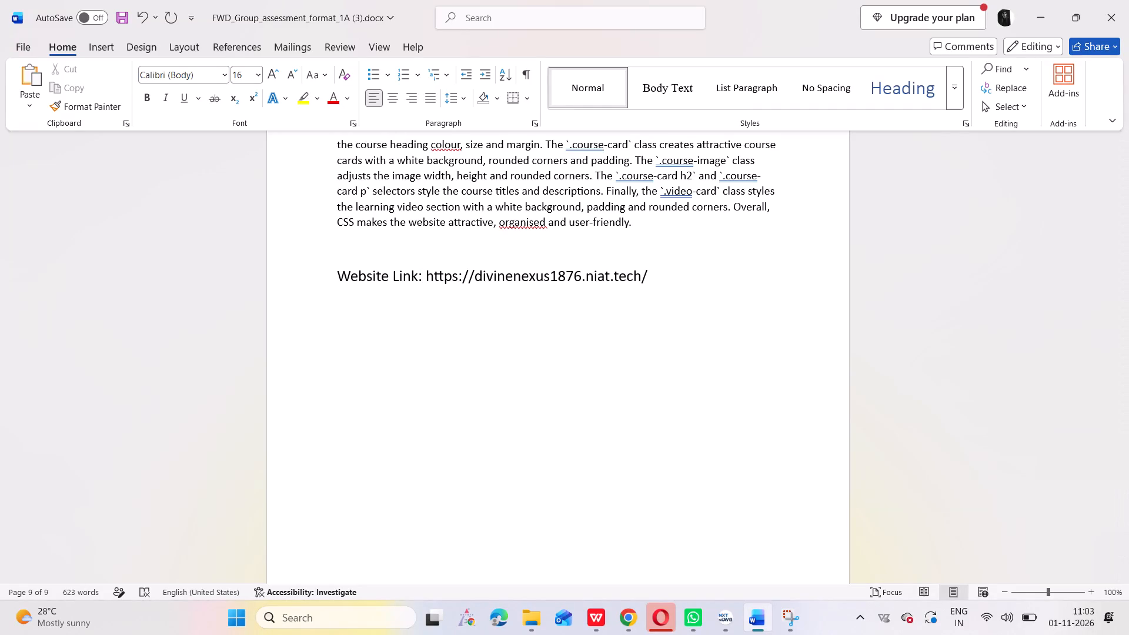
Reduce the font size of the pasted website address and the colon before it to 12 pt.
{"action": "left_click_drag", "start_coordinate": [423, 278], "coordinate": [661, 292]}
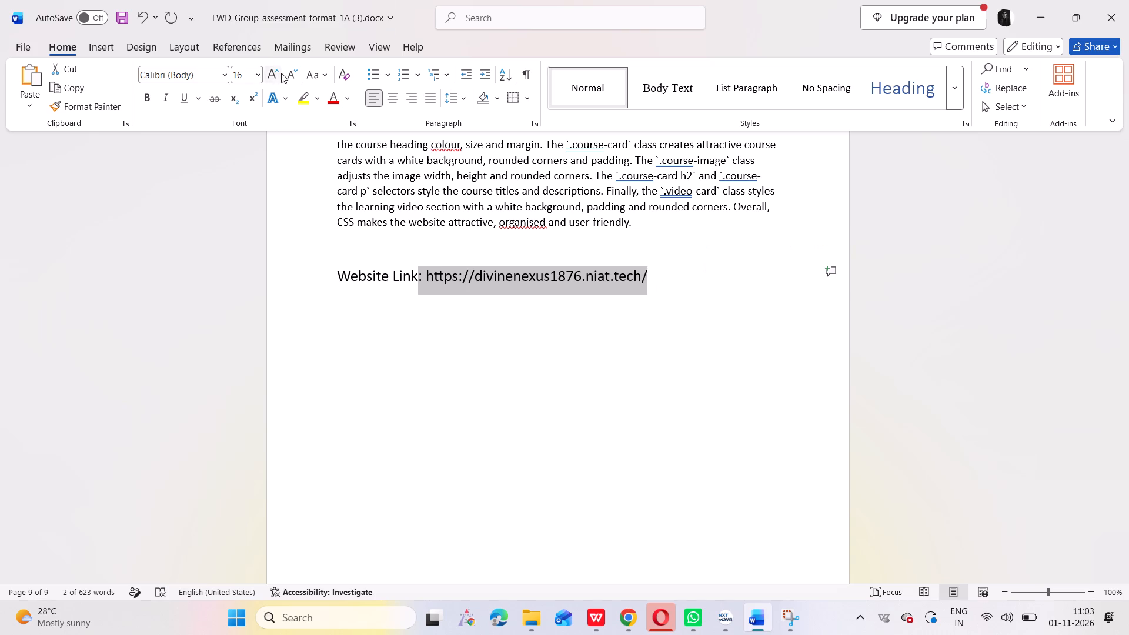
{"action": "left_click", "coordinate": [298, 80]}
{"action": "left_click", "coordinate": [298, 80]}
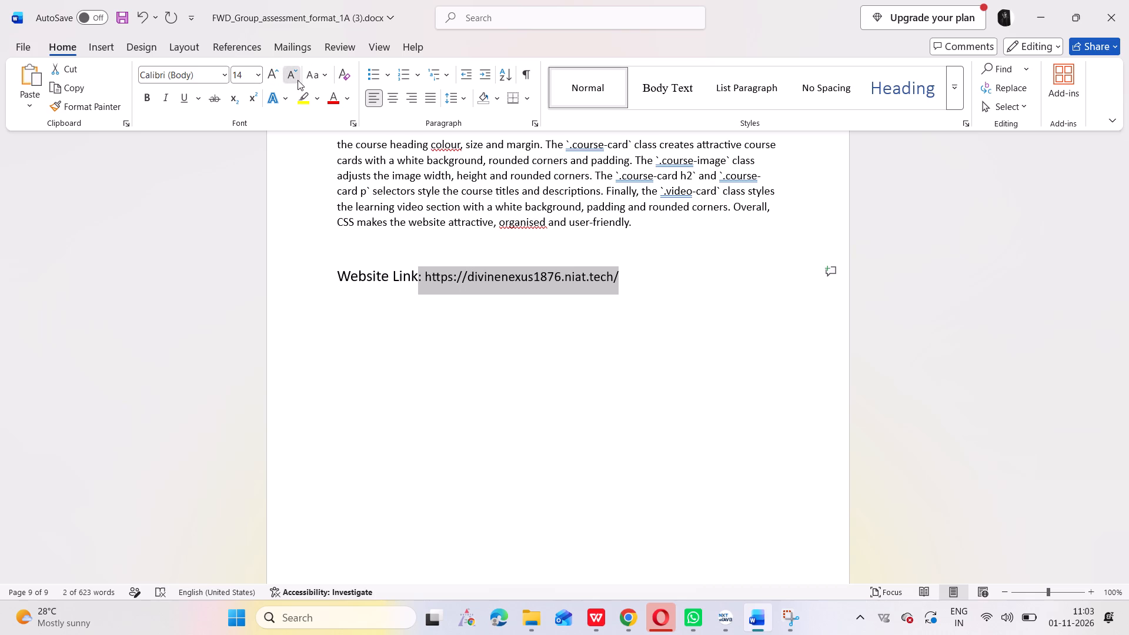
{"action": "left_click", "coordinate": [487, 312]}
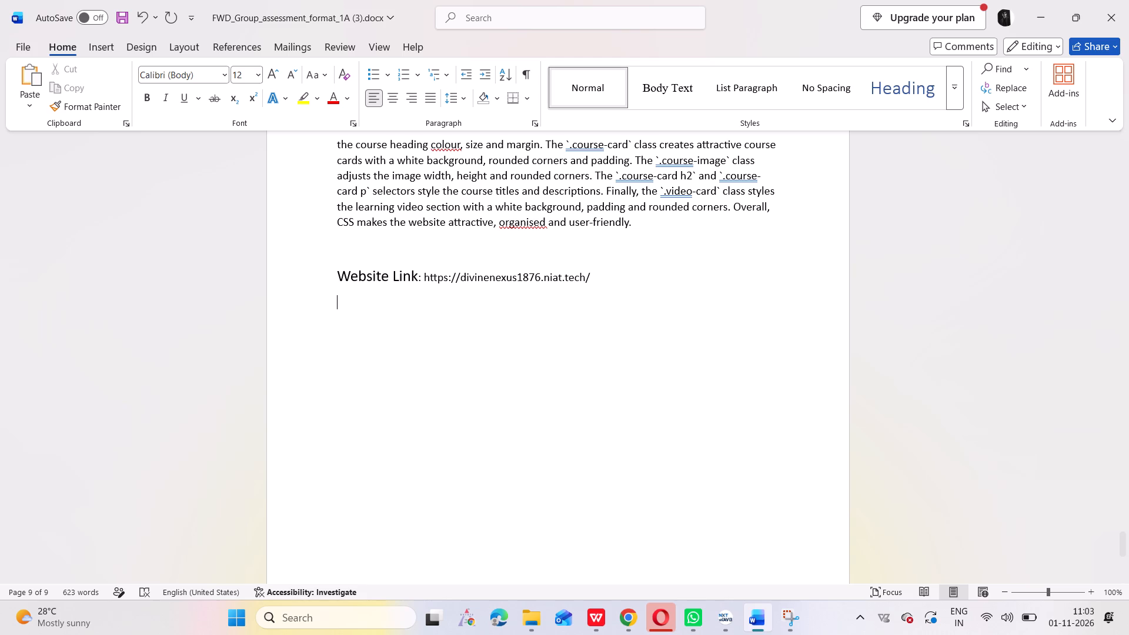
Look through the whole assignment document, from the website link on the last page back to the student details table.
{"action": "left_click", "coordinate": [423, 280]}
{"action": "scroll", "coordinate": [423, 280], "scroll_direction": "up", "scroll_amount": 5}
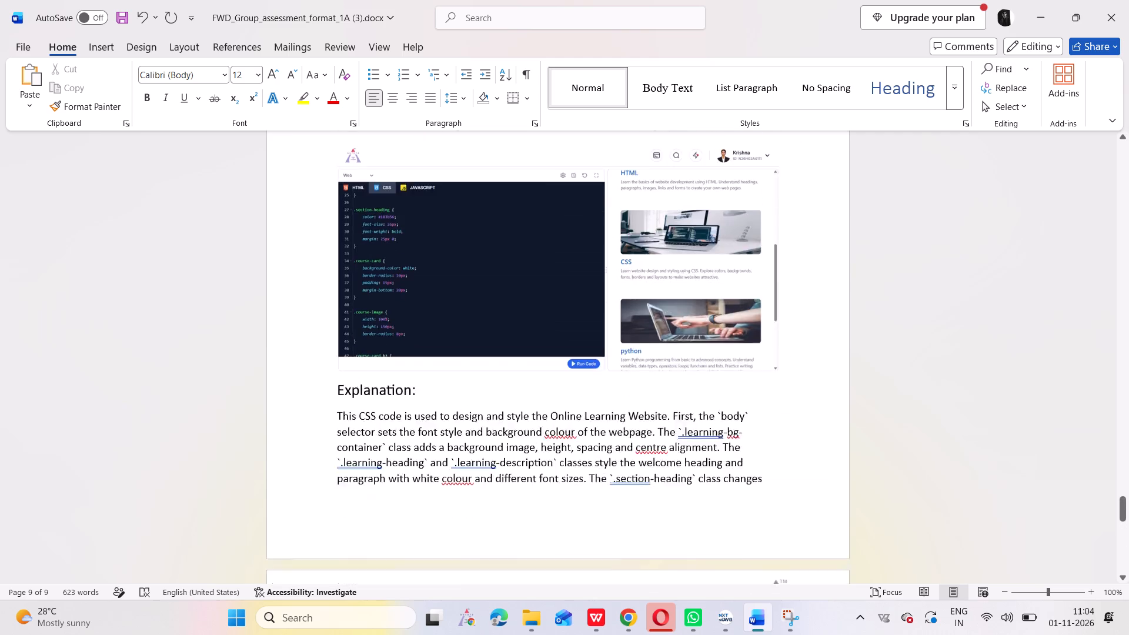
{"action": "scroll", "coordinate": [423, 280], "scroll_direction": "up", "scroll_amount": 20}
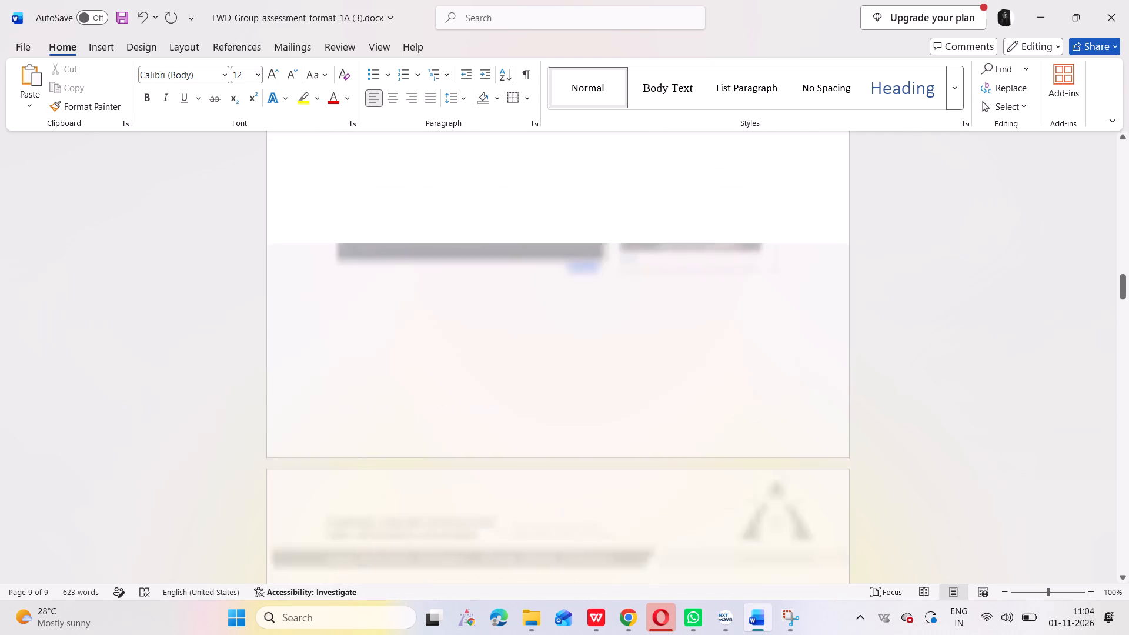
{"action": "scroll", "coordinate": [423, 280], "scroll_direction": "up", "scroll_amount": 11}
{"action": "scroll", "coordinate": [423, 280], "scroll_direction": "down", "scroll_amount": 3}
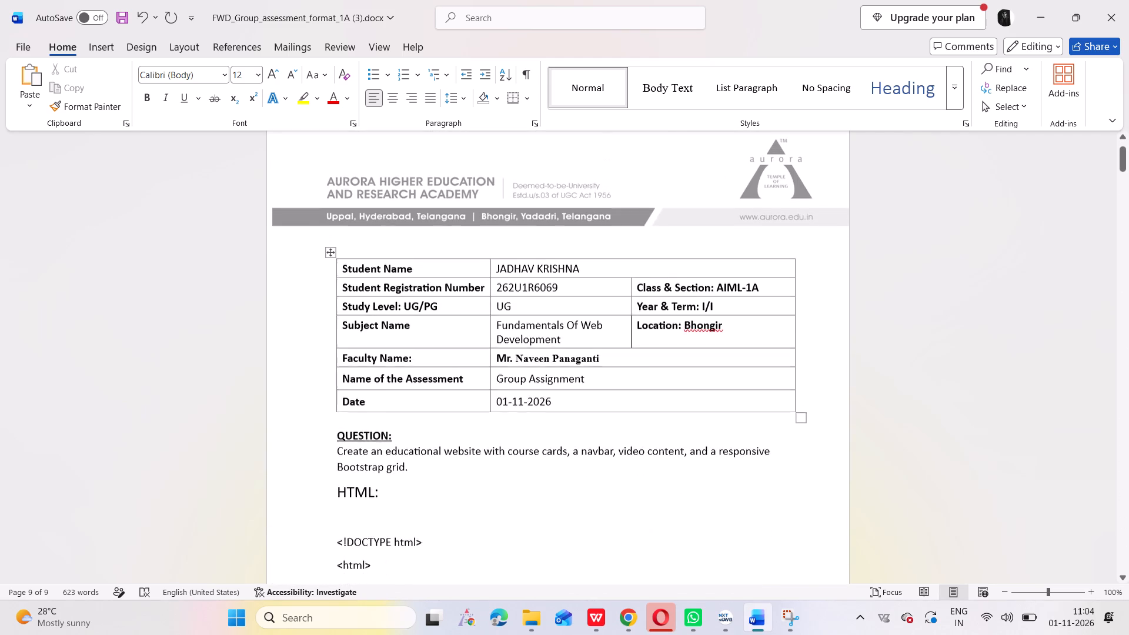
{"action": "scroll", "coordinate": [423, 280], "scroll_direction": "down", "scroll_amount": 7}
{"action": "scroll", "coordinate": [423, 280], "scroll_direction": "down", "scroll_amount": 20}
{"action": "scroll", "coordinate": [423, 280], "scroll_direction": "down", "scroll_amount": 6}
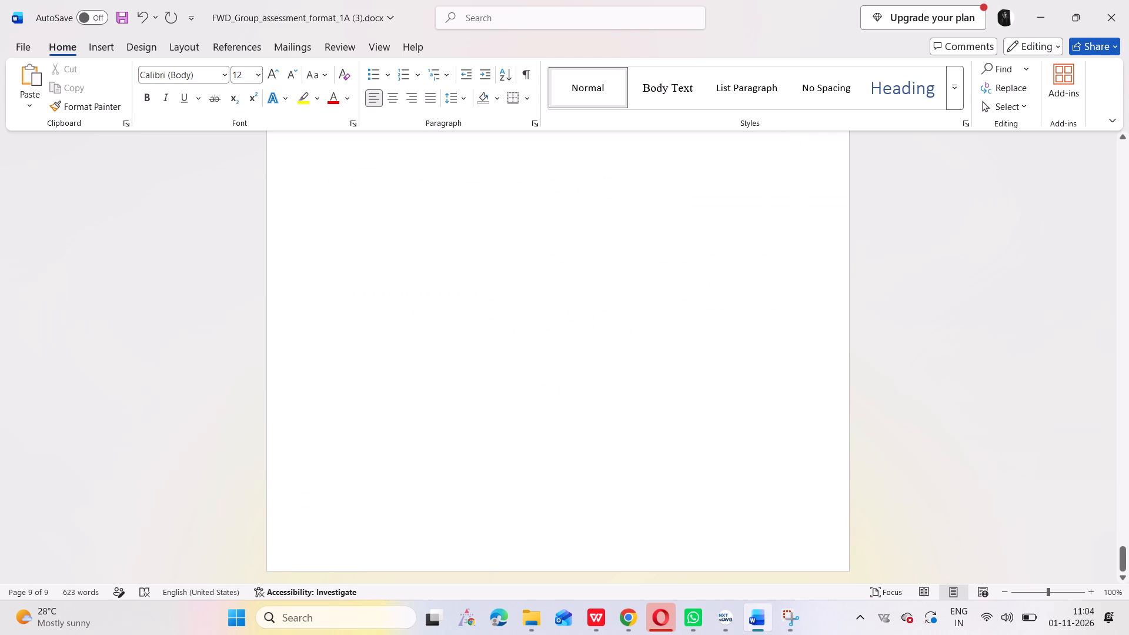
{"action": "scroll", "coordinate": [423, 280], "scroll_direction": "up", "scroll_amount": 9}
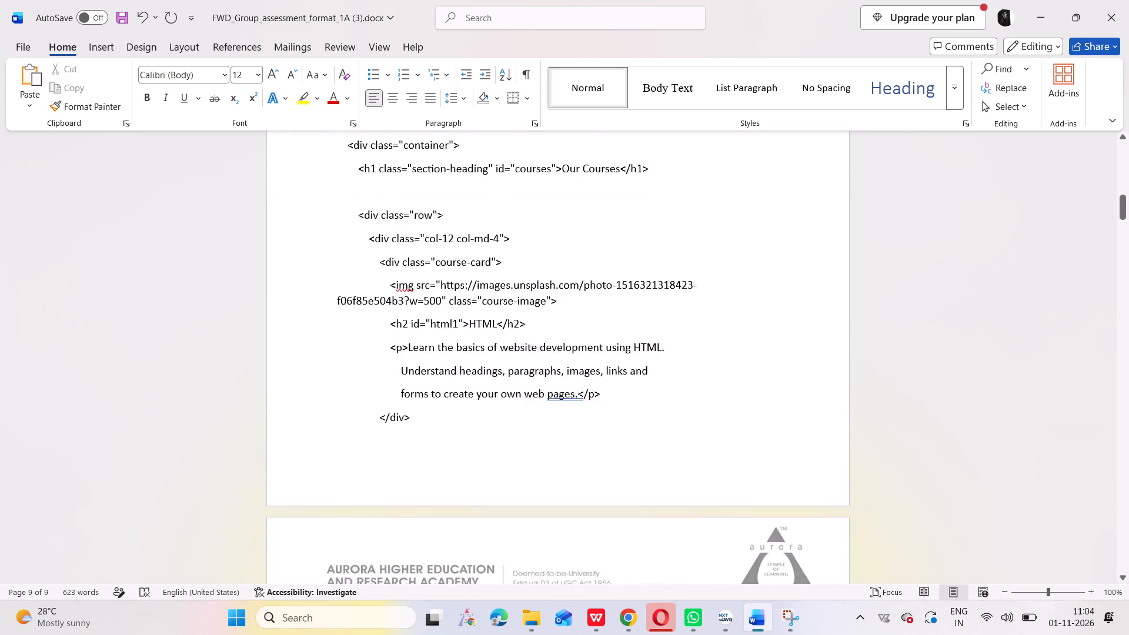
{"action": "scroll", "coordinate": [423, 280], "scroll_direction": "up", "scroll_amount": 2}
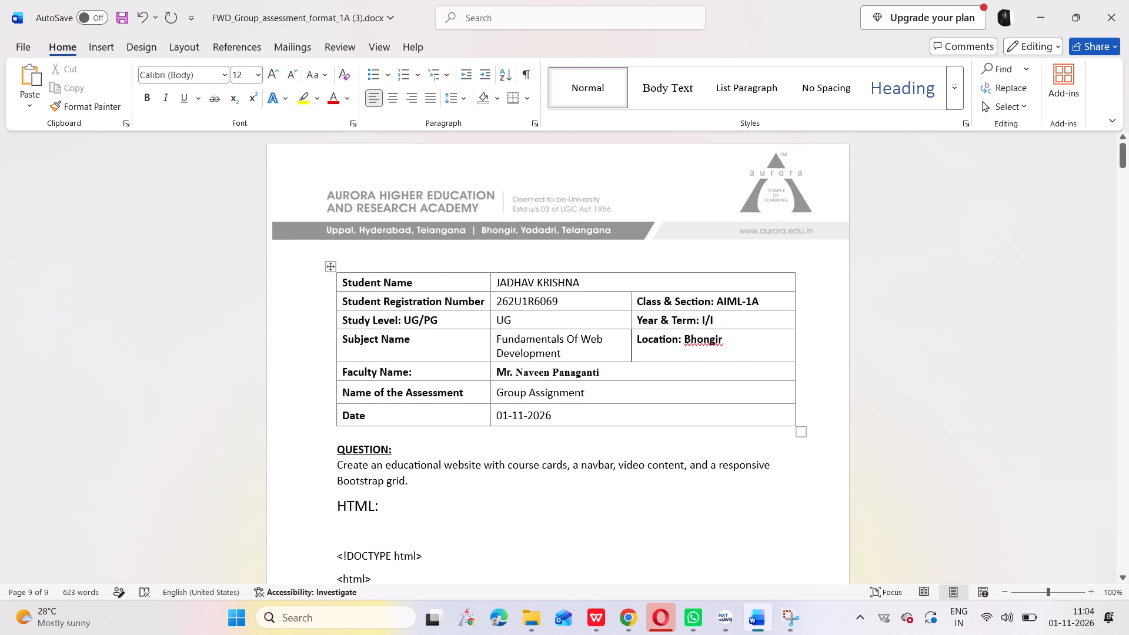
Delete the closing quotation mark after "stylesheet" in the HTML code's Bootstrap link line, keeping one space before href.
{"action": "scroll", "coordinate": [423, 280], "scroll_direction": "down", "scroll_amount": 3}
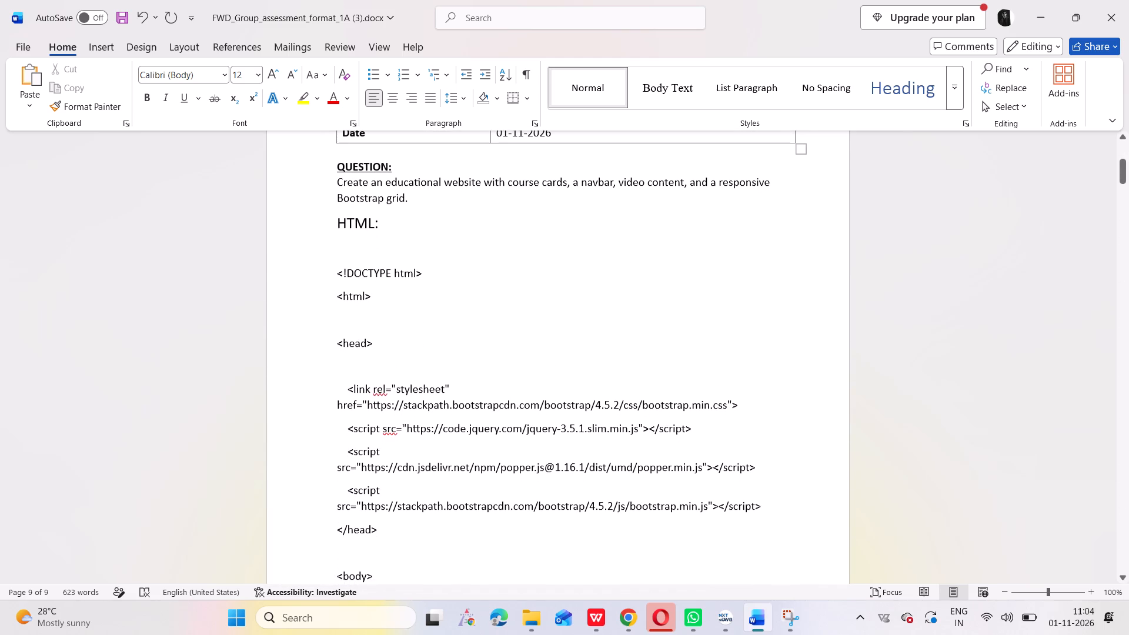
{"action": "scroll", "coordinate": [423, 280], "scroll_direction": "down", "scroll_amount": 2}
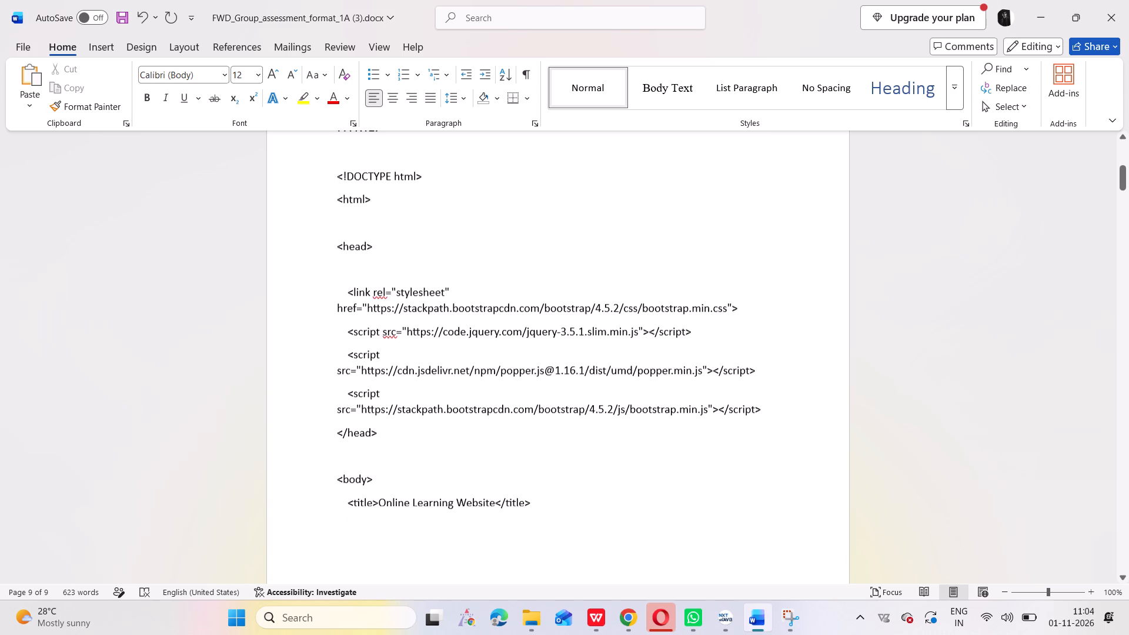
{"action": "scroll", "coordinate": [423, 280], "scroll_direction": "down", "scroll_amount": 1}
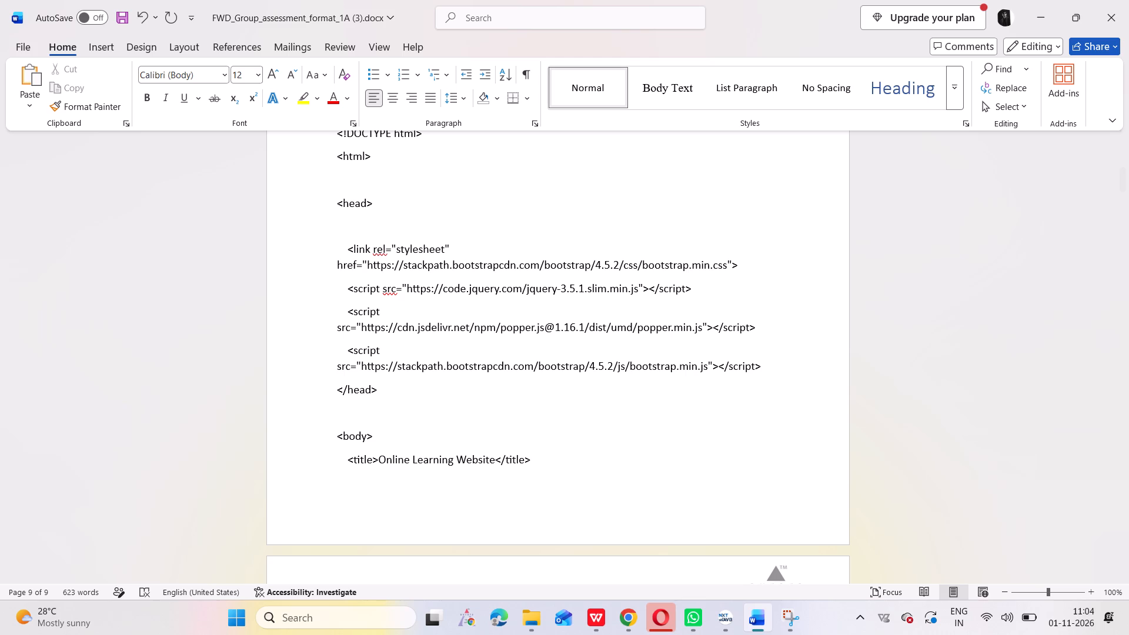
{"action": "left_click", "coordinate": [336, 262]}
{"action": "key", "text": "space"}
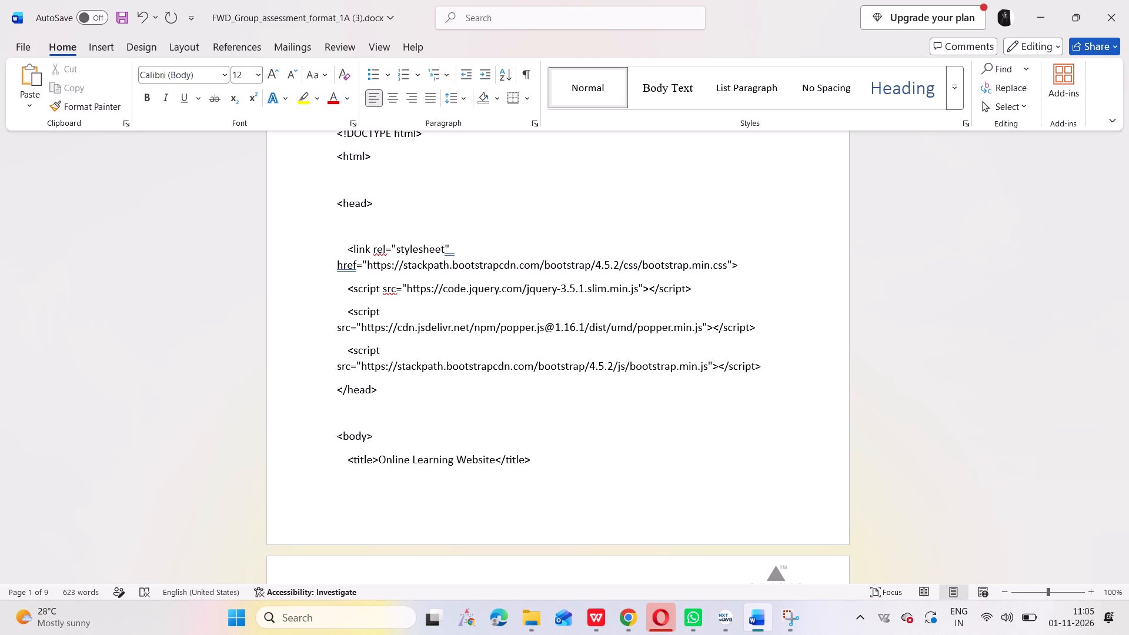
{"action": "key", "text": "BackSpace"}
{"action": "key", "text": "BackSpace"}
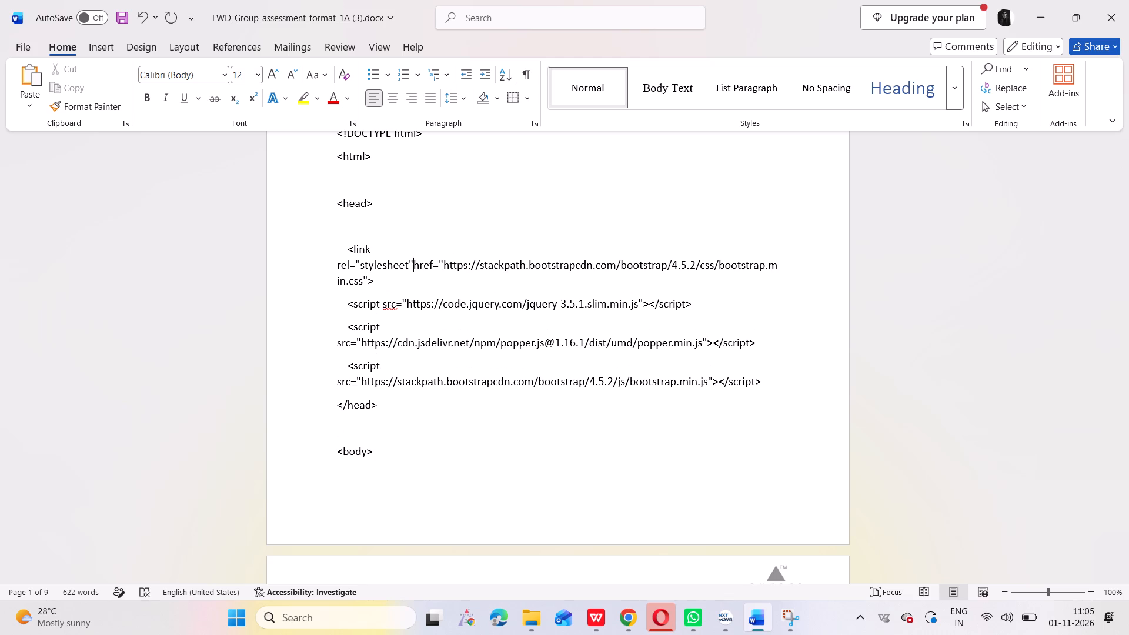
{"action": "key", "text": "BackSpace"}
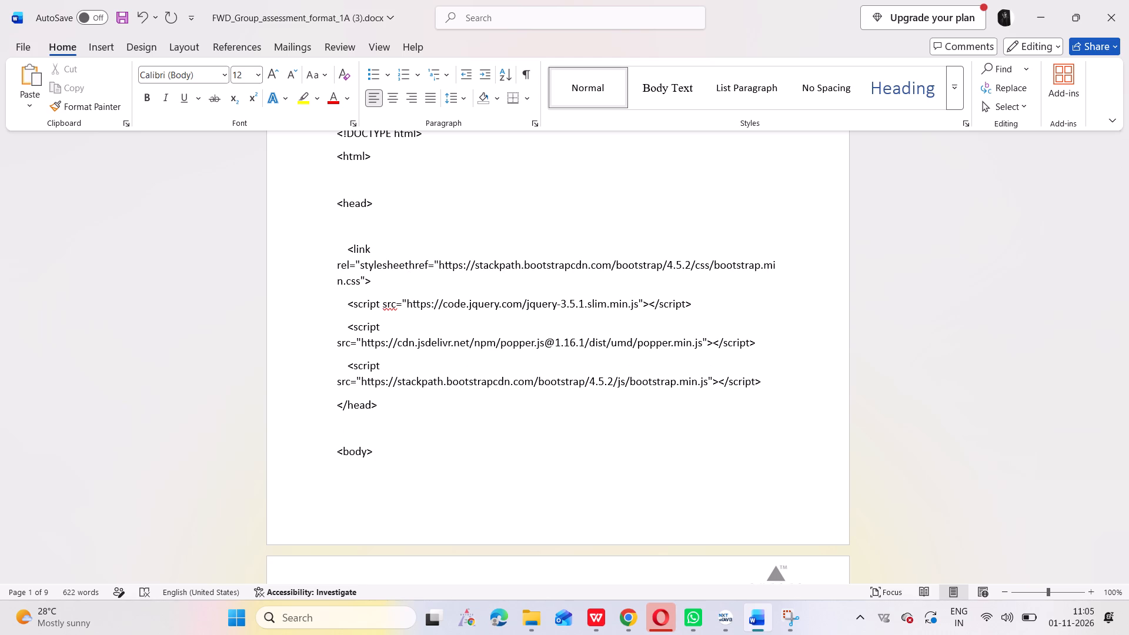
{"action": "key", "text": "space"}
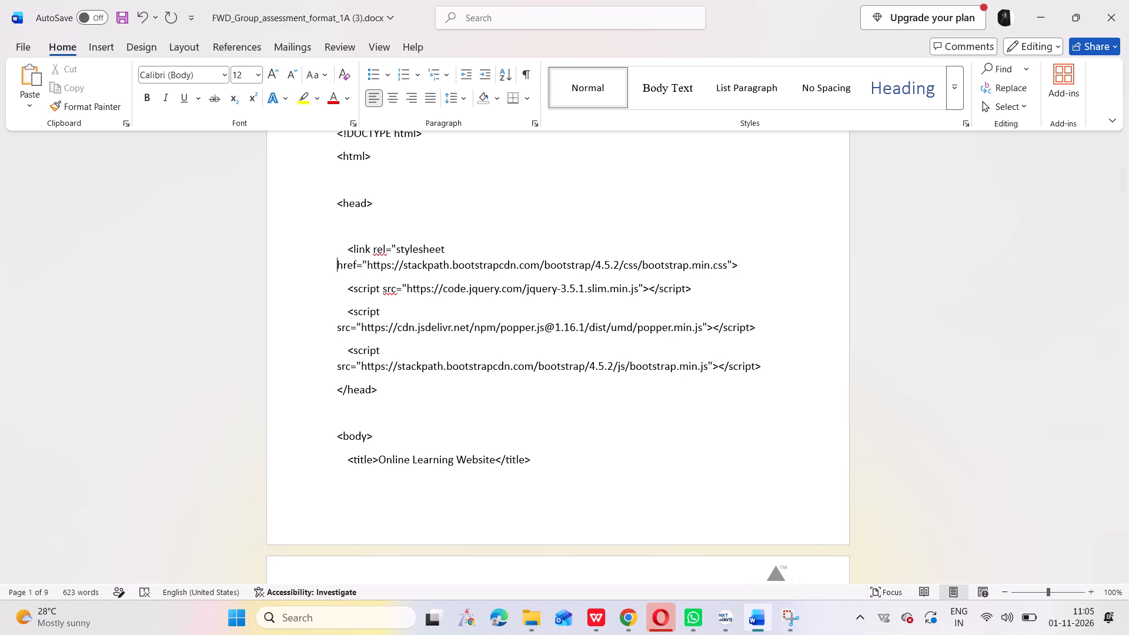
Review the rest of the HTML code, from the navbar and course cards to the learning video section and closing html tag.
{"action": "scroll", "coordinate": [332, 265], "scroll_direction": "down", "scroll_amount": 4}
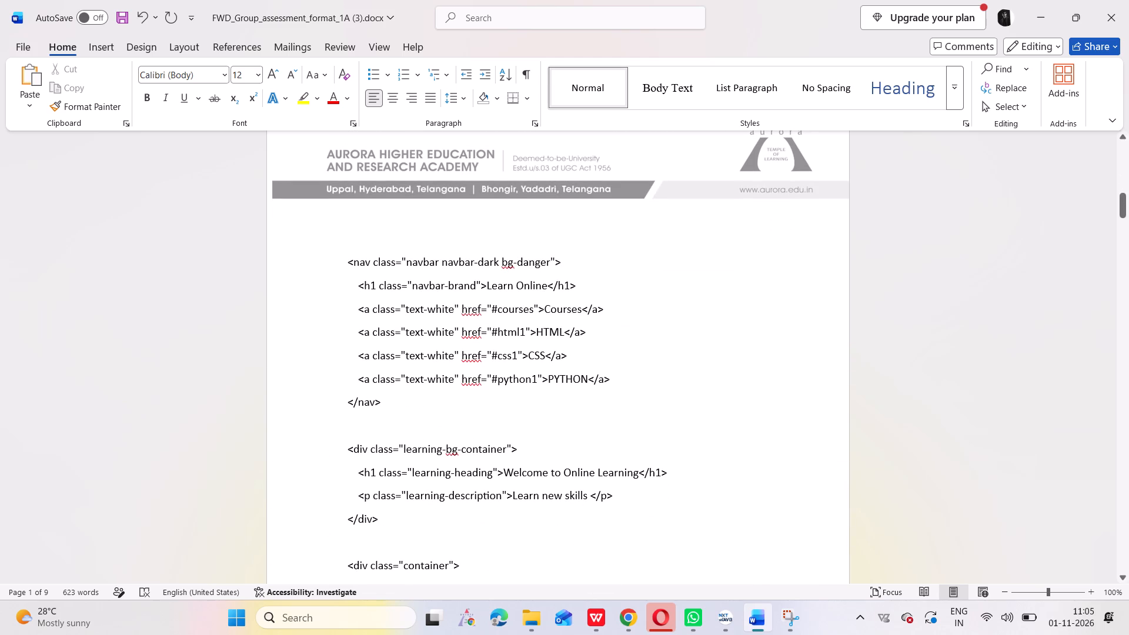
{"action": "left_click_drag", "start_coordinate": [435, 287], "coordinate": [422, 418]}
{"action": "scroll", "coordinate": [709, 369], "scroll_direction": "right", "scroll_amount": 1}
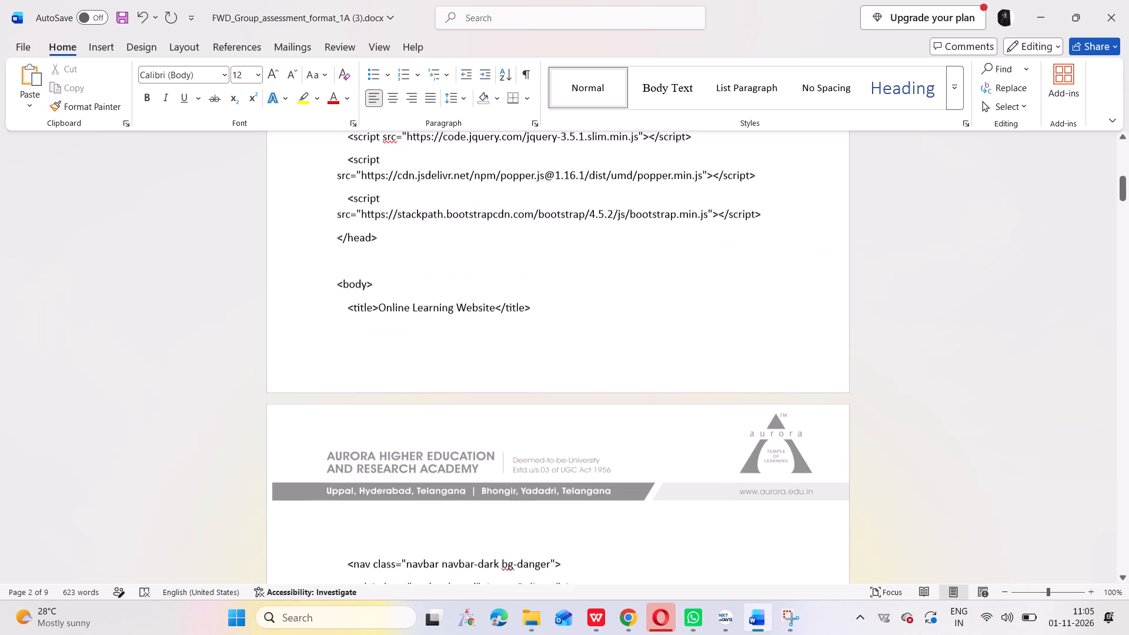
{"action": "scroll", "coordinate": [709, 369], "scroll_direction": "right", "scroll_amount": 1}
{"action": "scroll", "coordinate": [709, 369], "scroll_direction": "down", "scroll_amount": 1}
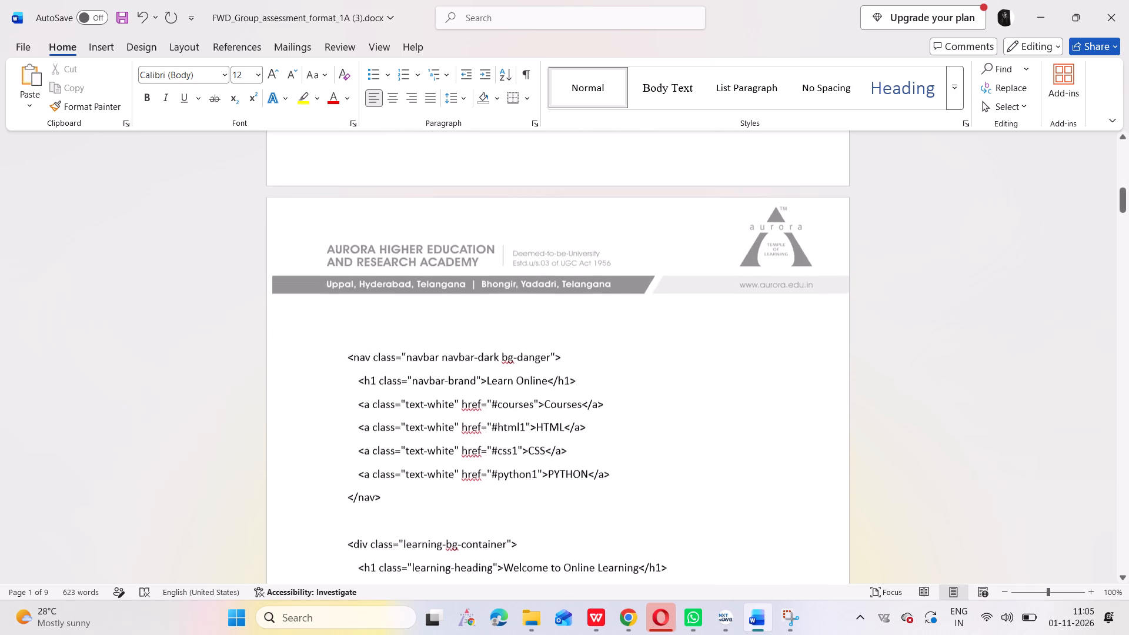
{"action": "scroll", "coordinate": [709, 369], "scroll_direction": "down", "scroll_amount": 2}
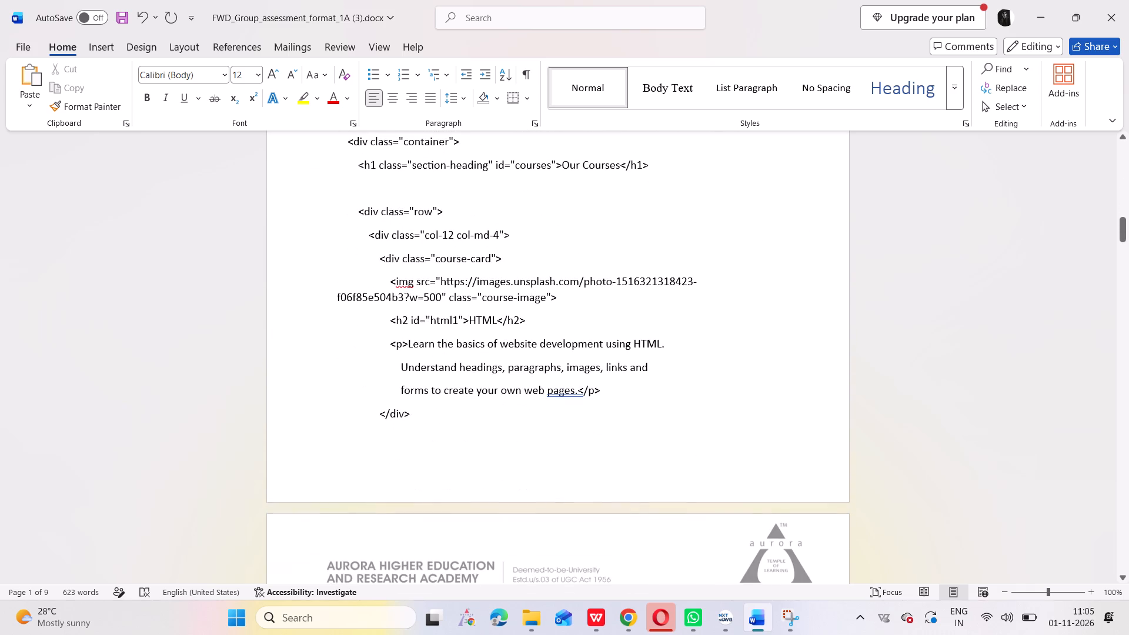
{"action": "scroll", "coordinate": [709, 369], "scroll_direction": "up", "scroll_amount": 1}
{"action": "scroll", "coordinate": [709, 369], "scroll_direction": "down", "scroll_amount": 1}
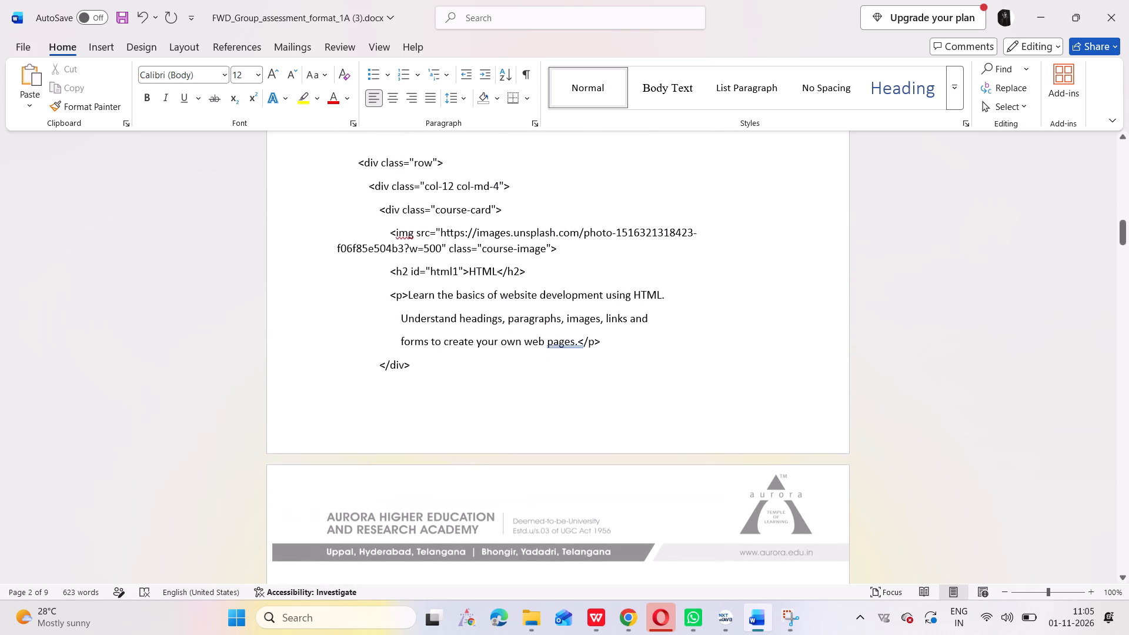
{"action": "scroll", "coordinate": [709, 369], "scroll_direction": "down", "scroll_amount": 2}
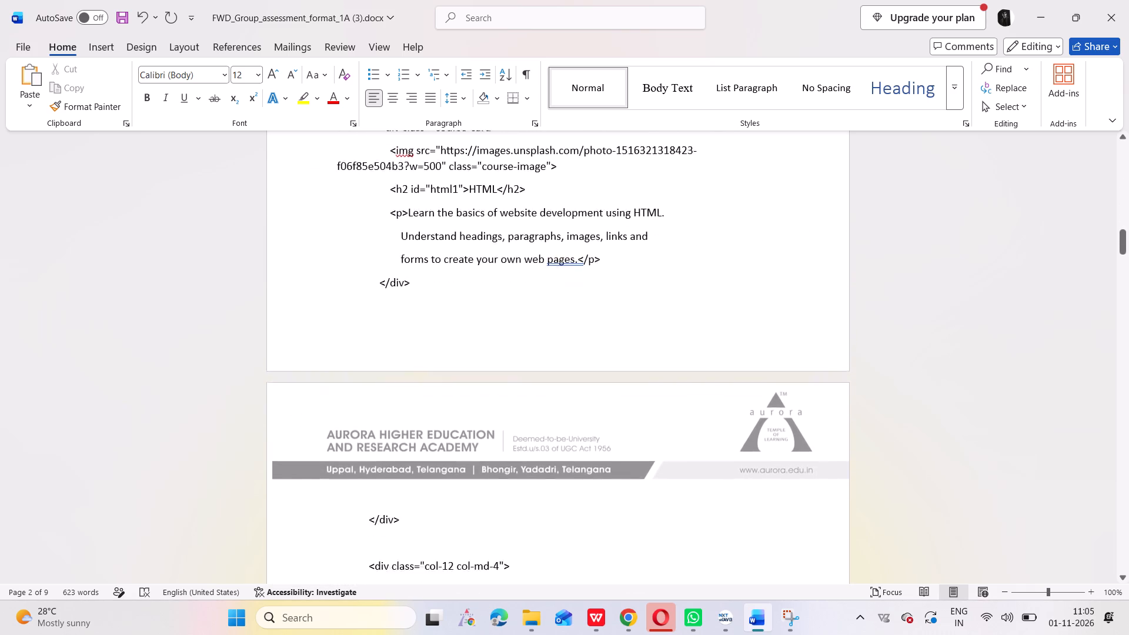
{"action": "scroll", "coordinate": [709, 369], "scroll_direction": "down", "scroll_amount": 2}
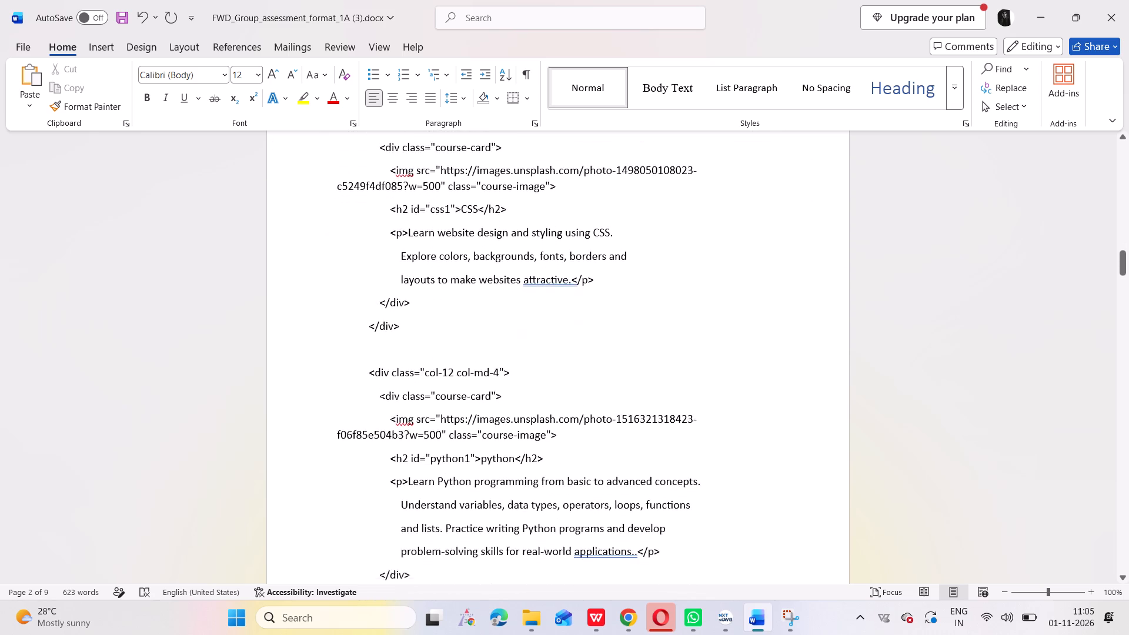
{"action": "scroll", "coordinate": [709, 369], "scroll_direction": "down", "scroll_amount": 3}
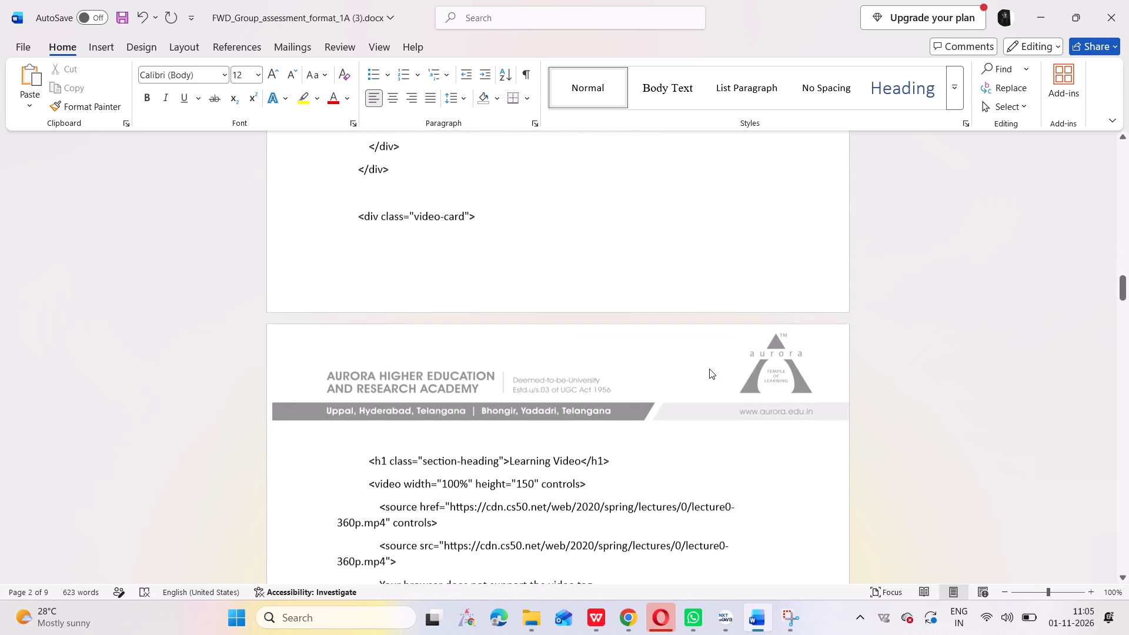
{"action": "scroll", "coordinate": [709, 369], "scroll_direction": "down", "scroll_amount": 2}
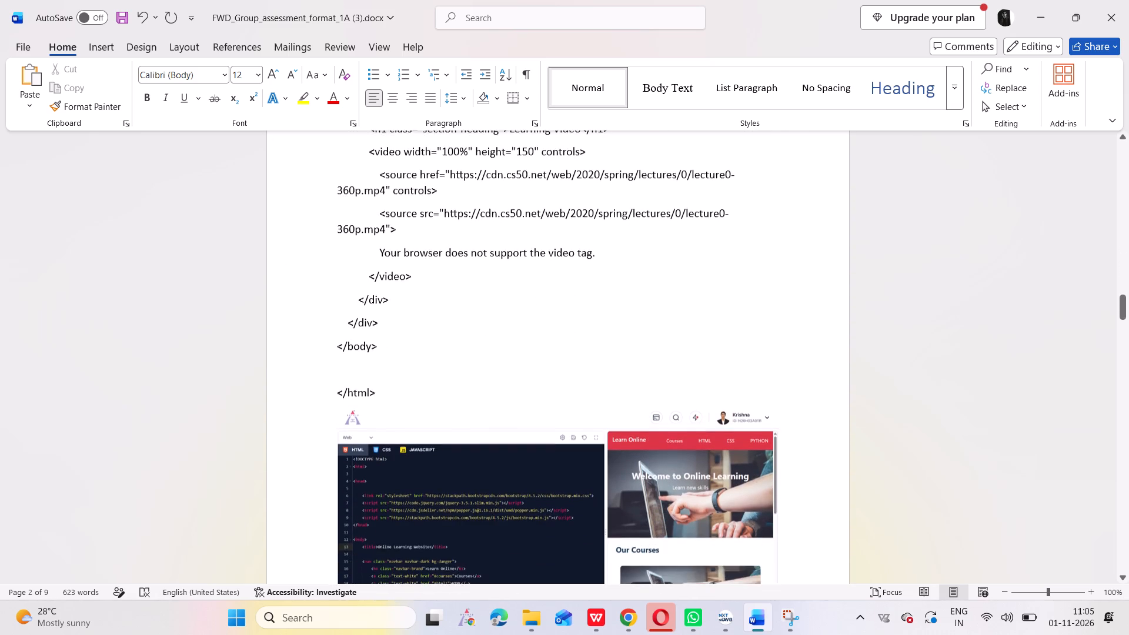
Review the HTML section's code screenshots and its explanation paragraph on Bootstrap, the nav bar, course cards and video tag.
{"action": "scroll", "coordinate": [709, 369], "scroll_direction": "down", "scroll_amount": 2}
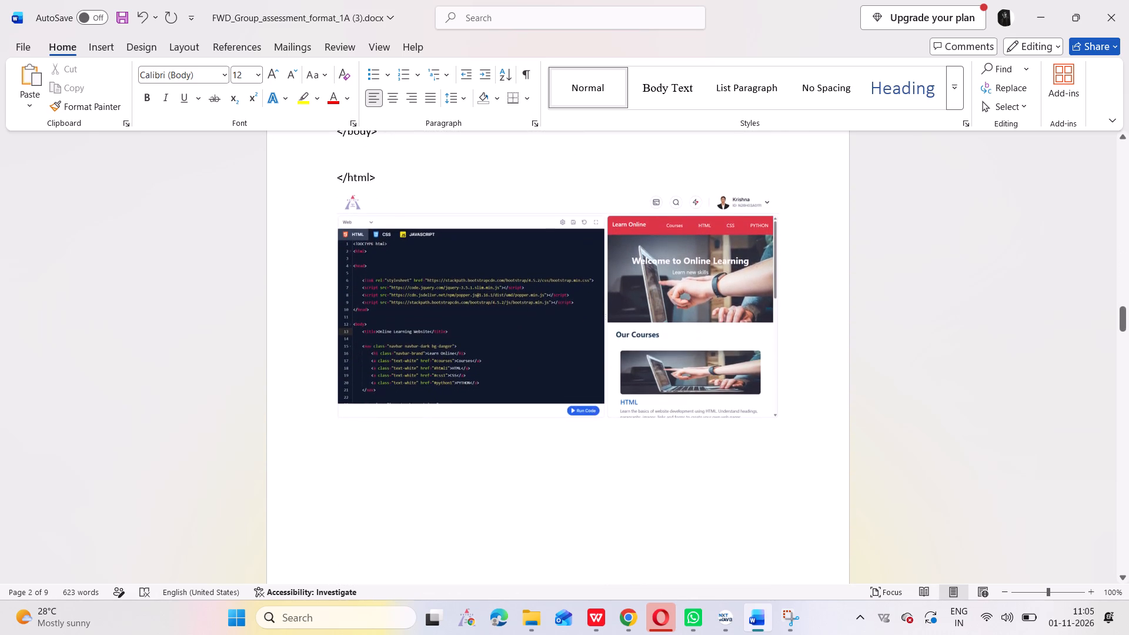
{"action": "scroll", "coordinate": [709, 369], "scroll_direction": "down", "scroll_amount": 2}
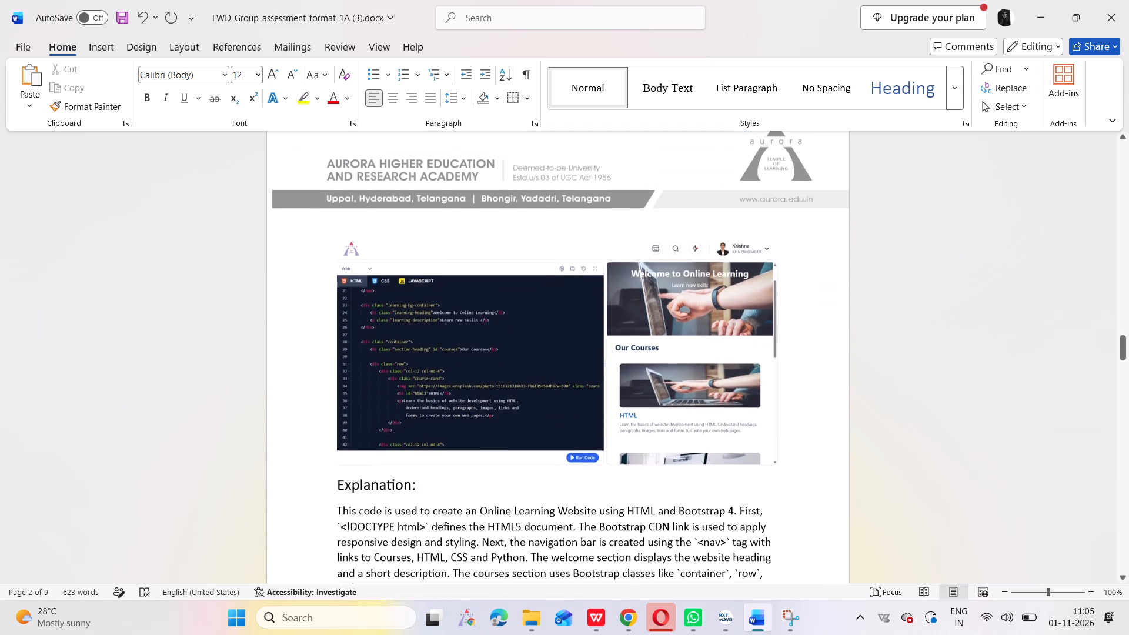
{"action": "scroll", "coordinate": [709, 369], "scroll_direction": "down", "scroll_amount": 2}
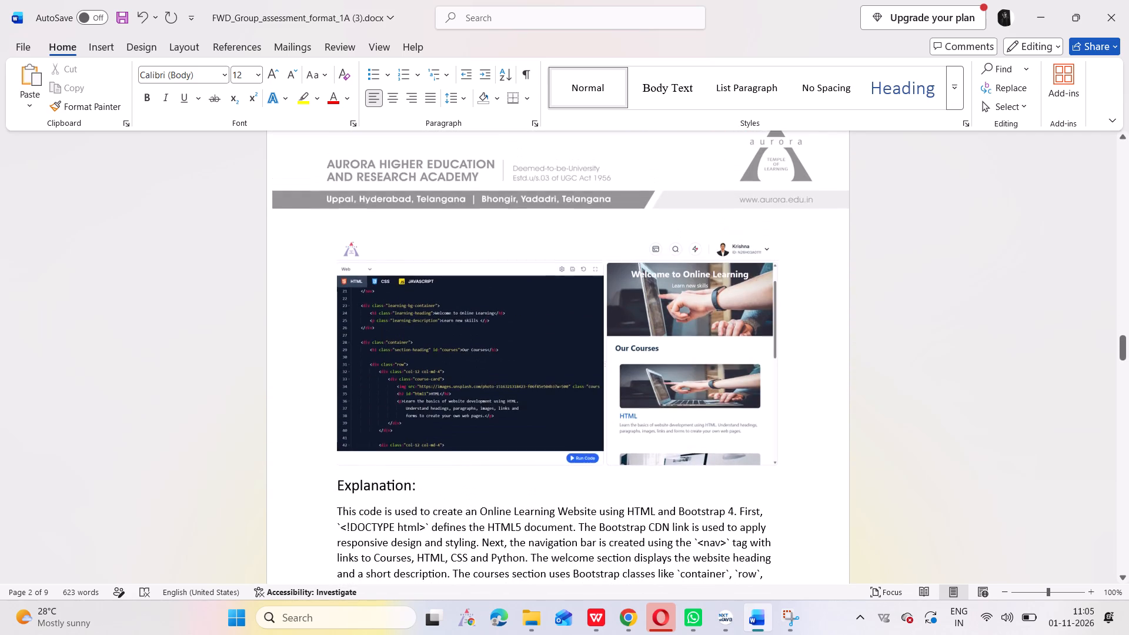
{"action": "scroll", "coordinate": [709, 369], "scroll_direction": "down", "scroll_amount": 1}
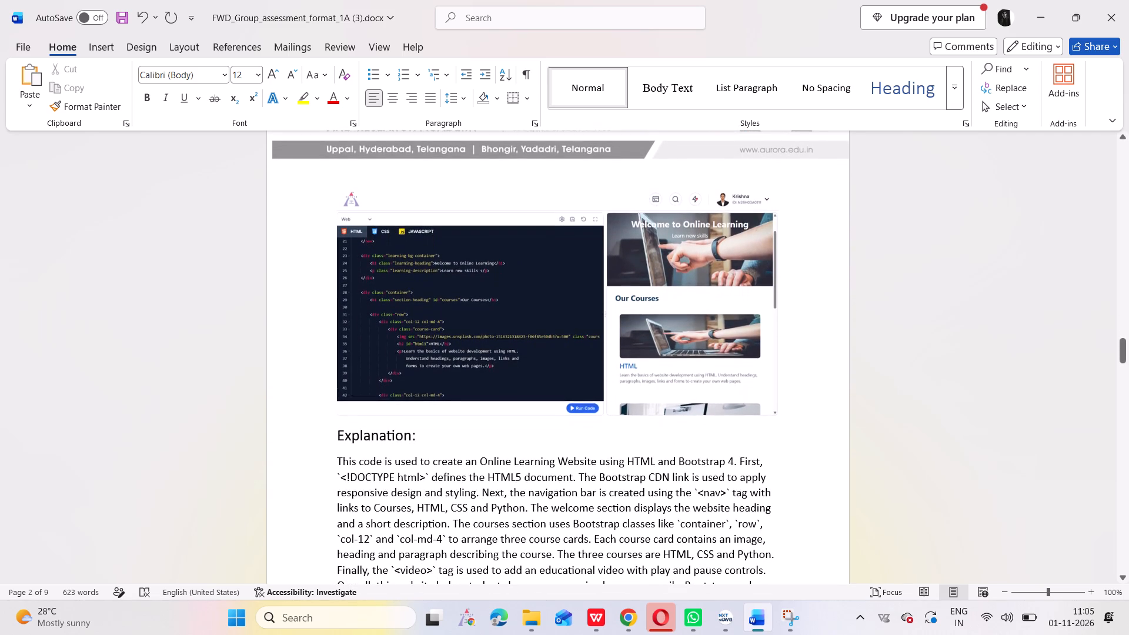
{"action": "scroll", "coordinate": [709, 369], "scroll_direction": "down", "scroll_amount": 1}
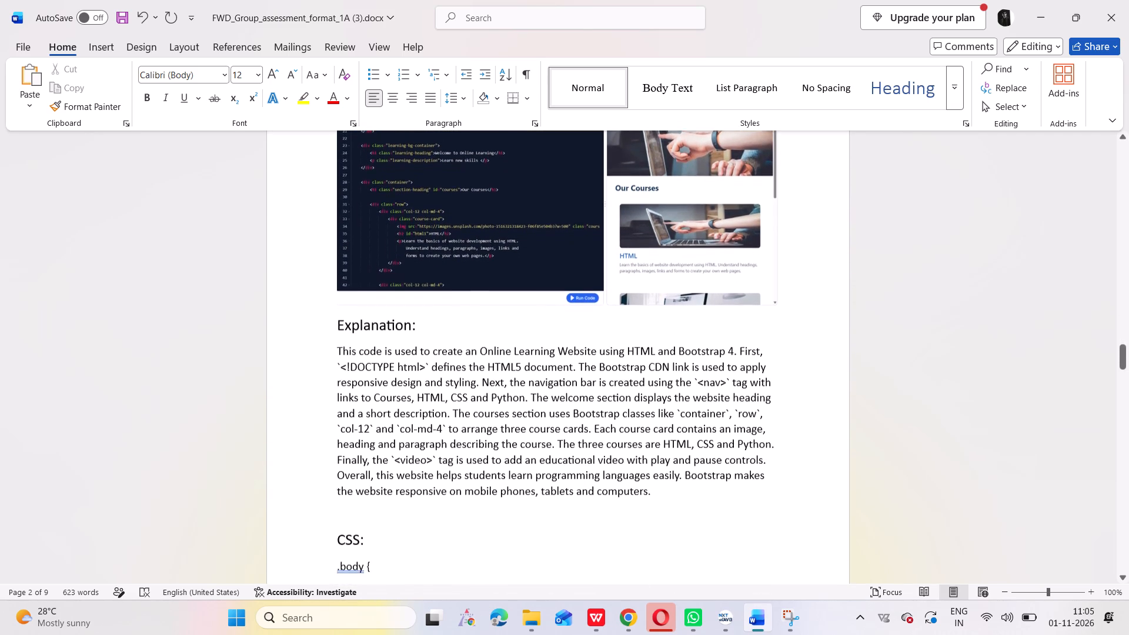
{"action": "scroll", "coordinate": [709, 369], "scroll_direction": "down", "scroll_amount": 1}
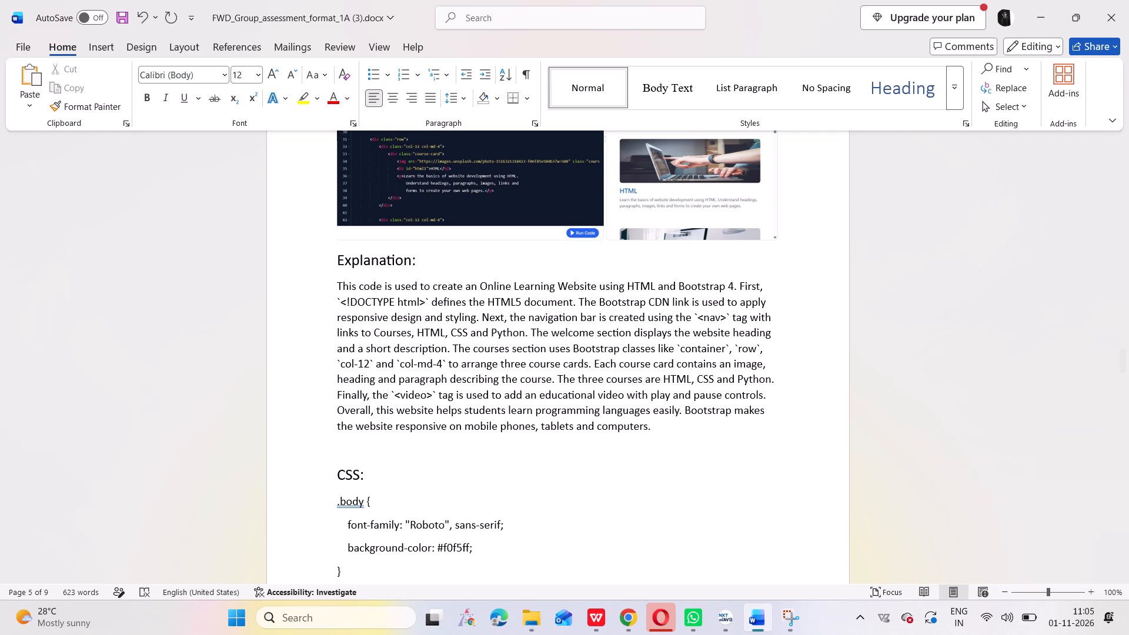
{"action": "scroll", "coordinate": [627, 454], "scroll_direction": "down", "scroll_amount": 1}
Review the CSS code from the body rule onward, its screenshots, and the start of the CSS explanation.
{"action": "scroll", "coordinate": [627, 454], "scroll_direction": "down", "scroll_amount": 2}
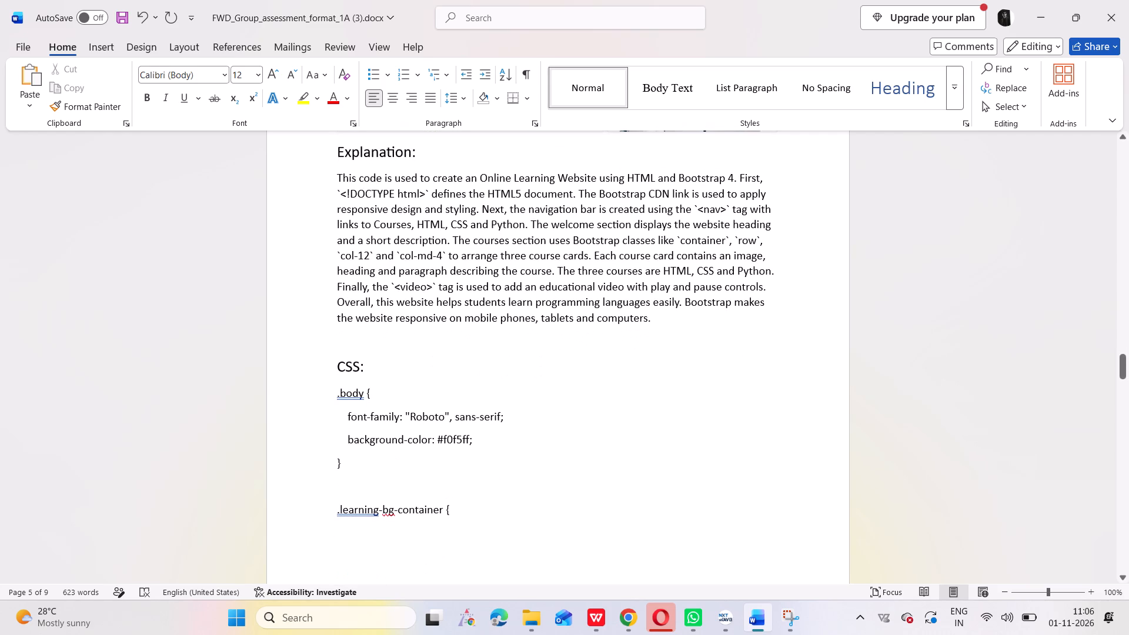
{"action": "scroll", "coordinate": [627, 454], "scroll_direction": "down", "scroll_amount": 5}
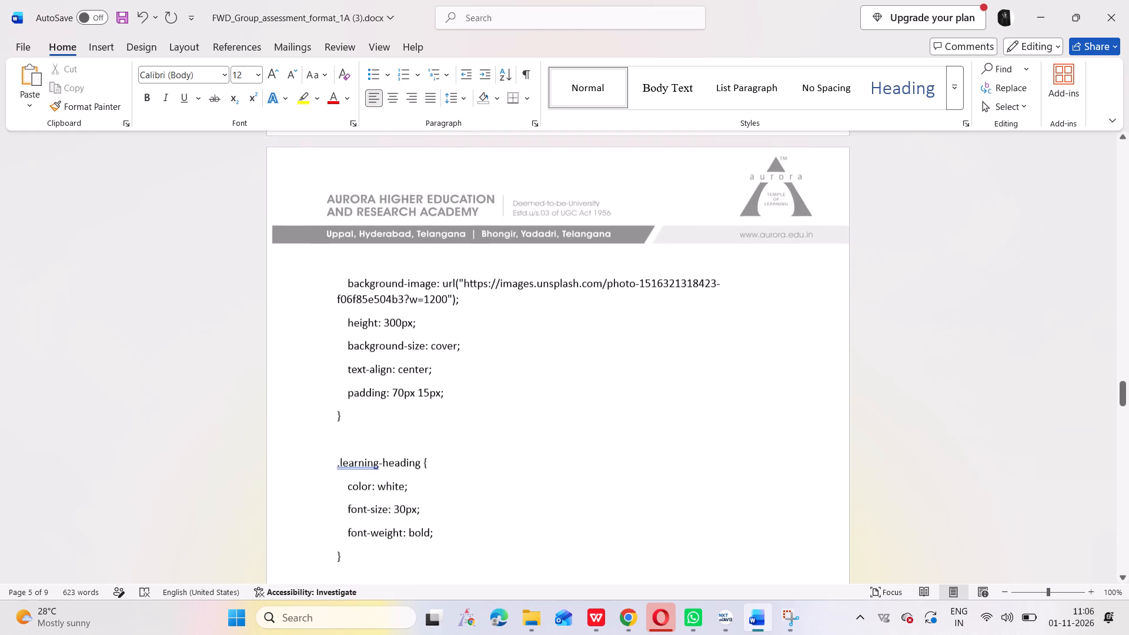
{"action": "scroll", "coordinate": [627, 454], "scroll_direction": "down", "scroll_amount": 5}
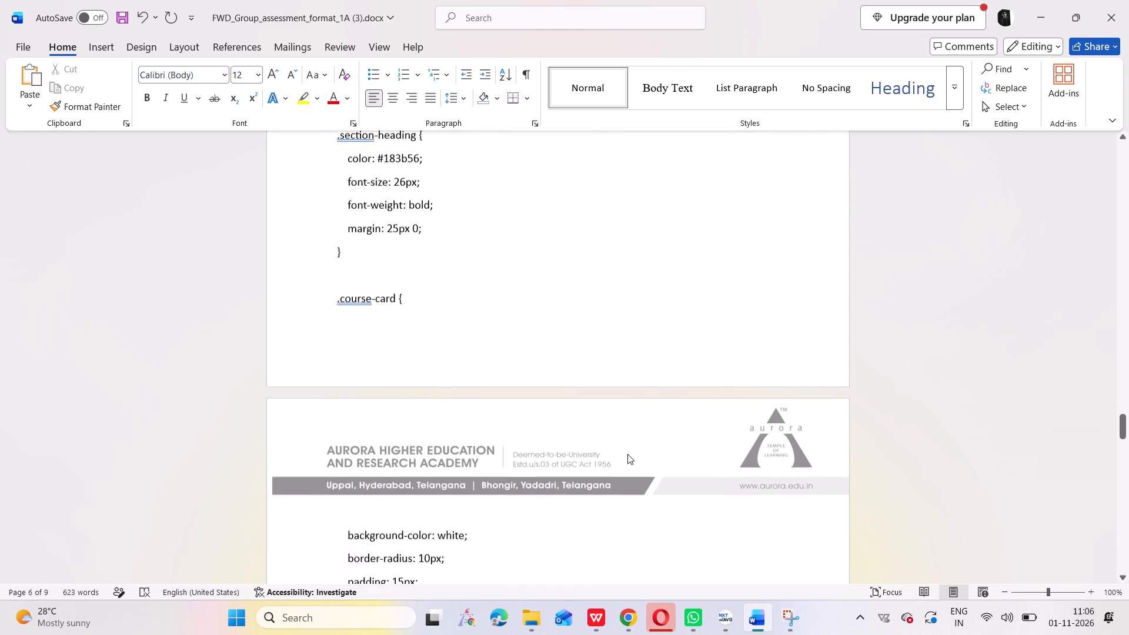
{"action": "scroll", "coordinate": [627, 454], "scroll_direction": "down", "scroll_amount": 11}
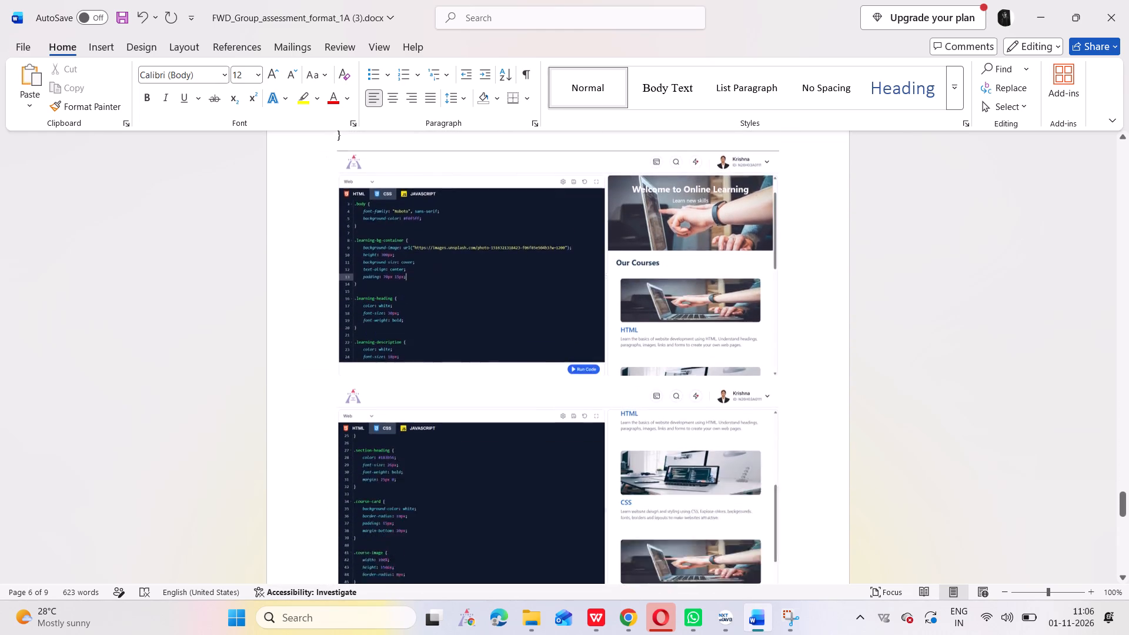
{"action": "scroll", "coordinate": [627, 454], "scroll_direction": "down", "scroll_amount": 2}
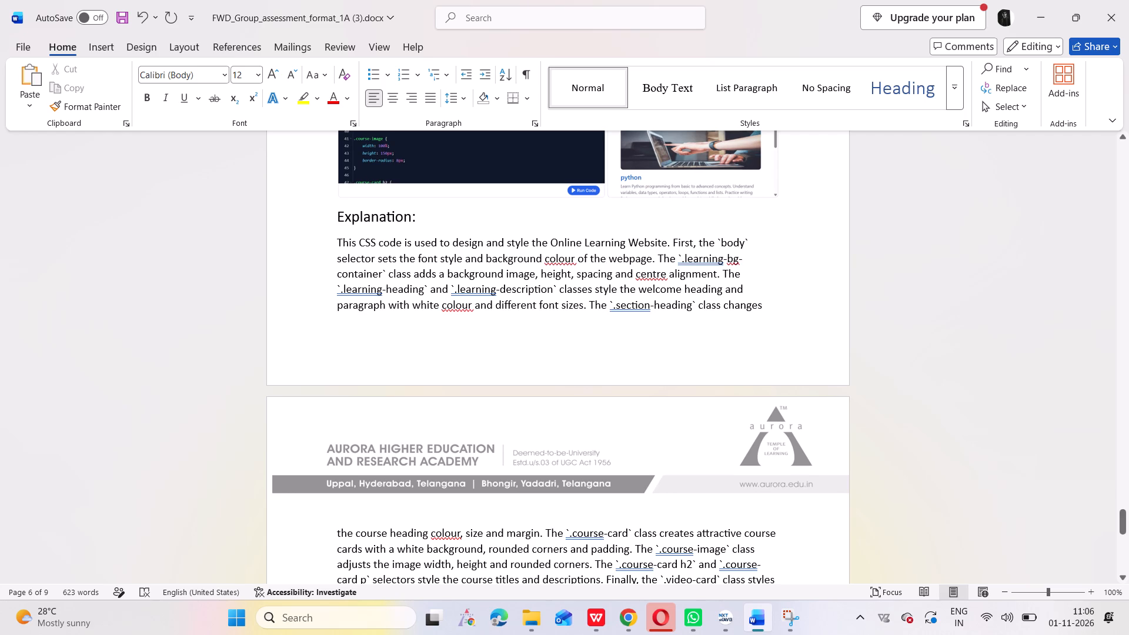
In the CSS explanation's first lines, remove the backticks around "body" and start a new paragraph at "selector".
{"action": "left_click", "coordinate": [750, 239]}
{"action": "key", "text": "BackSpace"}
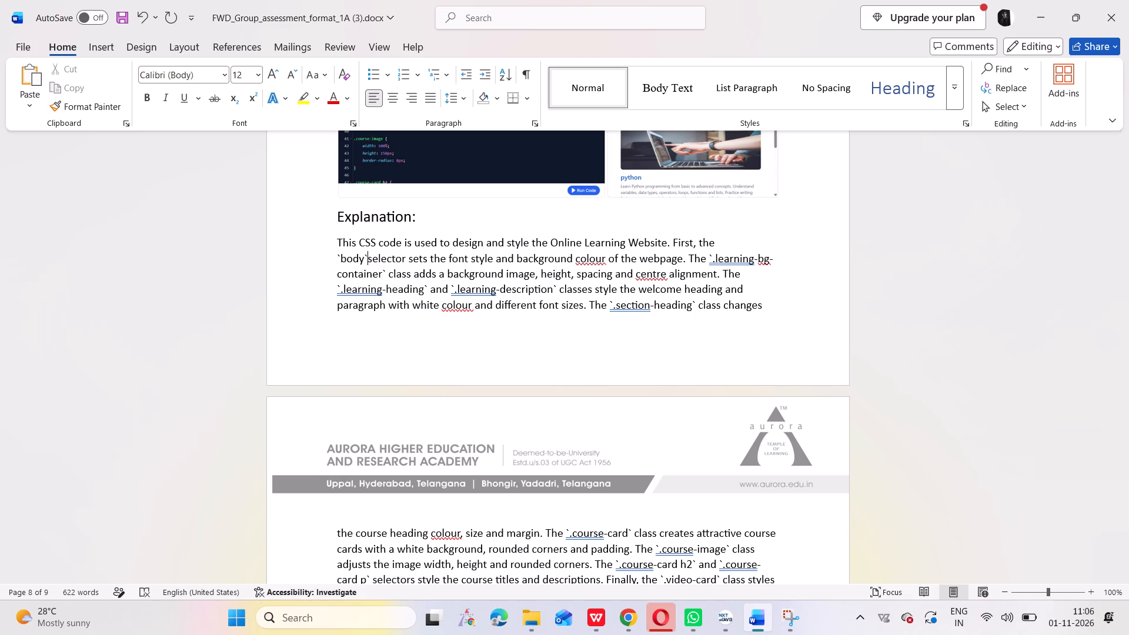
{"action": "key", "text": "Return"}
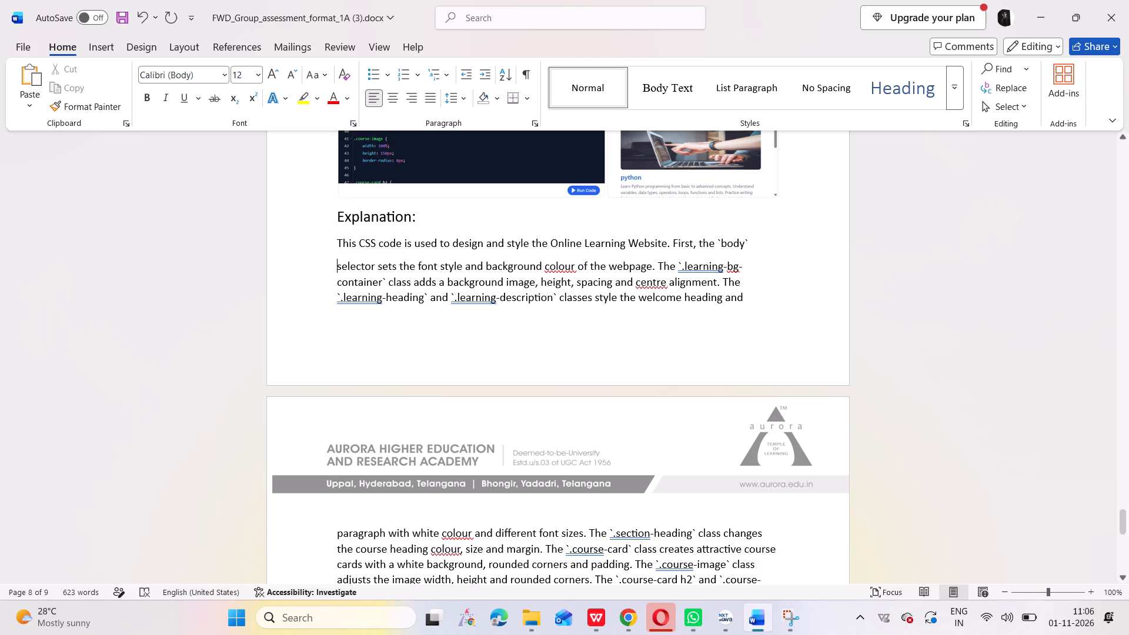
{"action": "left_click", "coordinate": [756, 248]}
{"action": "key", "text": "BackSpace"}
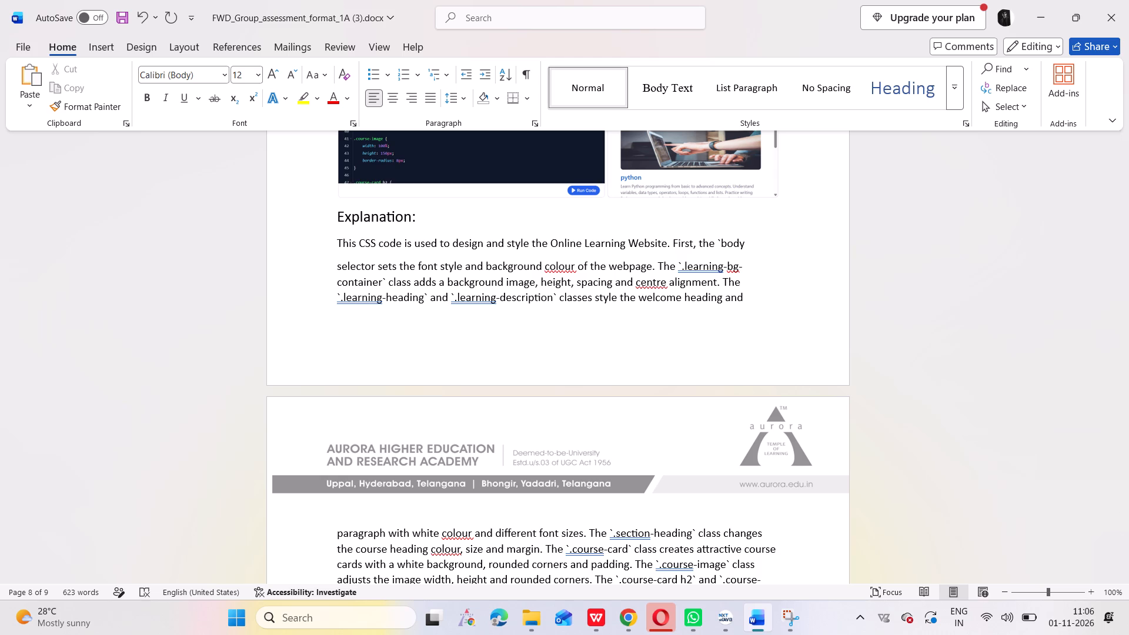
{"action": "left_click", "coordinate": [721, 243]}
{"action": "key", "text": "BackSpace"}
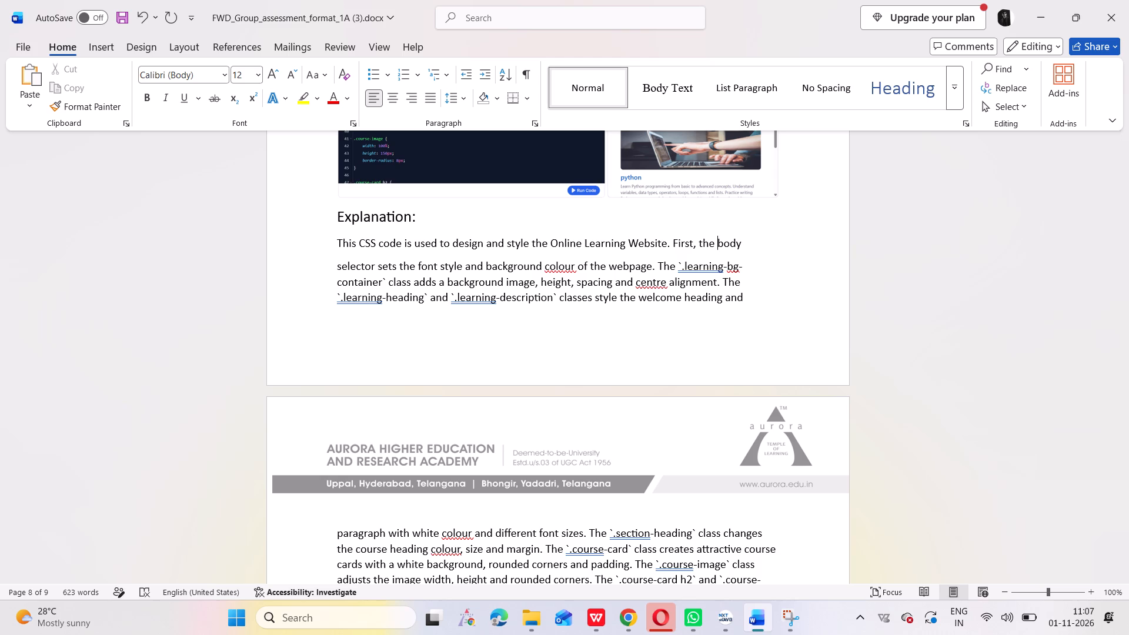
Insert four blank lines above the CSS section's "Explanation:" heading to push it onto the next page.
{"action": "scroll", "coordinate": [721, 243], "scroll_direction": "right", "scroll_amount": 1}
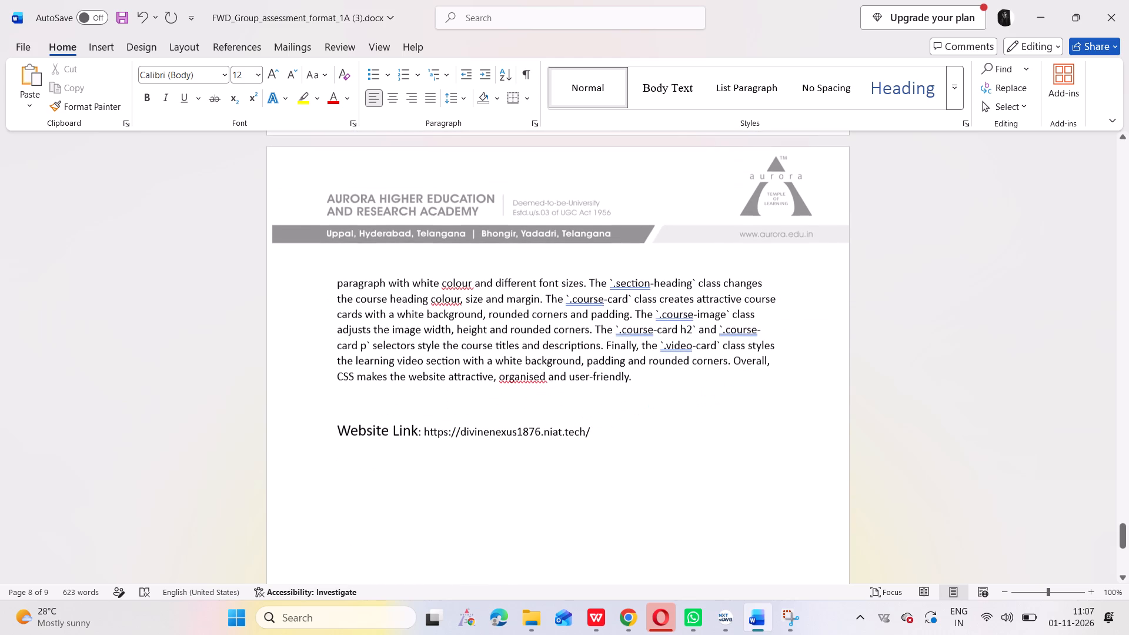
{"action": "scroll", "coordinate": [721, 243], "scroll_direction": "right", "scroll_amount": 3}
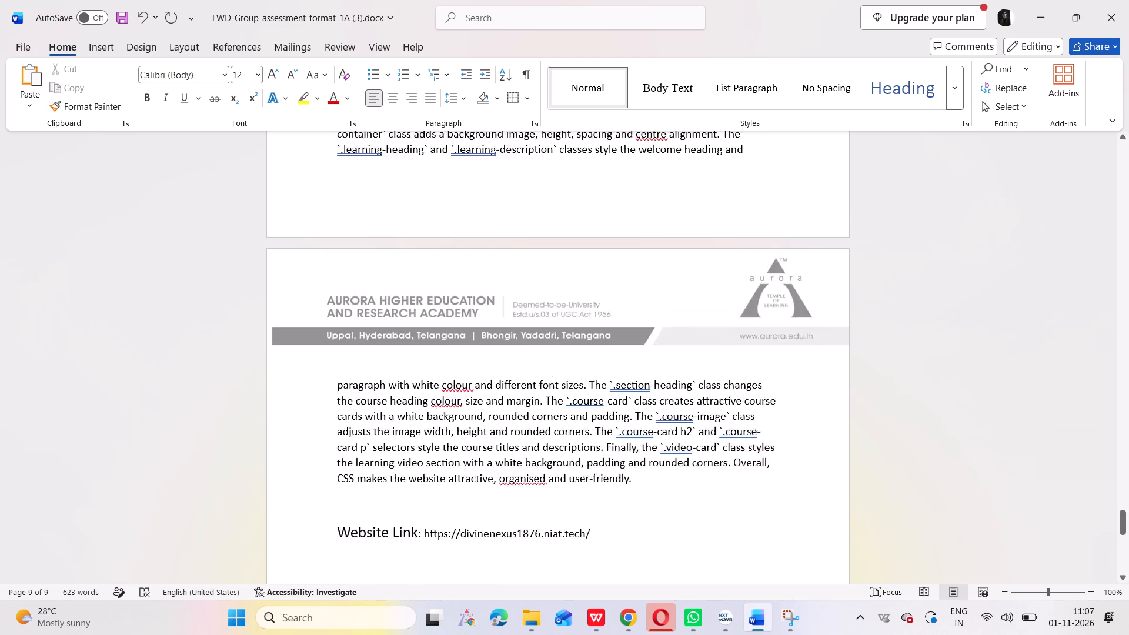
{"action": "scroll", "coordinate": [721, 243], "scroll_direction": "right", "scroll_amount": 1}
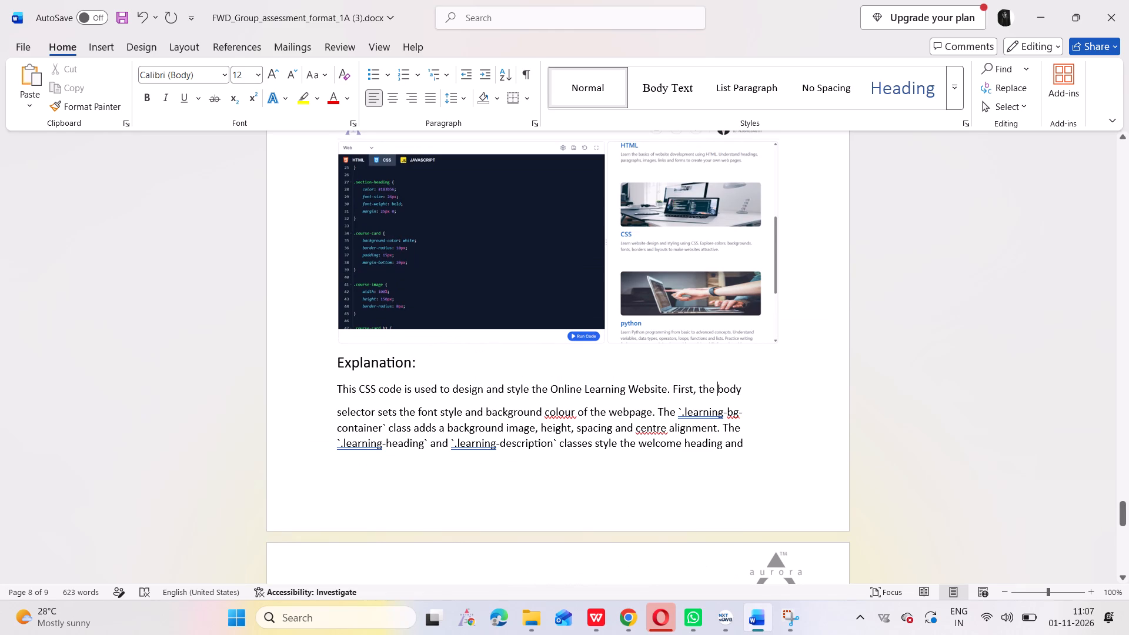
{"action": "left_click", "coordinate": [338, 363]}
{"action": "key", "text": "Return"}
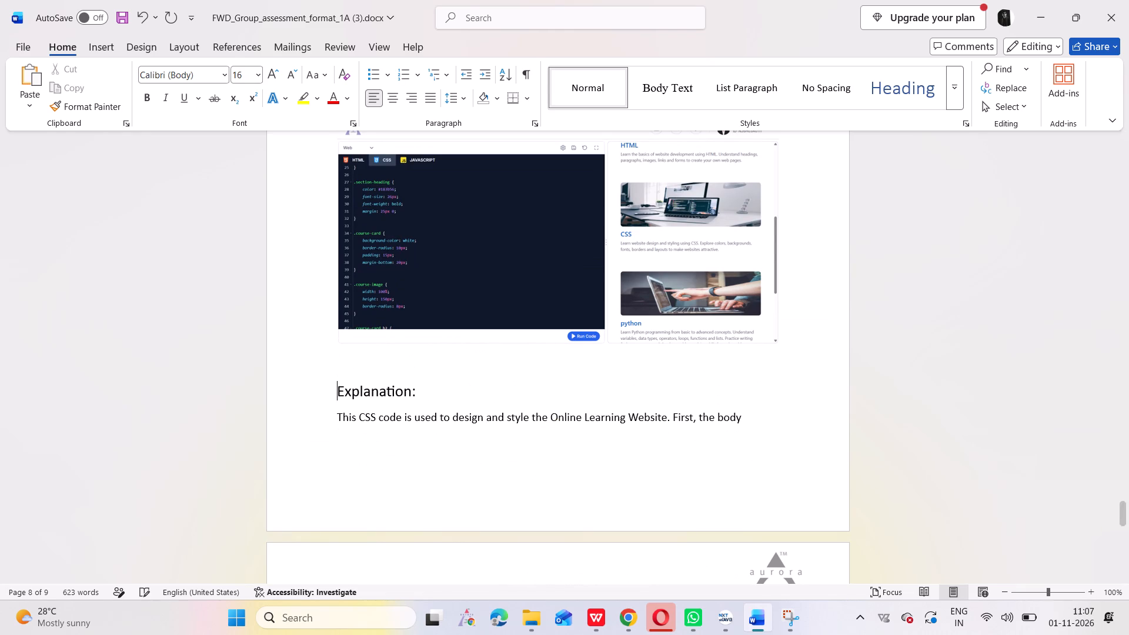
{"action": "key", "text": "Return"}
{"action": "key", "text": "Return"}
{"action": "key", "text": "Return"}
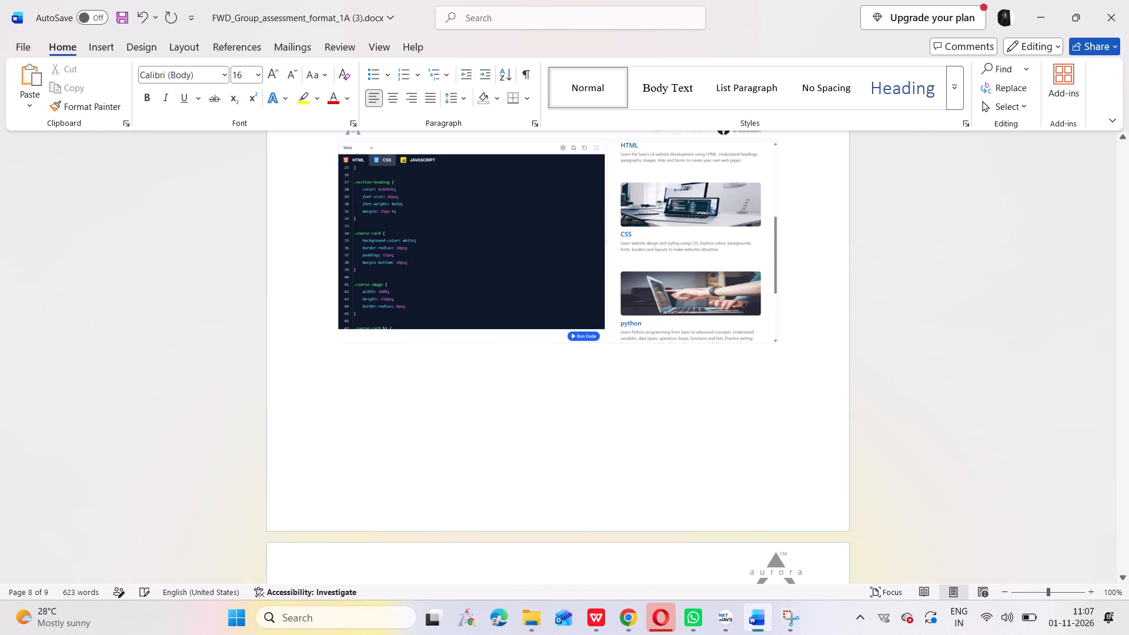
In the CSS explanation, strip the backticks and dot from "learning-bg-container" and the opening backtick and dot from "learning-description".
{"action": "scroll", "coordinate": [338, 363], "scroll_direction": "down", "scroll_amount": 2}
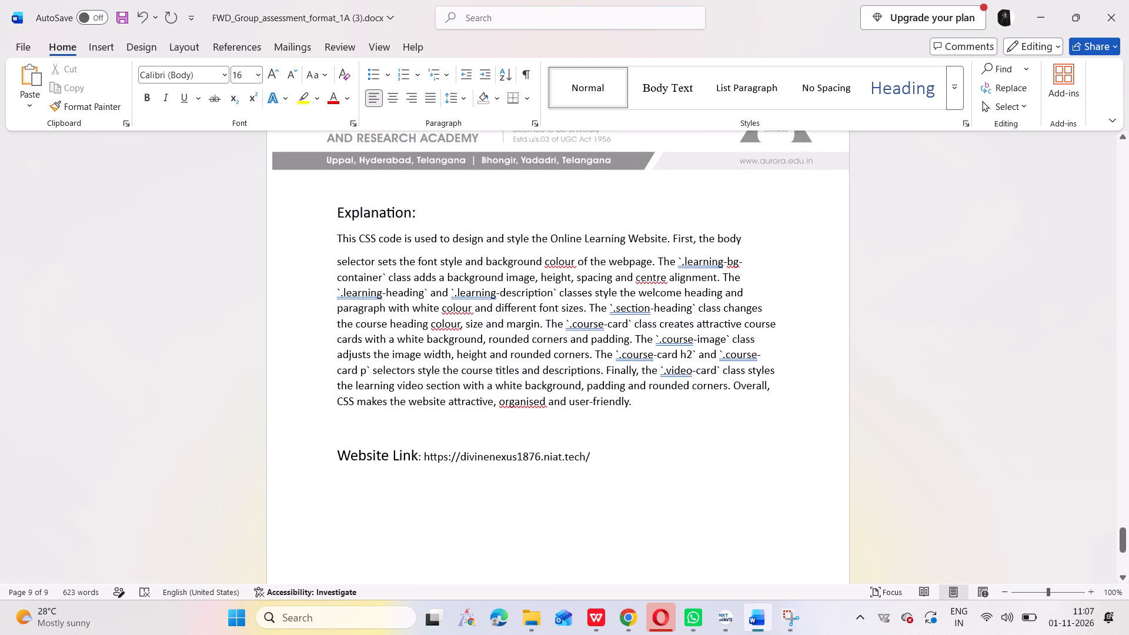
{"action": "left_click", "coordinate": [683, 262]}
{"action": "key", "text": "BackSpace"}
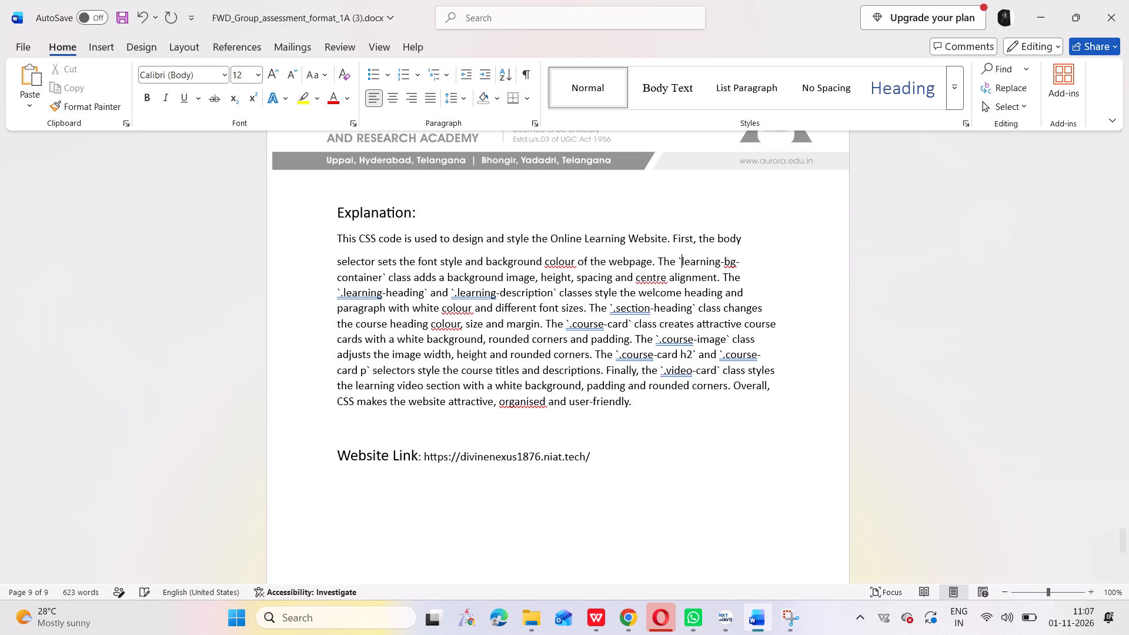
{"action": "key", "text": "BackSpace"}
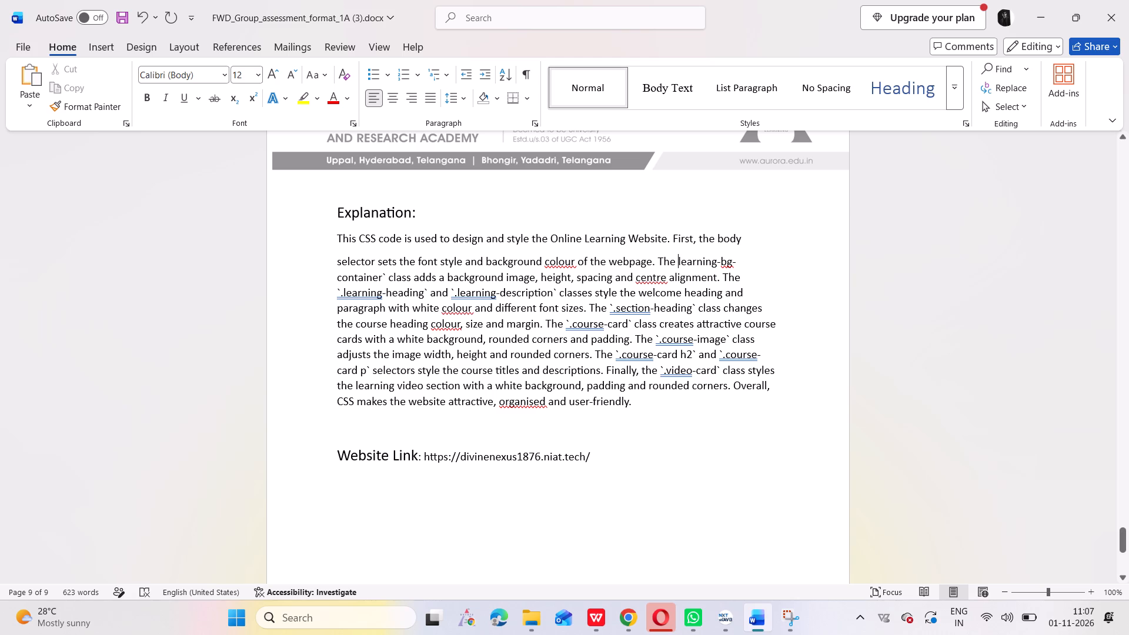
{"action": "left_click", "coordinate": [386, 273]}
{"action": "key", "text": "BackSpace"}
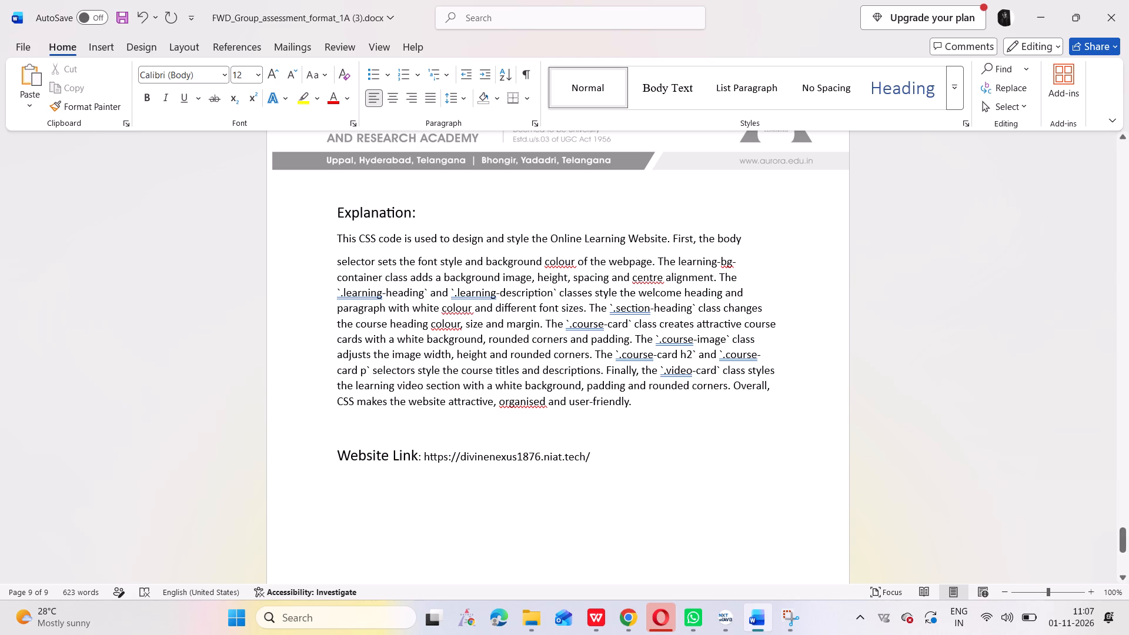
{"action": "left_click", "coordinate": [456, 292]}
{"action": "key", "text": "BackSpace"}
{"action": "key", "text": "BackSpace"}
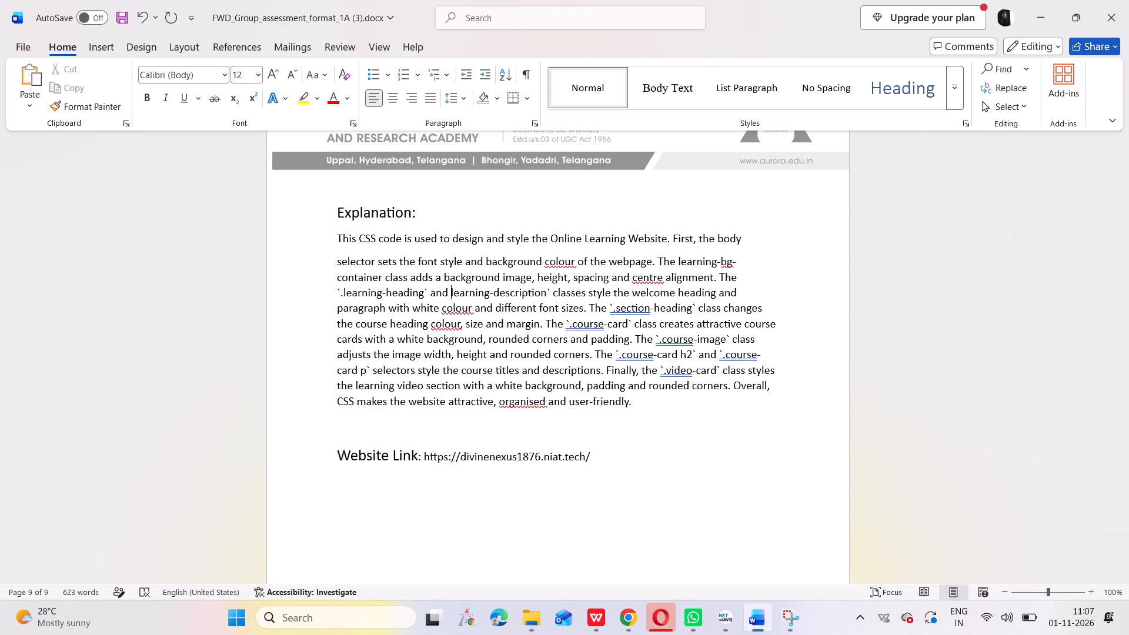
Go back to the first page and check the student details table, the question and the start of the HTML code.
{"action": "scroll", "coordinate": [428, 289], "scroll_direction": "up", "scroll_amount": 10}
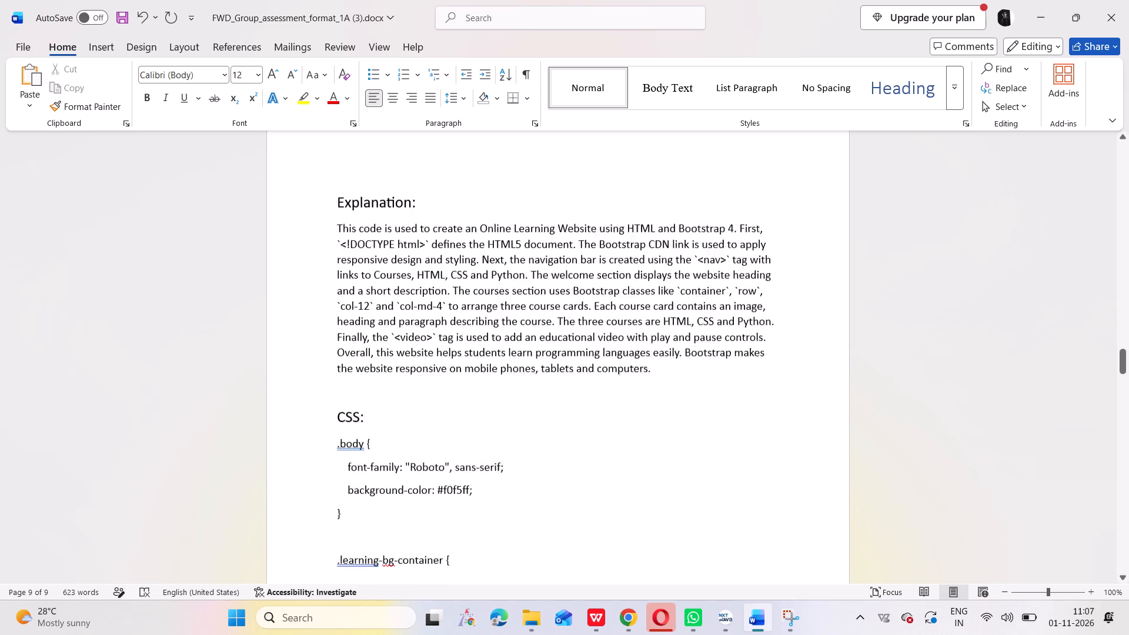
{"action": "scroll", "coordinate": [428, 289], "scroll_direction": "up", "scroll_amount": 15}
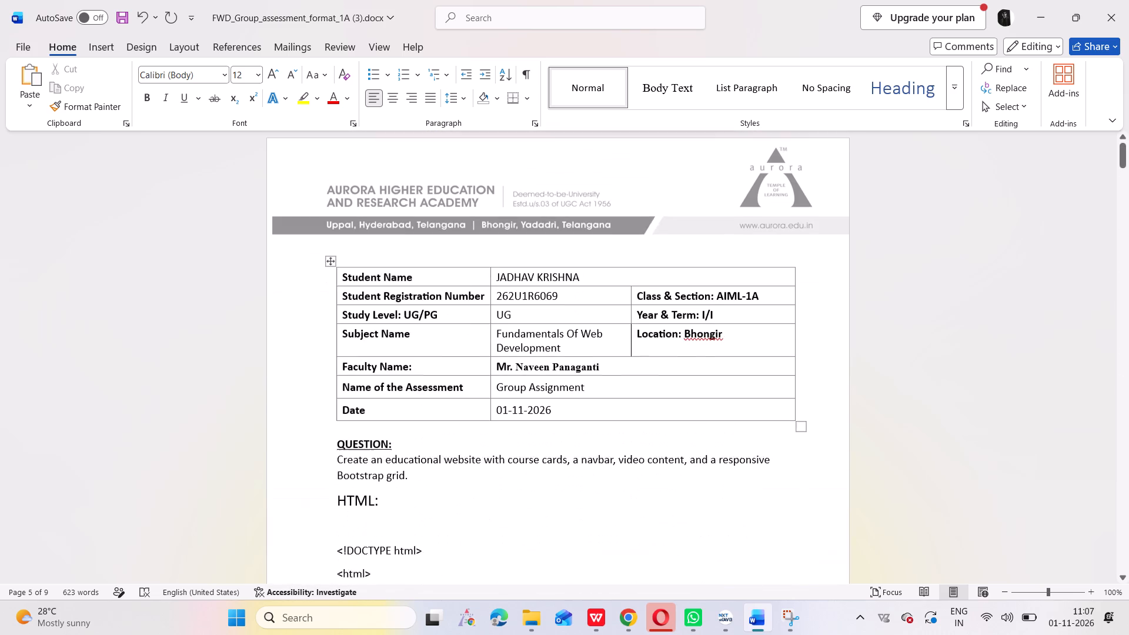
{"action": "scroll", "coordinate": [428, 289], "scroll_direction": "up", "scroll_amount": 7}
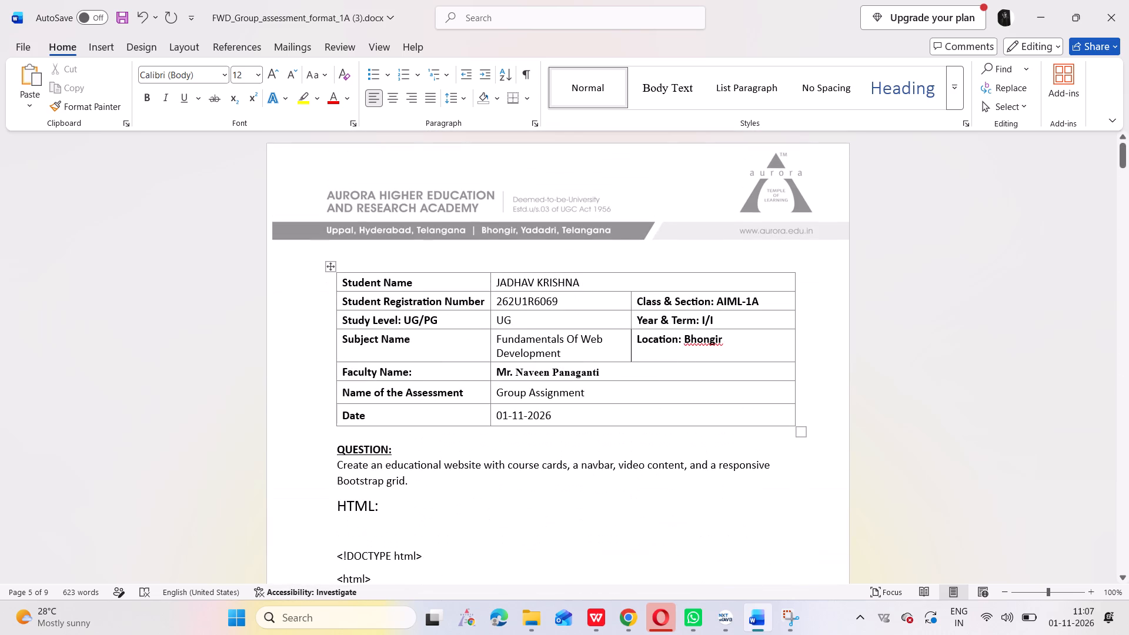
{"action": "scroll", "coordinate": [428, 289], "scroll_direction": "down", "scroll_amount": 1}
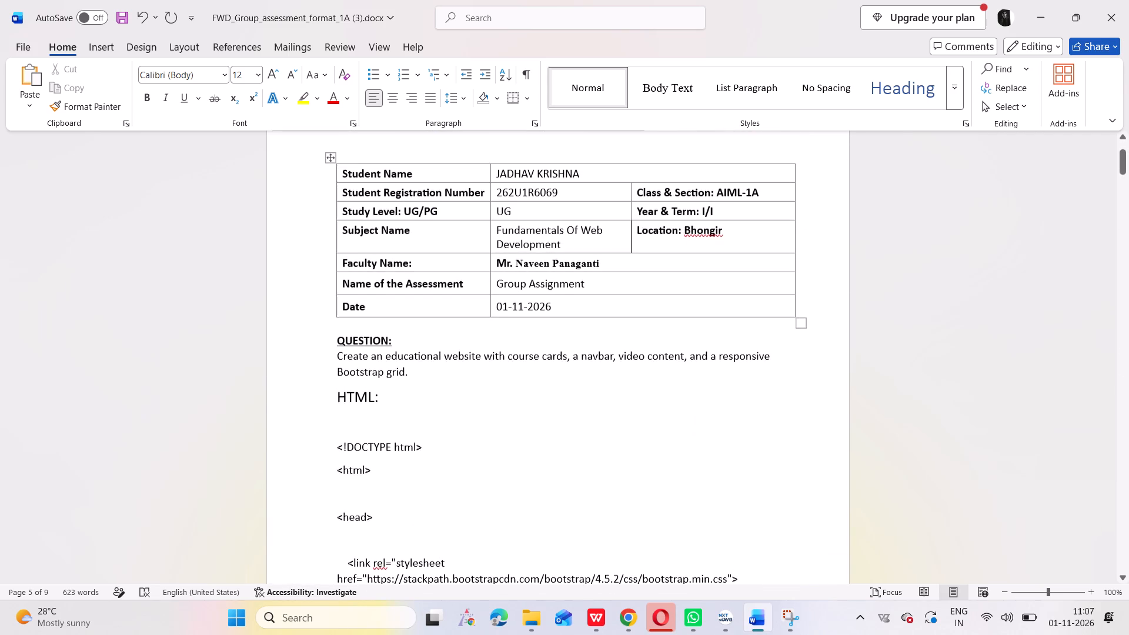
Review the assignment from the student details and HTML code on the first page to the CSS explanation and website link on the last.
{"action": "scroll", "coordinate": [428, 289], "scroll_direction": "down", "scroll_amount": 2}
{"action": "scroll", "coordinate": [428, 289], "scroll_direction": "up", "scroll_amount": 1}
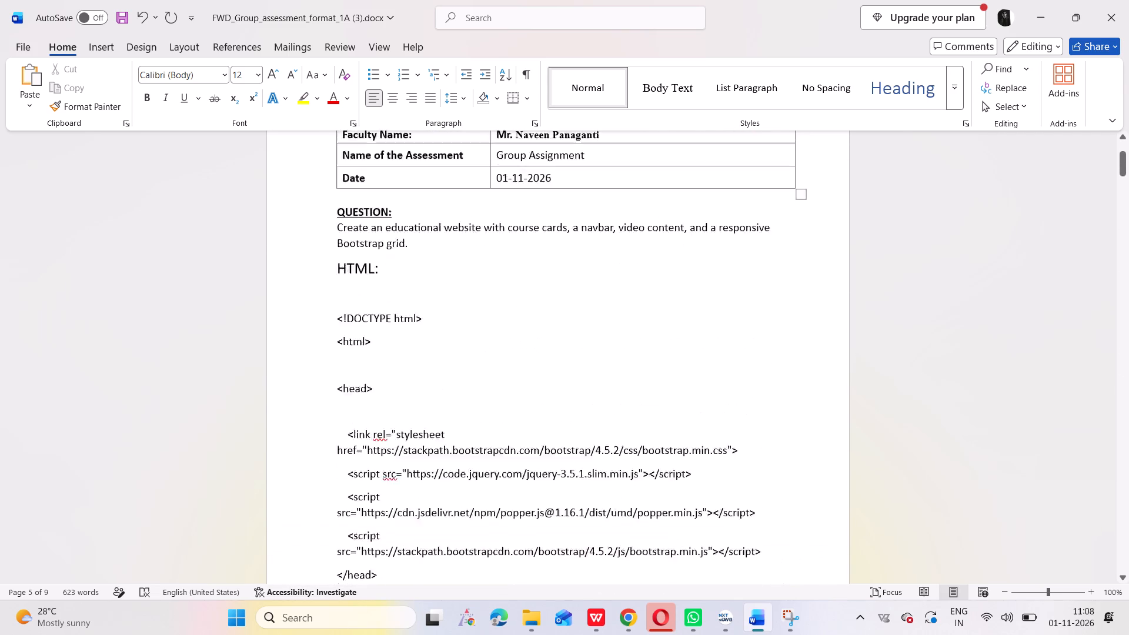
{"action": "scroll", "coordinate": [428, 289], "scroll_direction": "up", "scroll_amount": 1}
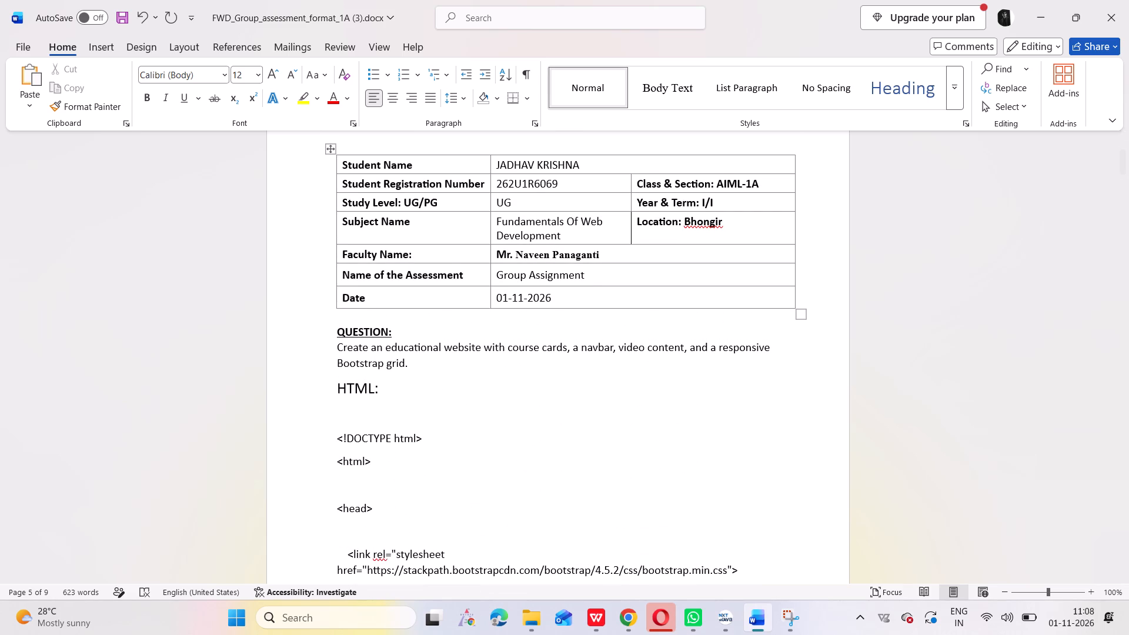
{"action": "scroll", "coordinate": [428, 289], "scroll_direction": "down", "scroll_amount": 4}
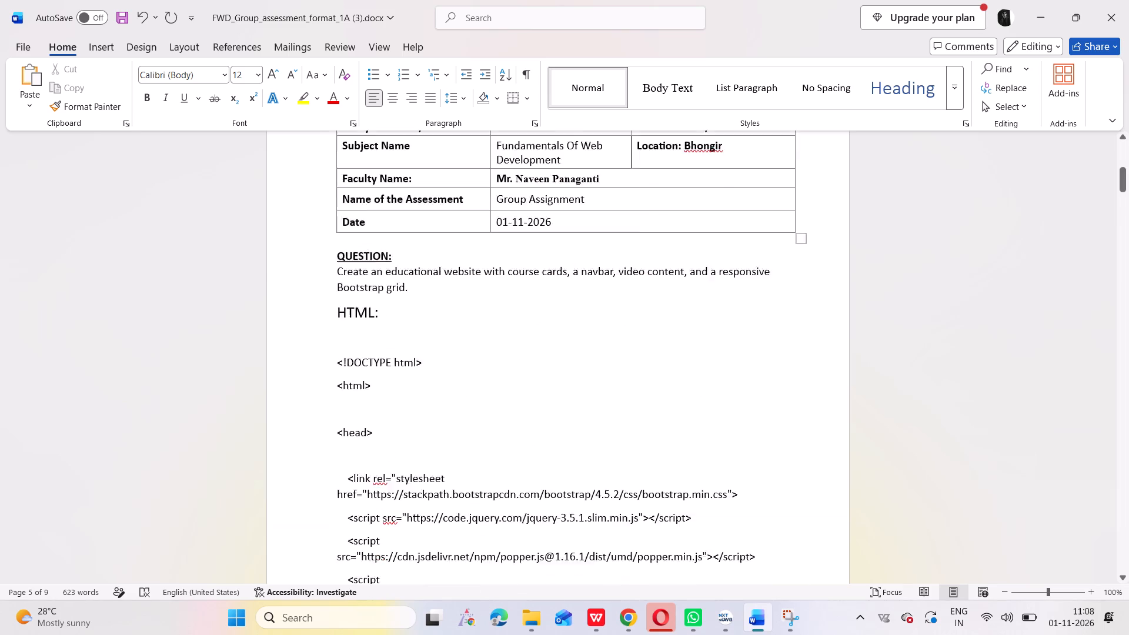
{"action": "scroll", "coordinate": [428, 289], "scroll_direction": "down", "scroll_amount": 14}
{"action": "scroll", "coordinate": [428, 289], "scroll_direction": "down", "scroll_amount": 10}
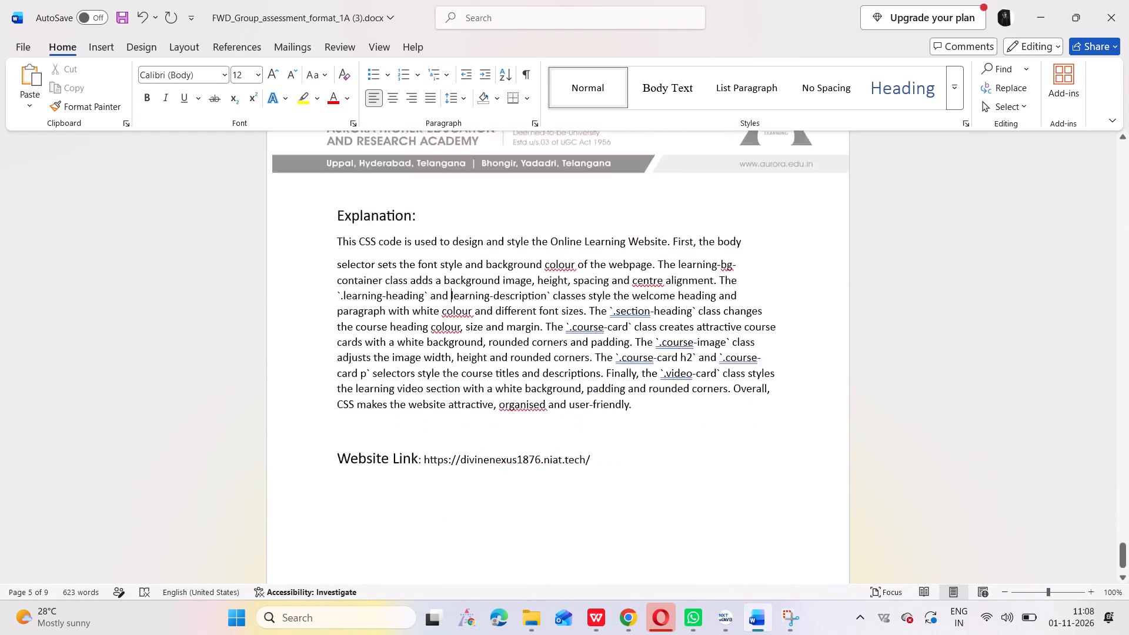
{"action": "scroll", "coordinate": [428, 289], "scroll_direction": "down", "scroll_amount": 6}
{"action": "scroll", "coordinate": [466, 289], "scroll_direction": "up", "scroll_amount": 1}
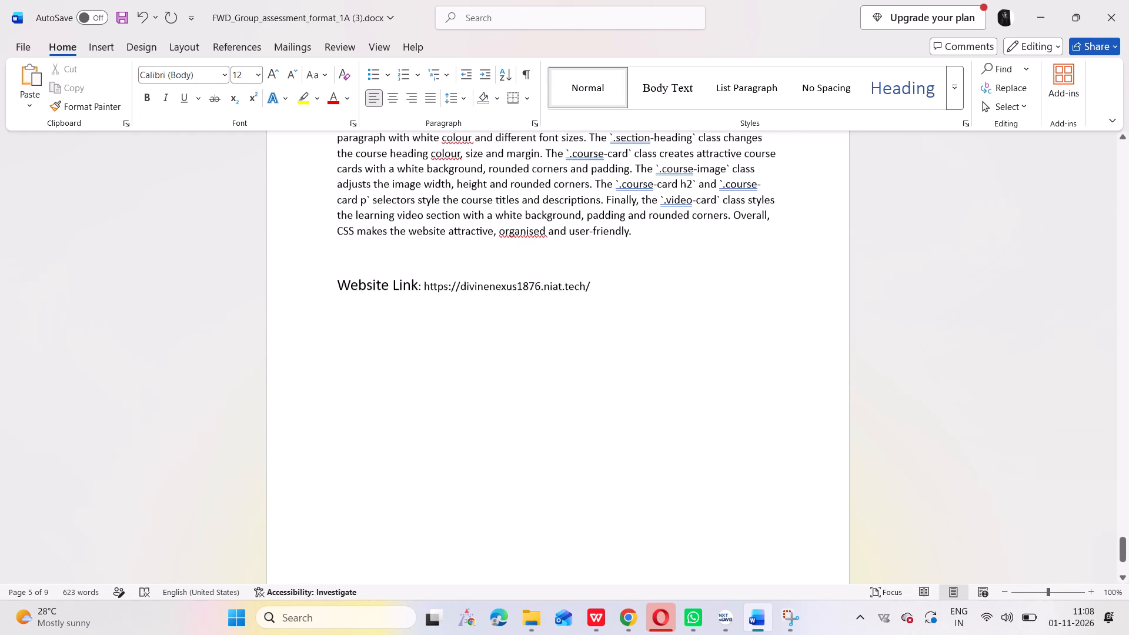
{"action": "scroll", "coordinate": [466, 320], "scroll_direction": "up", "scroll_amount": 1}
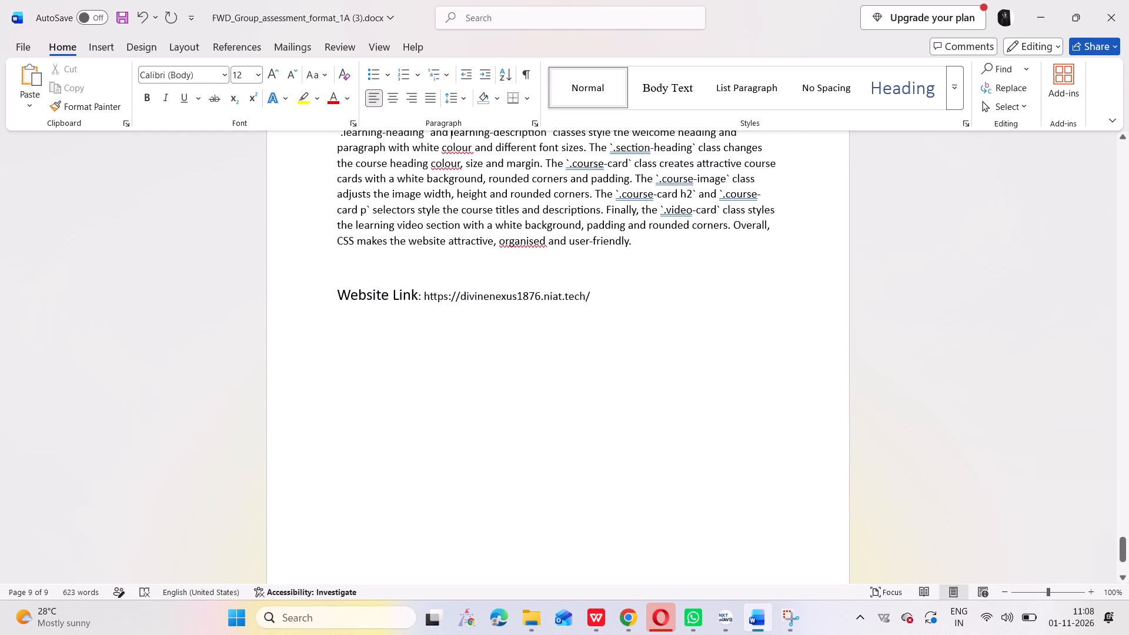
Copy the website link from the document's last page and search for it in a new Chrome tab.
{"action": "left_click_drag", "start_coordinate": [422, 295], "coordinate": [700, 315]}
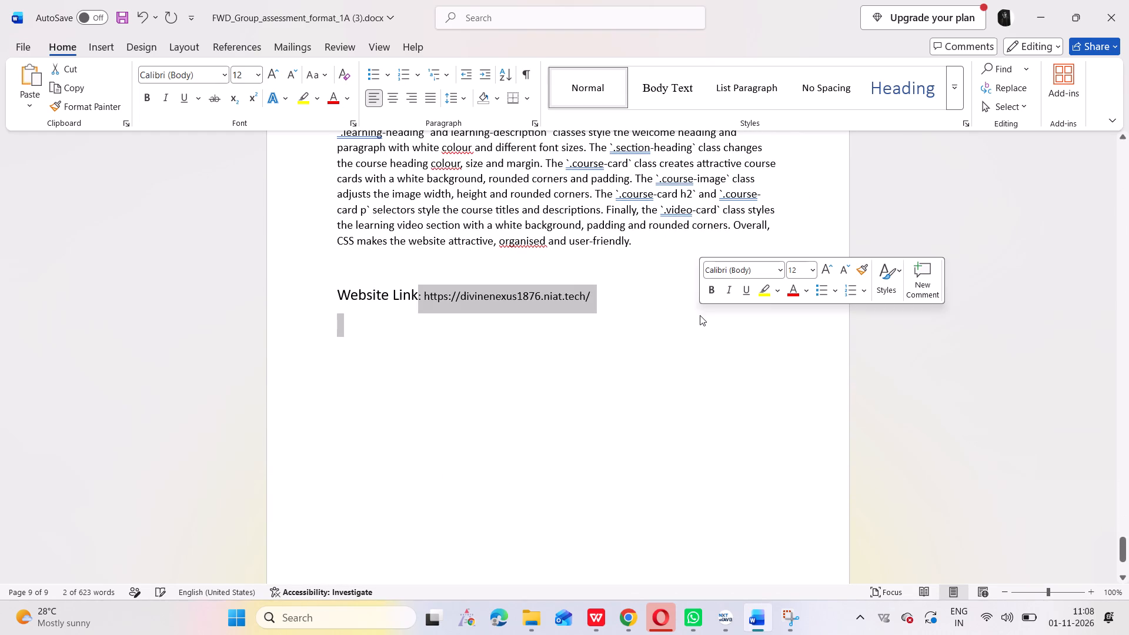
{"action": "key", "text": "ctrl+c"}
{"action": "scroll", "coordinate": [700, 315], "scroll_direction": "down", "scroll_amount": 6}
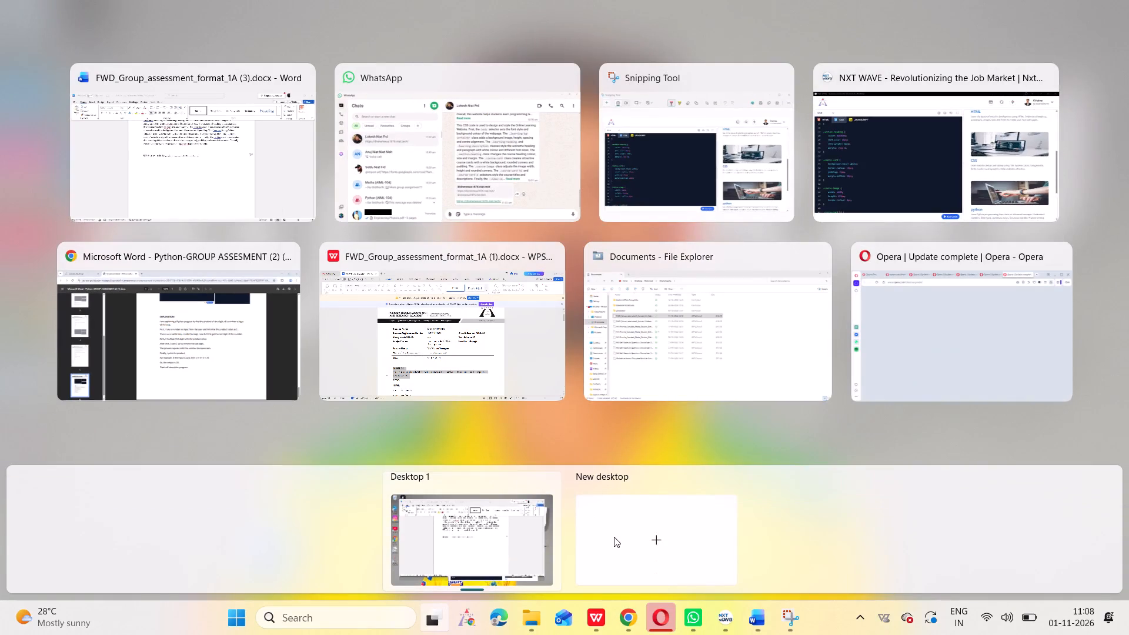
{"action": "left_click", "coordinate": [637, 618]}
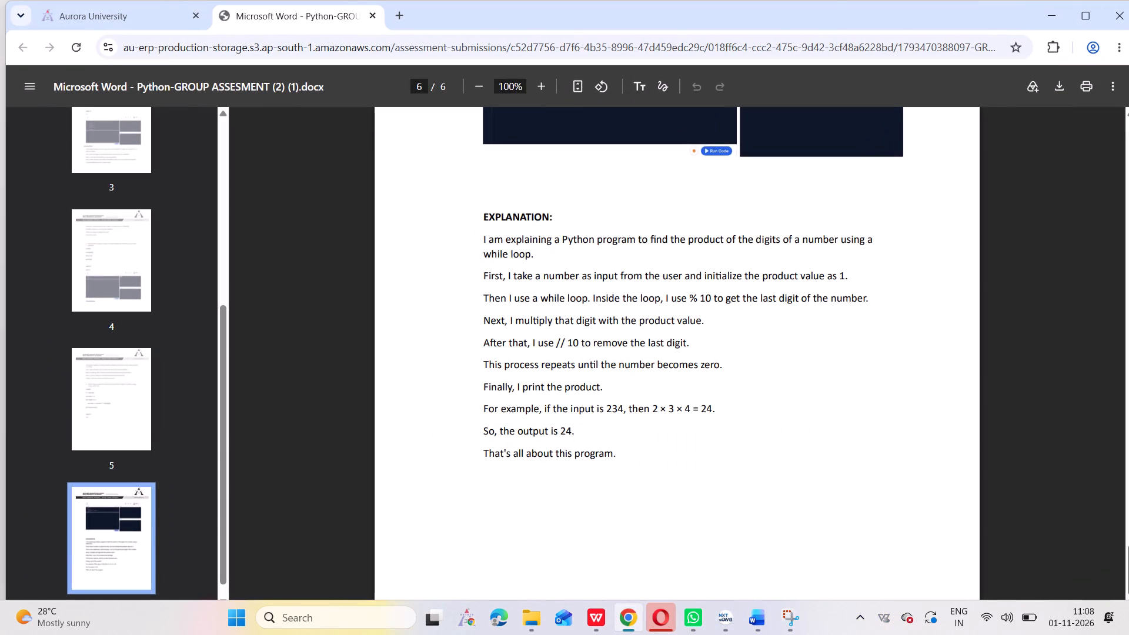
{"action": "left_click", "coordinate": [403, 12]}
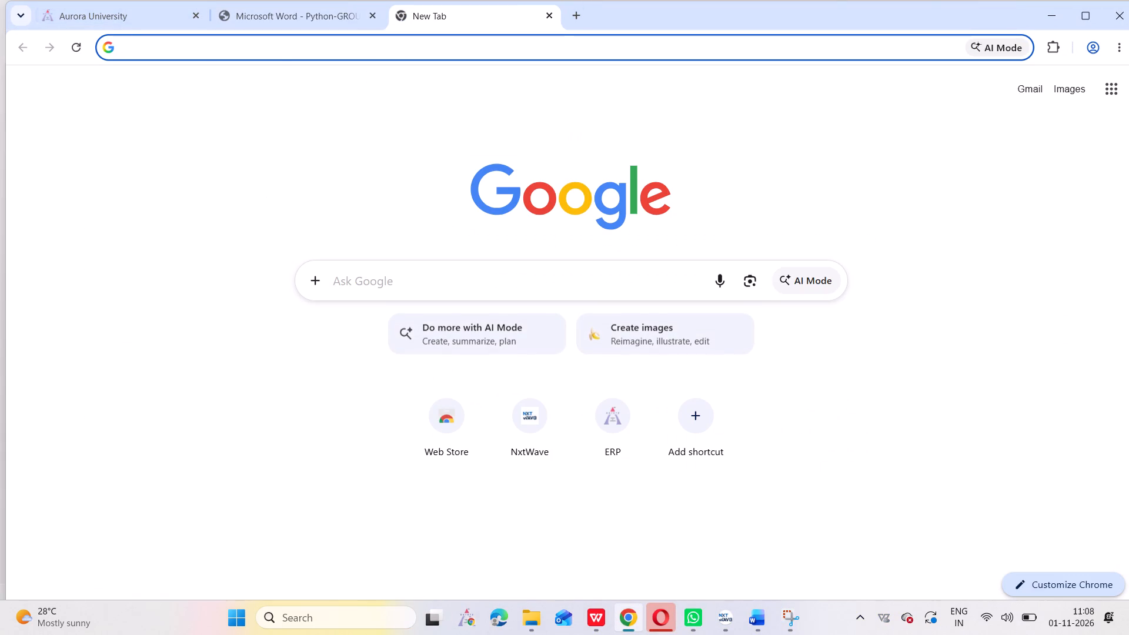
{"action": "left_click", "coordinate": [126, 45]}
{"action": "key", "text": "ctrl+v"}
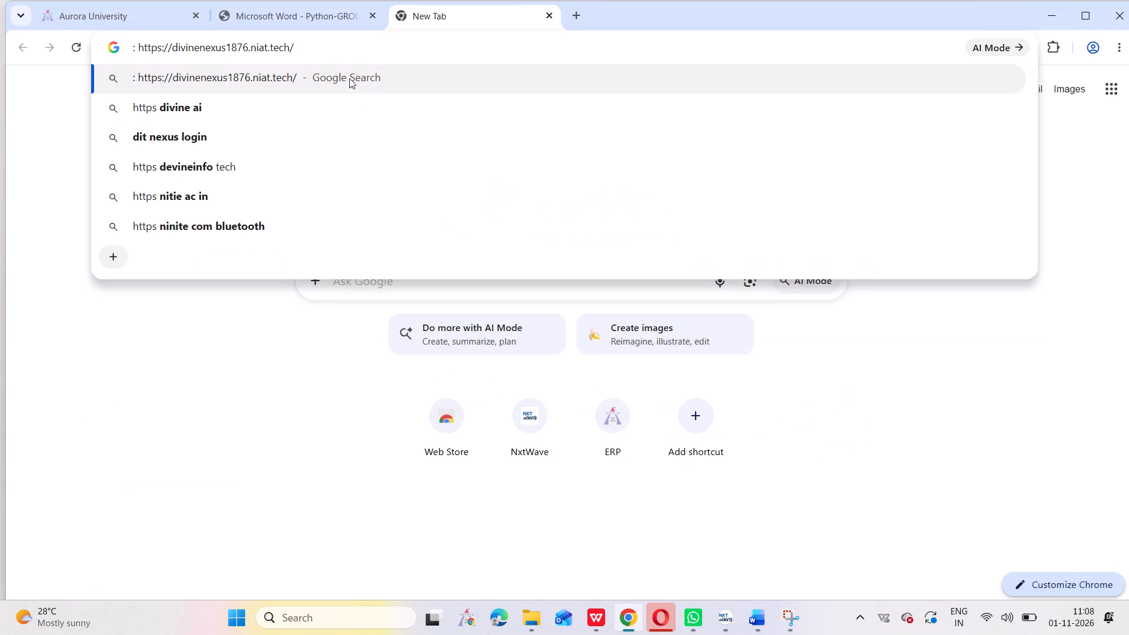
{"action": "left_click", "coordinate": [330, 48]}
{"action": "key", "text": "Return"}
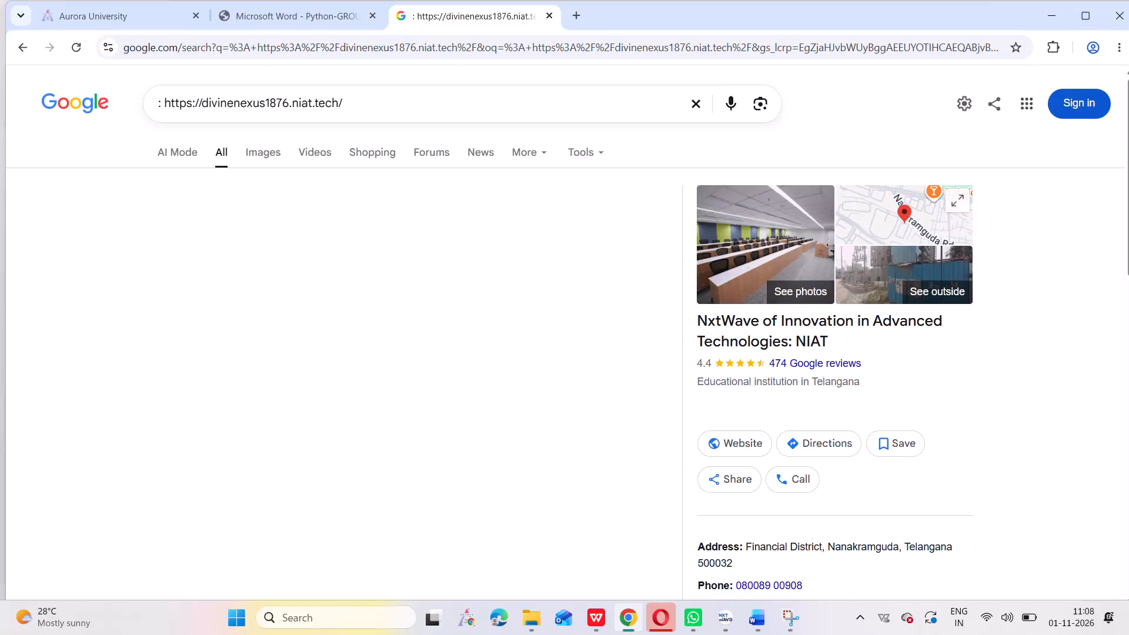
{"action": "left_click", "coordinate": [161, 105]}
{"action": "key", "text": "BackSpace"}
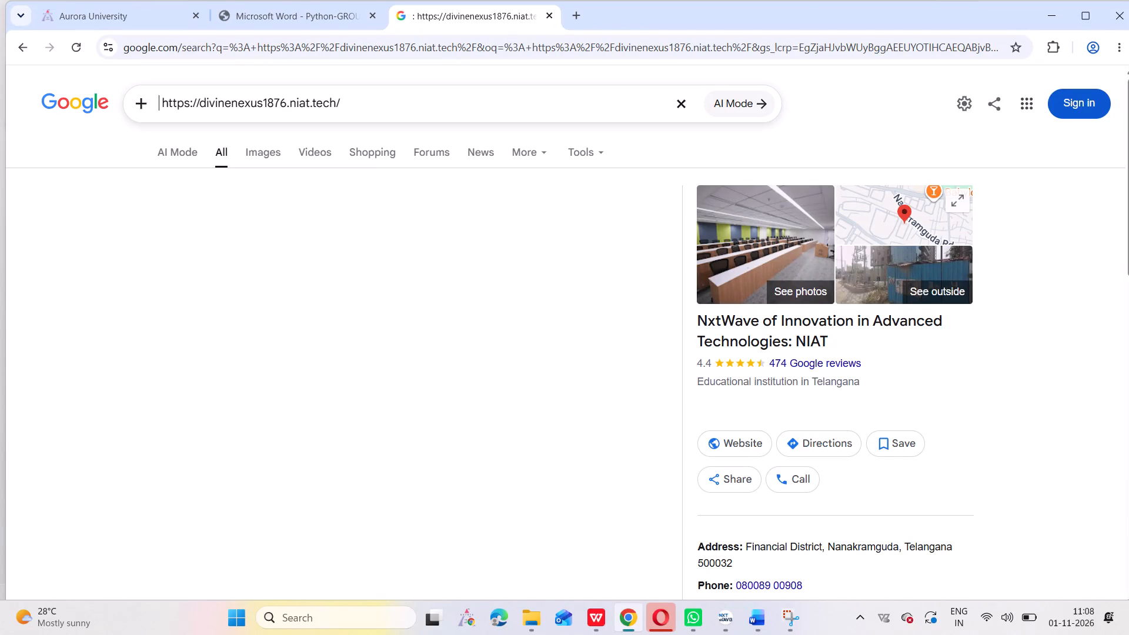
{"action": "key", "text": "Return"}
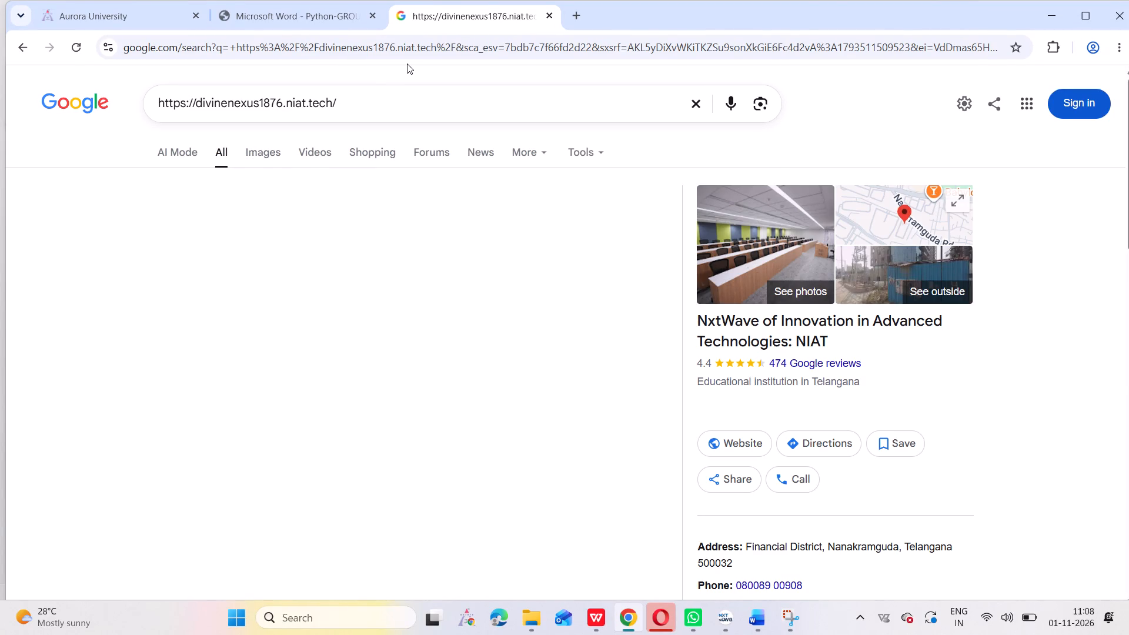
{"action": "left_click", "coordinate": [343, 101]}
{"action": "key", "text": "BackSpace"}
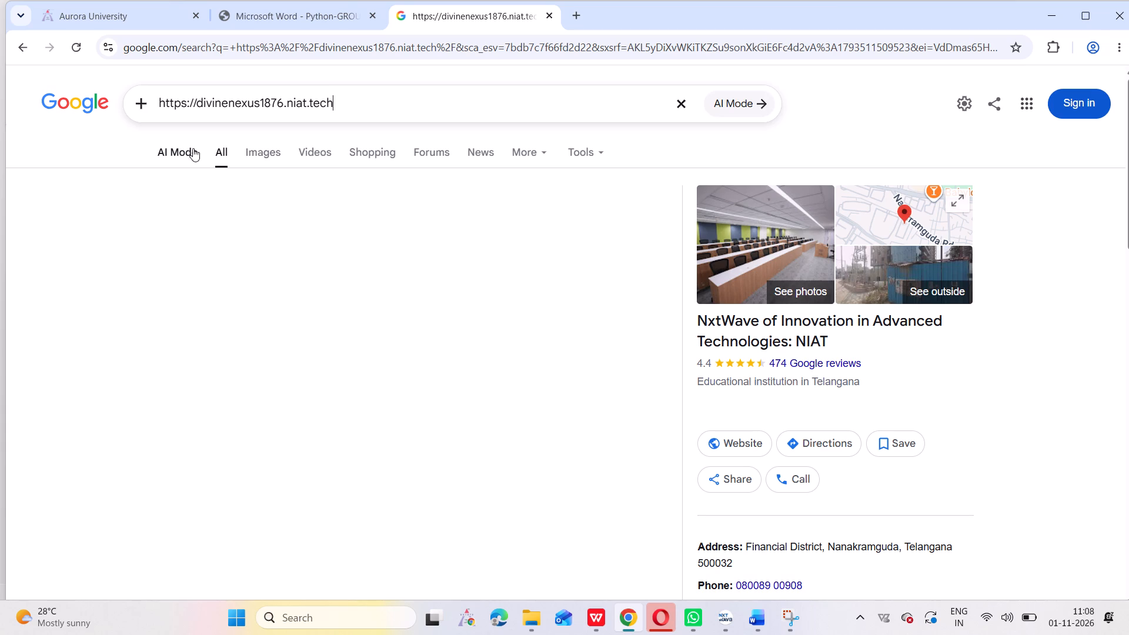
{"action": "left_click", "coordinate": [196, 106]}
{"action": "key", "text": "BackSpace"}
{"action": "key", "text": "BackSpace"}
{"action": "key", "text": "BackSpace"}
{"action": "key", "text": "BackSpace"}
{"action": "key", "text": "BackSpace"}
{"action": "key", "text": "BackSpace"}
{"action": "key", "text": "BackSpace"}
{"action": "key", "text": "BackSpace"}
{"action": "key", "text": "BackSpace"}
{"action": "key", "text": "BackSpace"}
{"action": "key", "text": "BackSpace"}
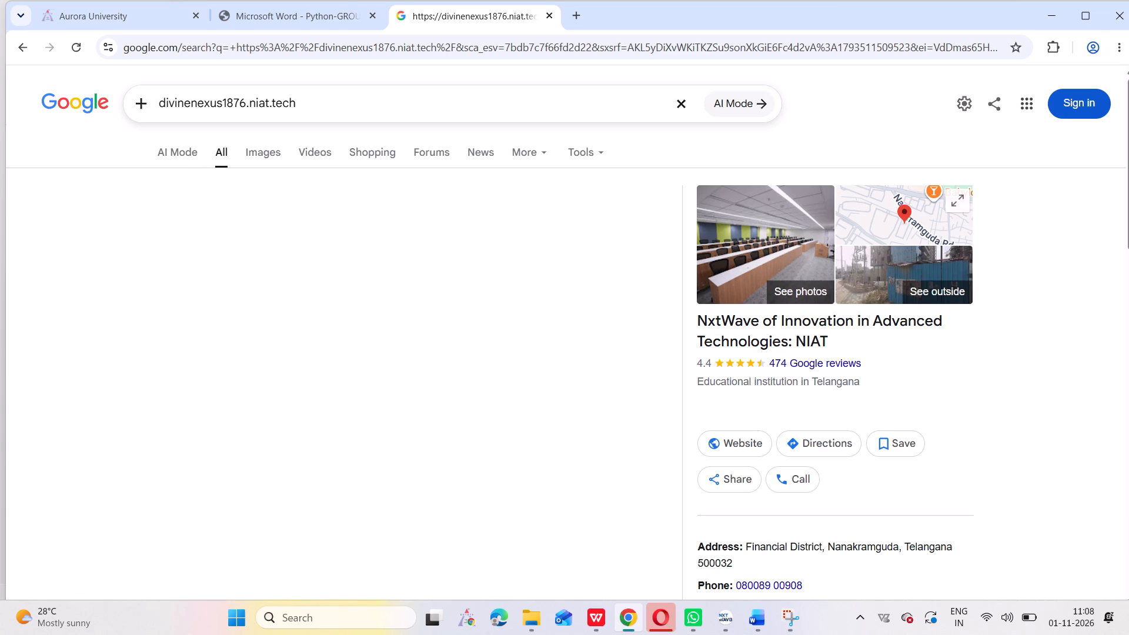
{"action": "key", "text": "Return"}
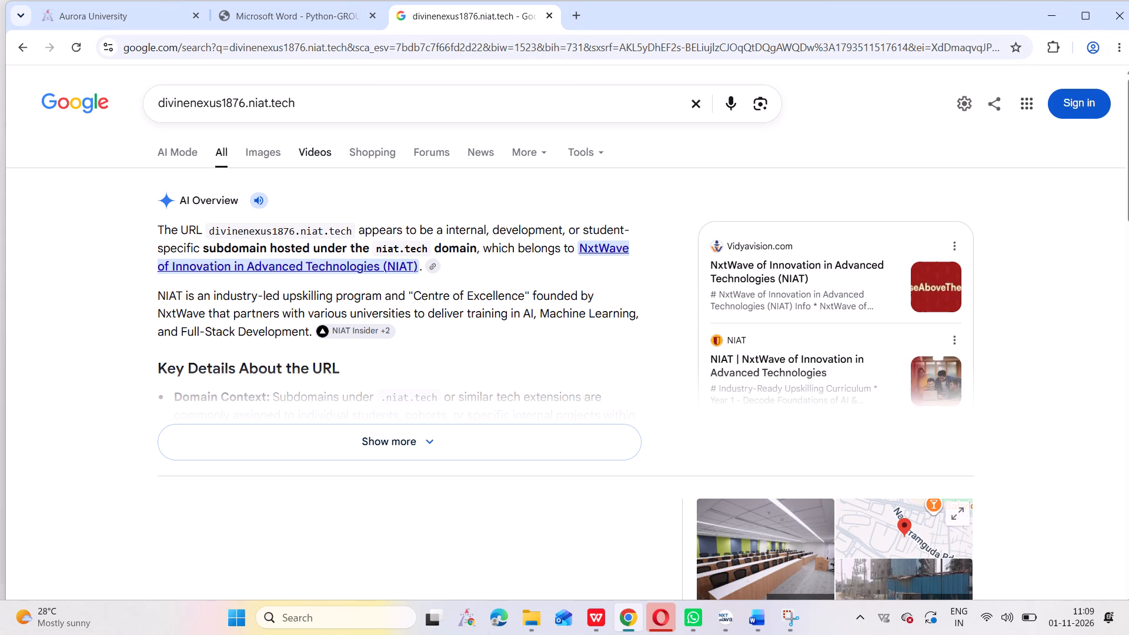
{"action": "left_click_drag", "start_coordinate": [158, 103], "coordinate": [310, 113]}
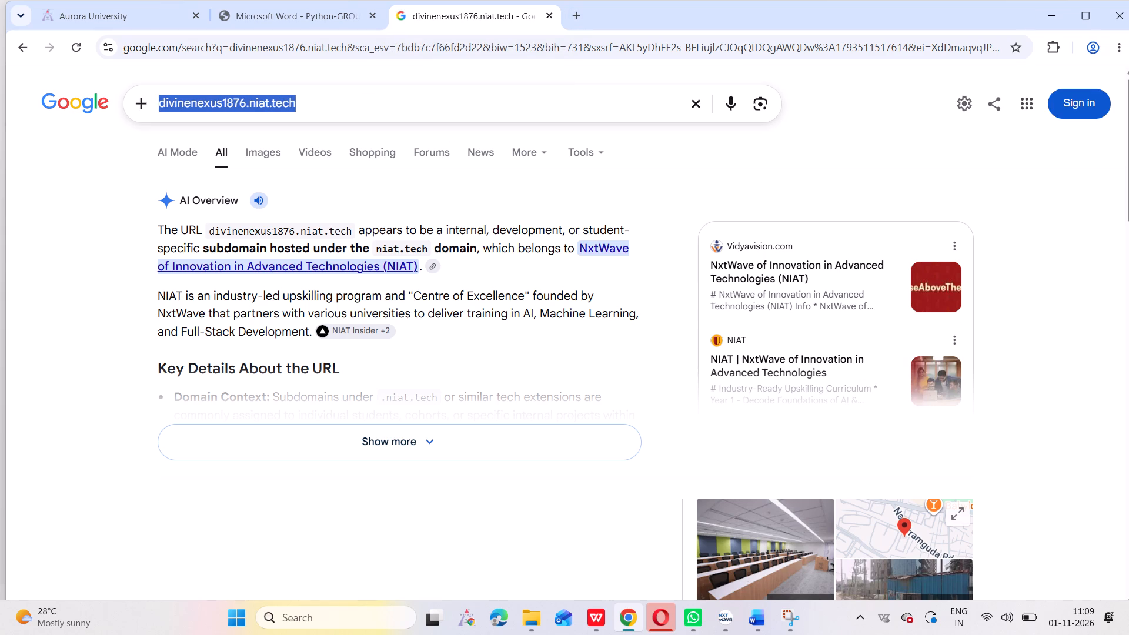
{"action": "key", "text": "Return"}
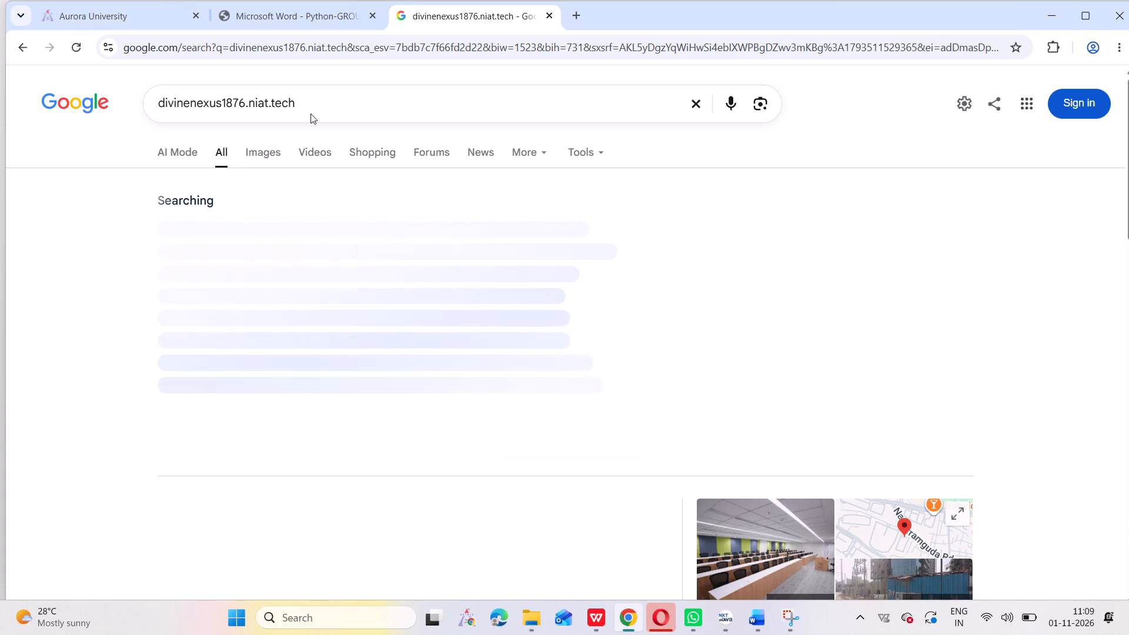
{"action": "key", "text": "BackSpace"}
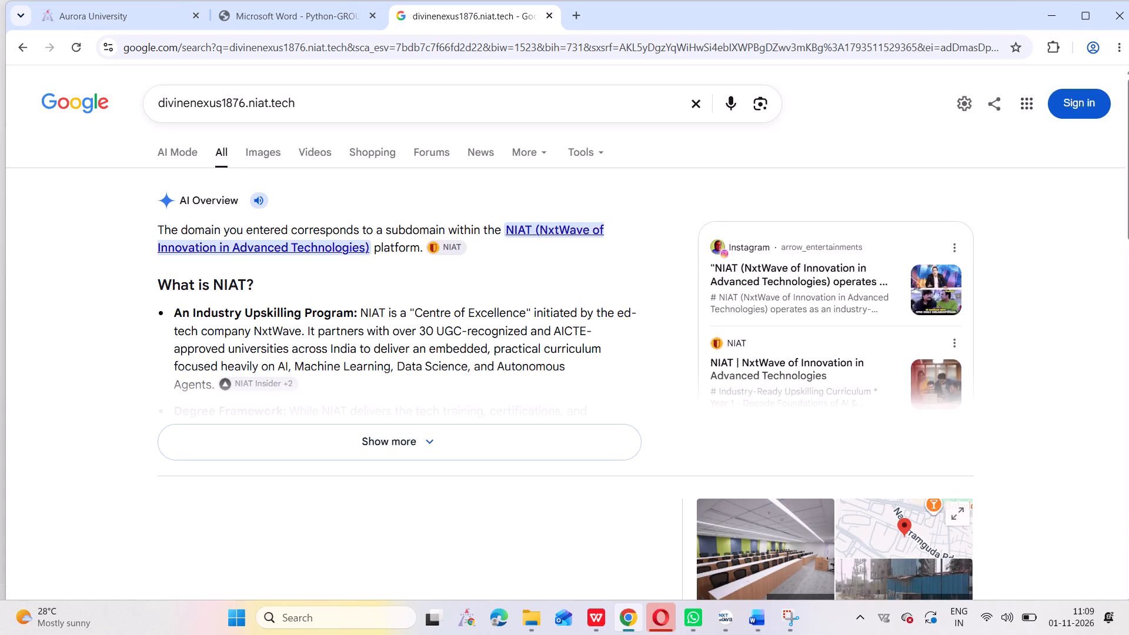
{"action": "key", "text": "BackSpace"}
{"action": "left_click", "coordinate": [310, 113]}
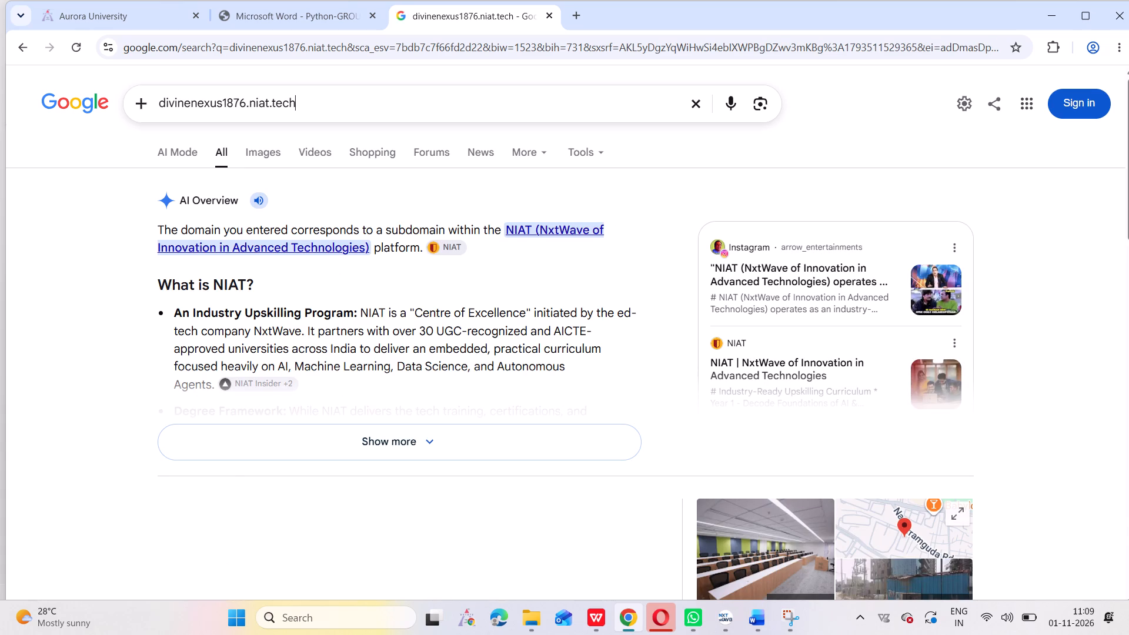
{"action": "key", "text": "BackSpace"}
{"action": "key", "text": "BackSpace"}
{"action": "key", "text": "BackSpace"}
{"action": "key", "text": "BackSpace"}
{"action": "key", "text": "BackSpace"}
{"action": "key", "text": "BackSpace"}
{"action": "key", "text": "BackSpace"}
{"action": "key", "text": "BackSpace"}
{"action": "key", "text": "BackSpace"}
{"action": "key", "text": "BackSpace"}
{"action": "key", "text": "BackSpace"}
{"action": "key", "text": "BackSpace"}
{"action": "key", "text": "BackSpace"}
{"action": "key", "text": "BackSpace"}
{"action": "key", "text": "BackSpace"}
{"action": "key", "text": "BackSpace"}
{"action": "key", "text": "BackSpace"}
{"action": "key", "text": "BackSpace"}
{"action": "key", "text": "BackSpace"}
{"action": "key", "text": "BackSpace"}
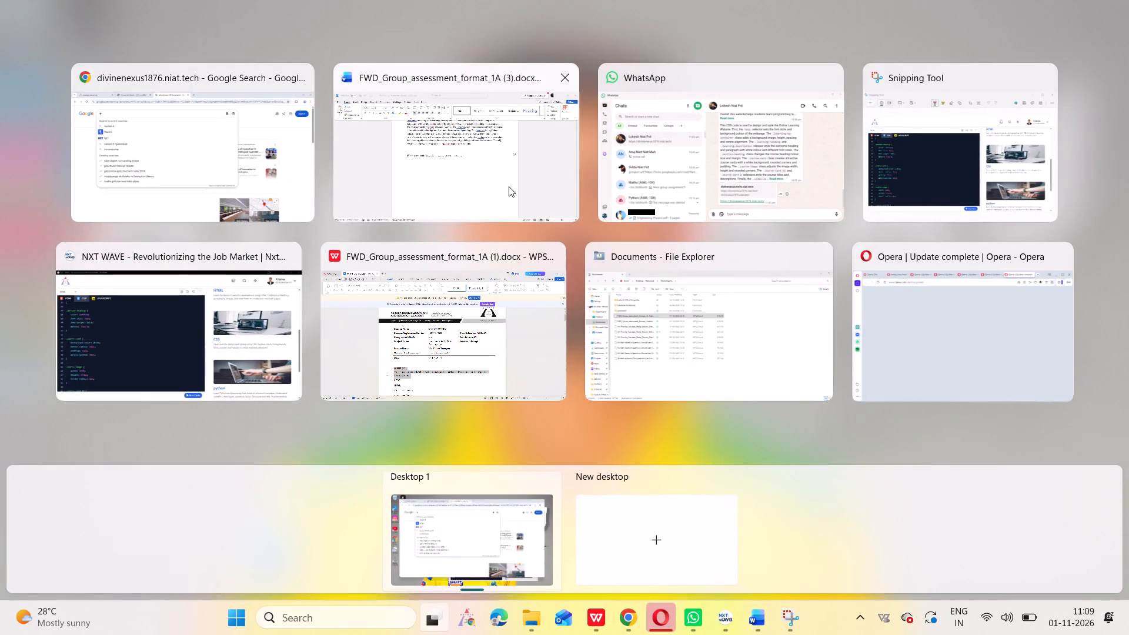
Switch to Word and copy only divinenexus1876.niat.tech from the Website Link line.
{"action": "left_click", "coordinate": [509, 186]}
{"action": "left_click", "coordinate": [456, 310]}
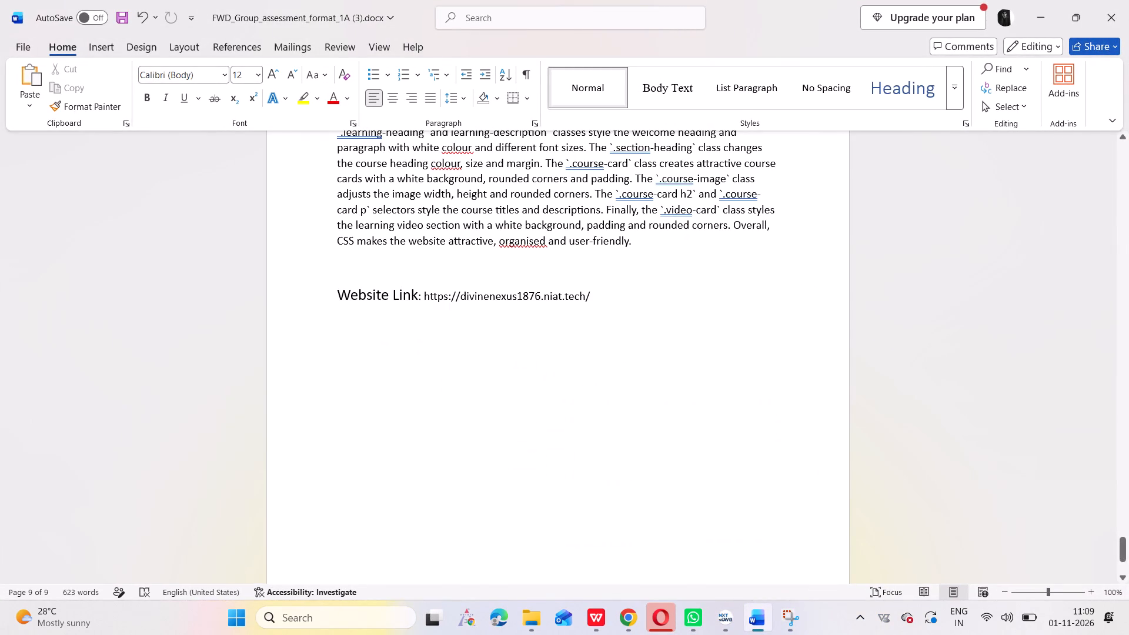
{"action": "left_click", "coordinate": [458, 296]}
{"action": "left_click_drag", "start_coordinate": [460, 296], "coordinate": [637, 319]}
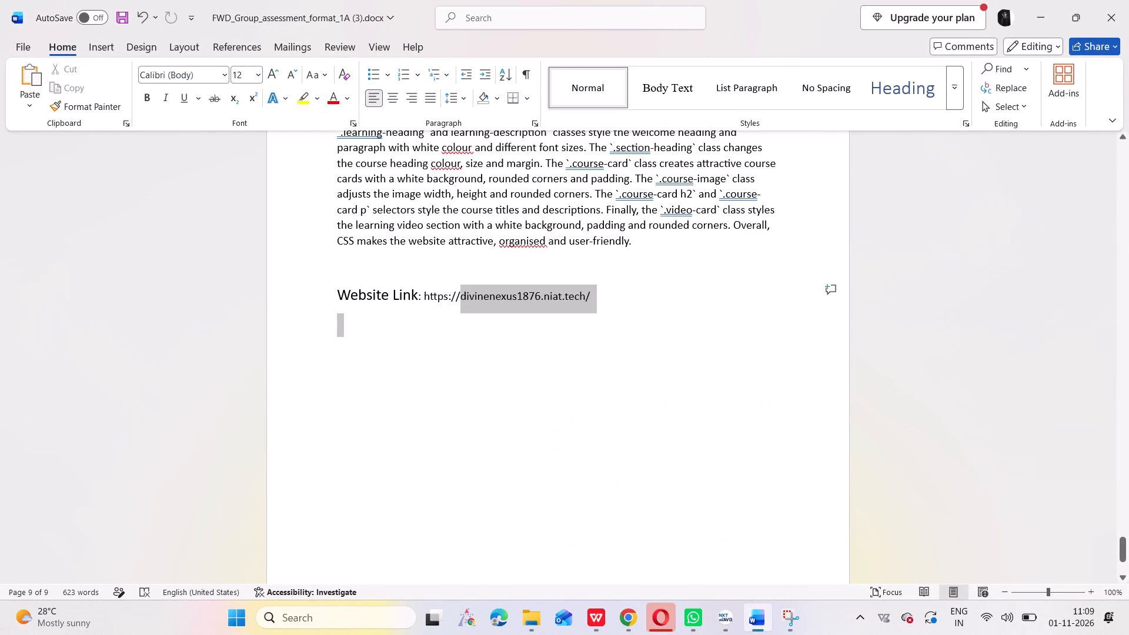
{"action": "left_click_drag", "start_coordinate": [637, 319], "coordinate": [583, 307]}
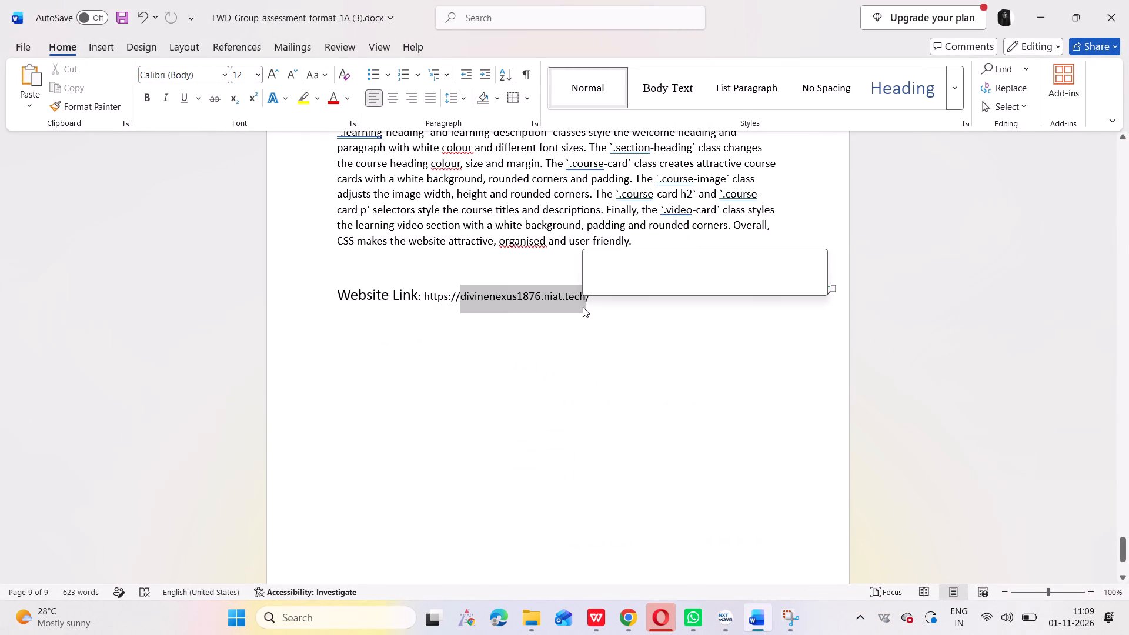
{"action": "key", "text": "ctrl+c"}
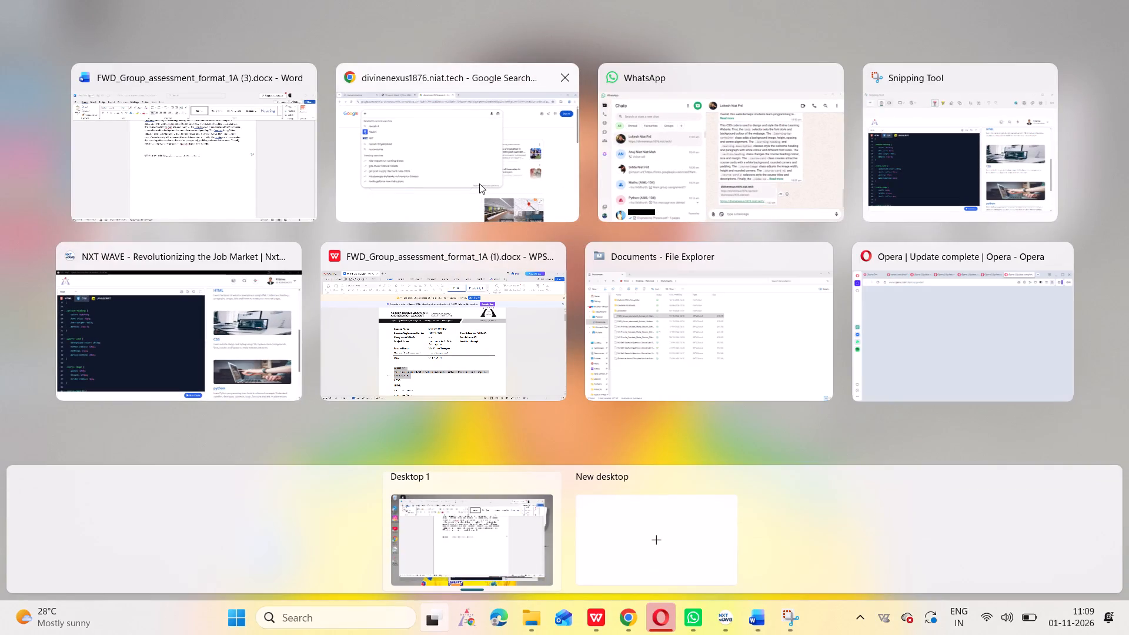
Back in Chrome, reload the results page, replace the query with the copied divinenexus1876.niat.tech and search for it.
{"action": "left_click", "coordinate": [479, 183]}
{"action": "left_click", "coordinate": [182, 95]}
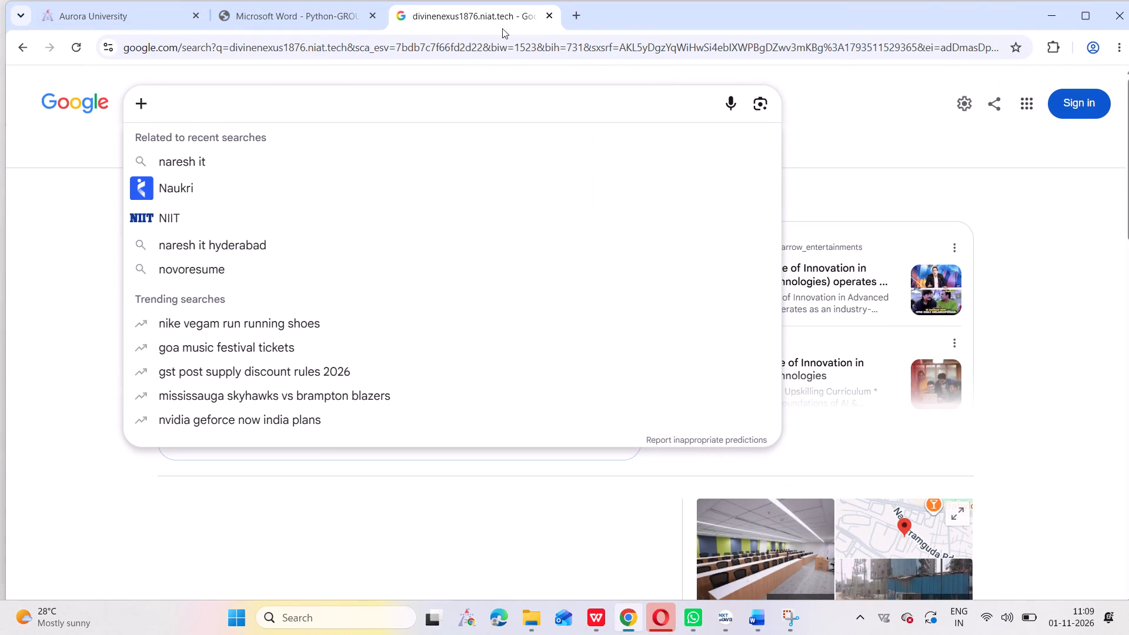
{"action": "left_click", "coordinate": [85, 48]}
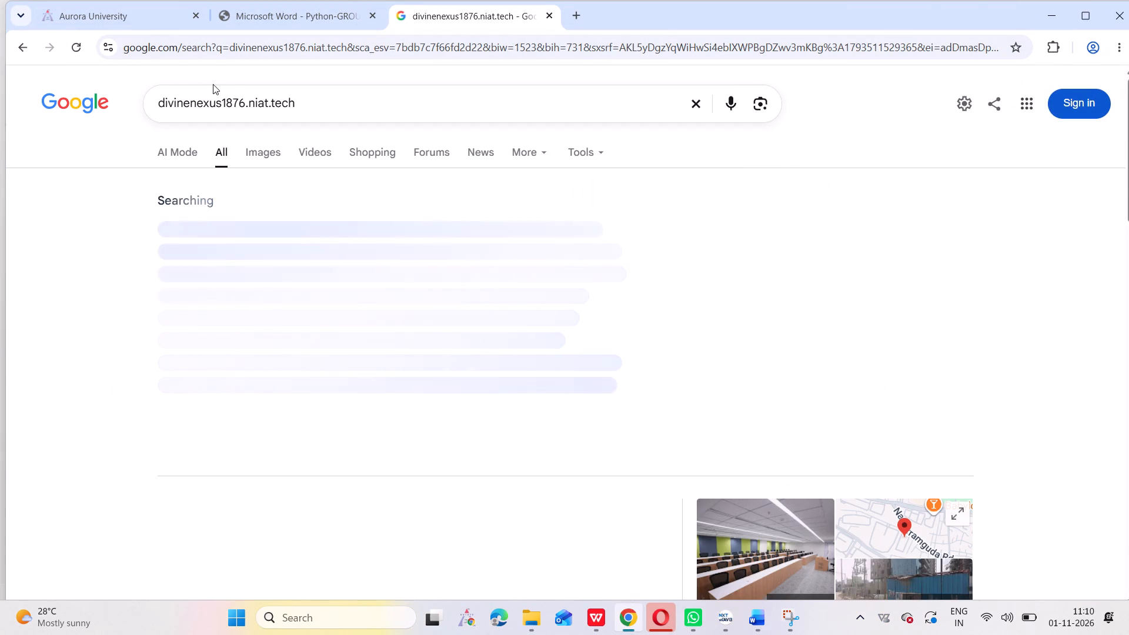
{"action": "left_click", "coordinate": [313, 108]}
{"action": "key", "text": "BackSpace"}
{"action": "key", "text": "BackSpace"}
{"action": "key", "text": "BackSpace"}
{"action": "key", "text": "BackSpace"}
{"action": "key", "text": "BackSpace"}
{"action": "key", "text": "BackSpace"}
{"action": "key", "text": "BackSpace"}
{"action": "key", "text": "BackSpace"}
{"action": "key", "text": "BackSpace"}
{"action": "key", "text": "BackSpace"}
{"action": "key", "text": "BackSpace"}
{"action": "key", "text": "BackSpace"}
{"action": "key", "text": "BackSpace"}
{"action": "key", "text": "BackSpace"}
{"action": "key", "text": "BackSpace"}
{"action": "key", "text": "BackSpace"}
{"action": "key", "text": "BackSpace"}
{"action": "key", "text": "BackSpace"}
{"action": "key", "text": "BackSpace"}
{"action": "key", "text": "BackSpace"}
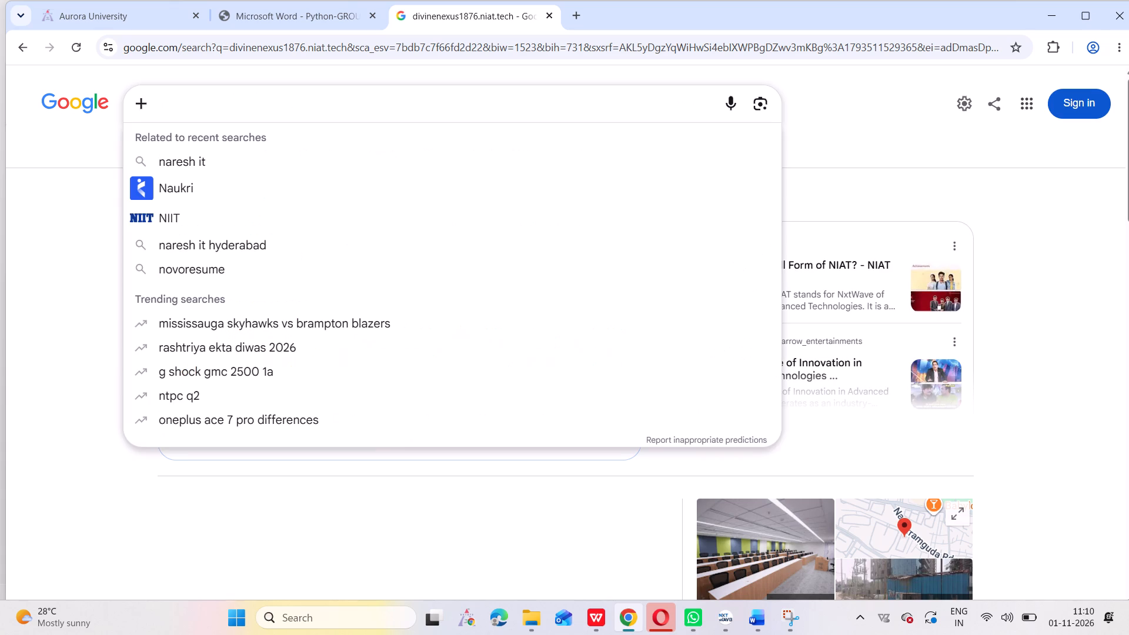
{"action": "key", "text": "ctrl+v"}
{"action": "key", "text": "Return"}
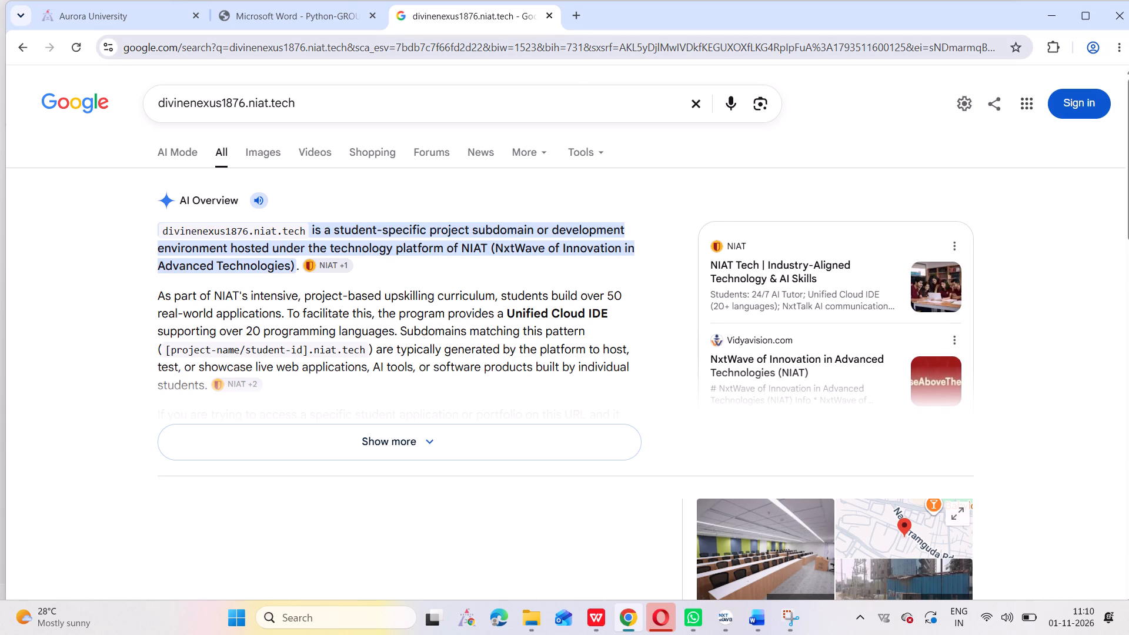
Clear the search address and open divinenexus1876.niat.tech directly as a web address.
{"action": "scroll", "coordinate": [916, 46], "scroll_direction": "left", "scroll_amount": 9}
{"action": "left_click_drag", "start_coordinate": [122, 47], "coordinate": [241, 35]}
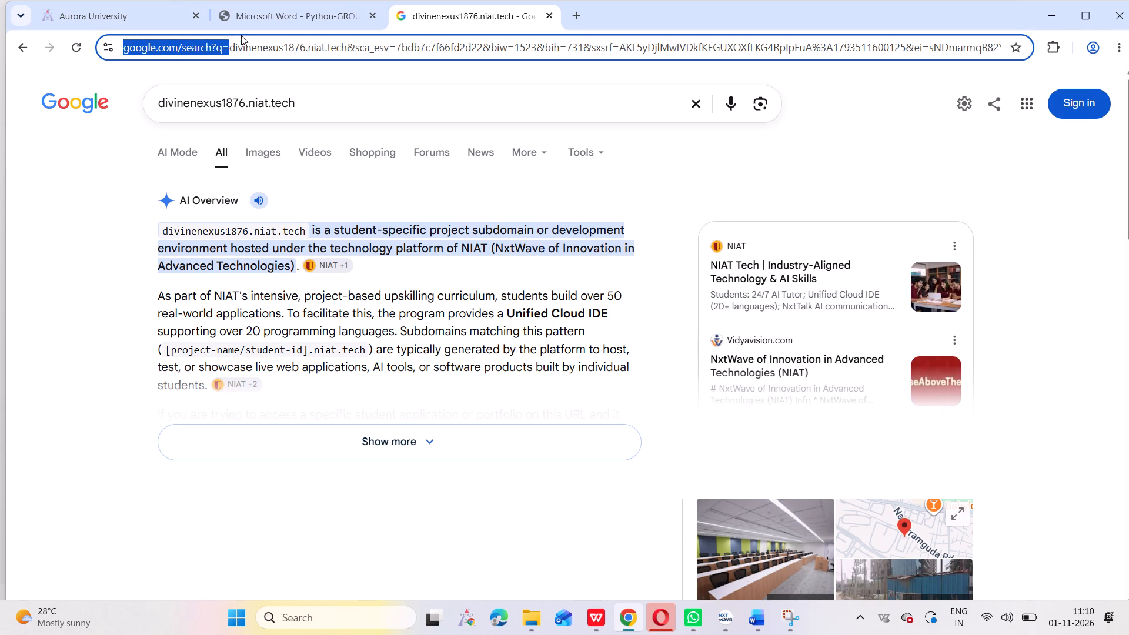
{"action": "left_click_drag", "start_coordinate": [241, 35], "coordinate": [1128, 417]}
{"action": "key", "text": "BackSpace"}
{"action": "key", "text": "ctrl+c"}
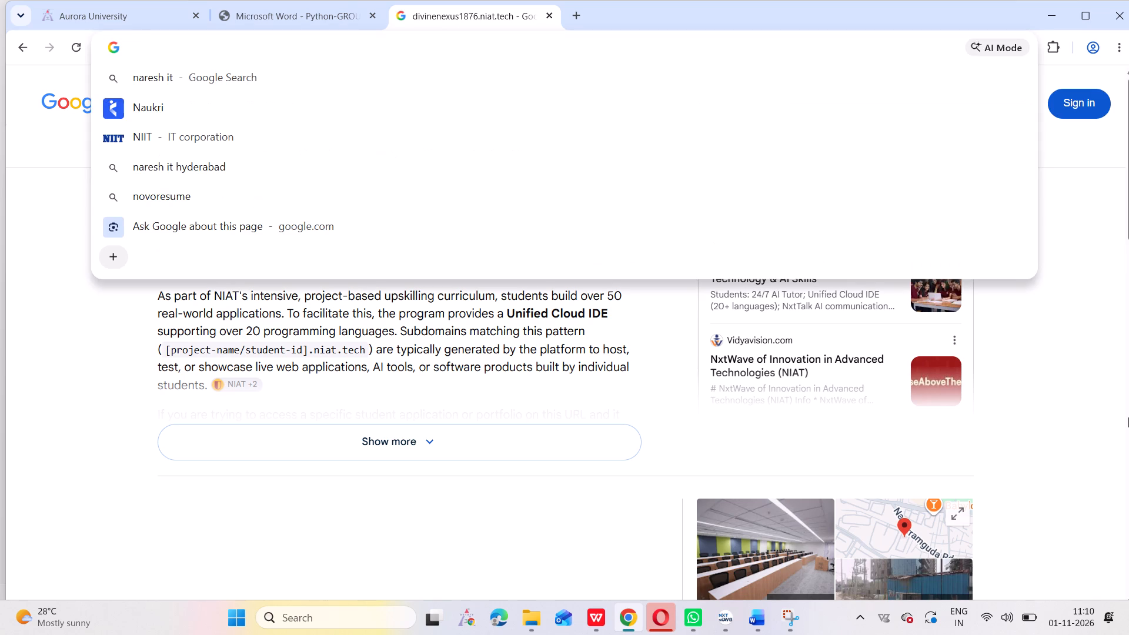
{"action": "left_click", "coordinate": [1128, 417]}
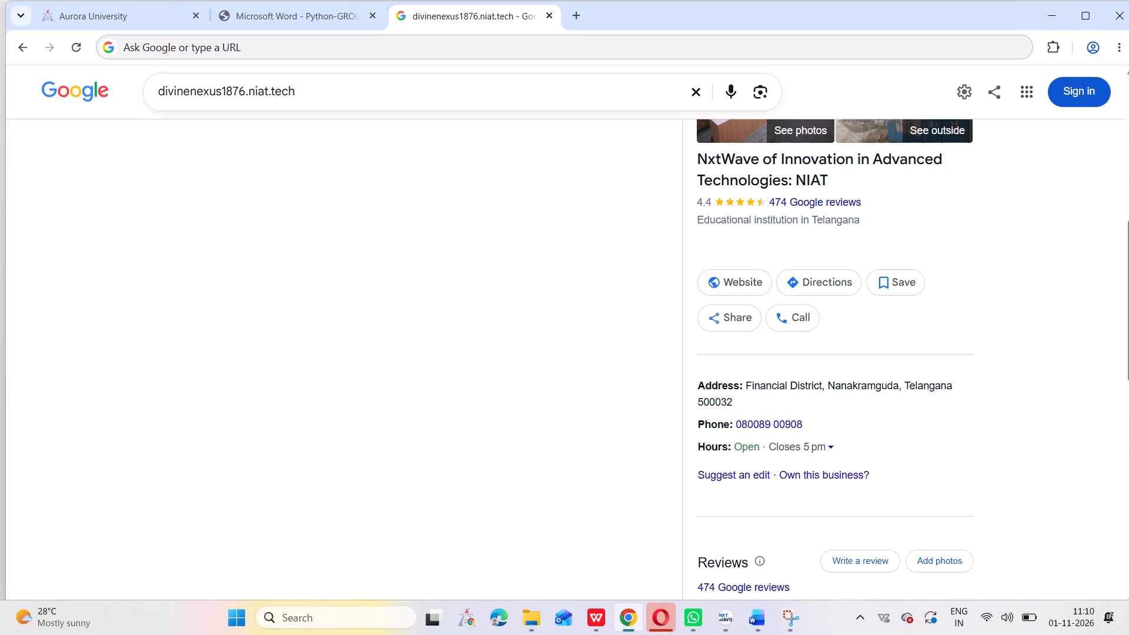
{"action": "left_click_drag", "start_coordinate": [260, 45], "coordinate": [214, 45]}
{"action": "key", "text": "ctrl+c"}
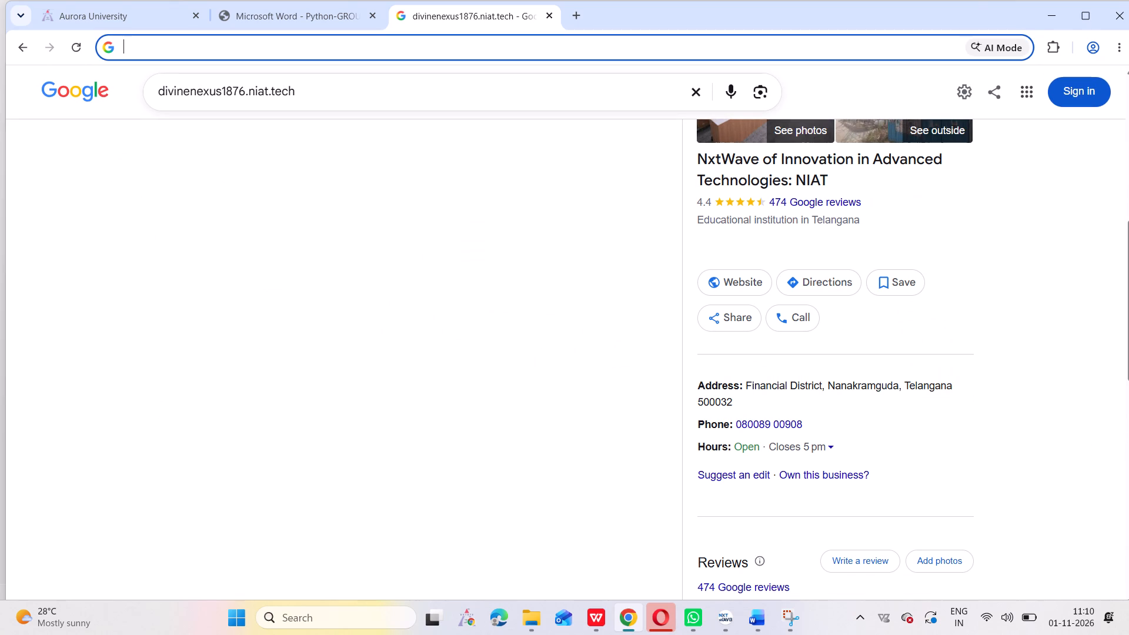
{"action": "key", "text": "ctrl+v"}
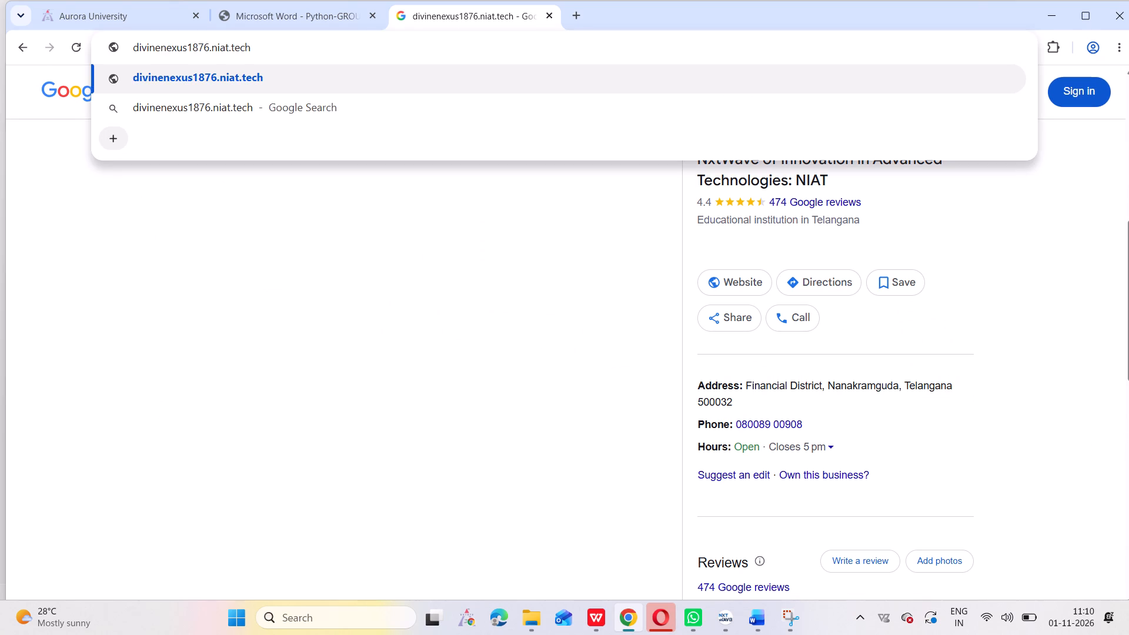
{"action": "left_click", "coordinate": [225, 48]}
{"action": "key", "text": "Return"}
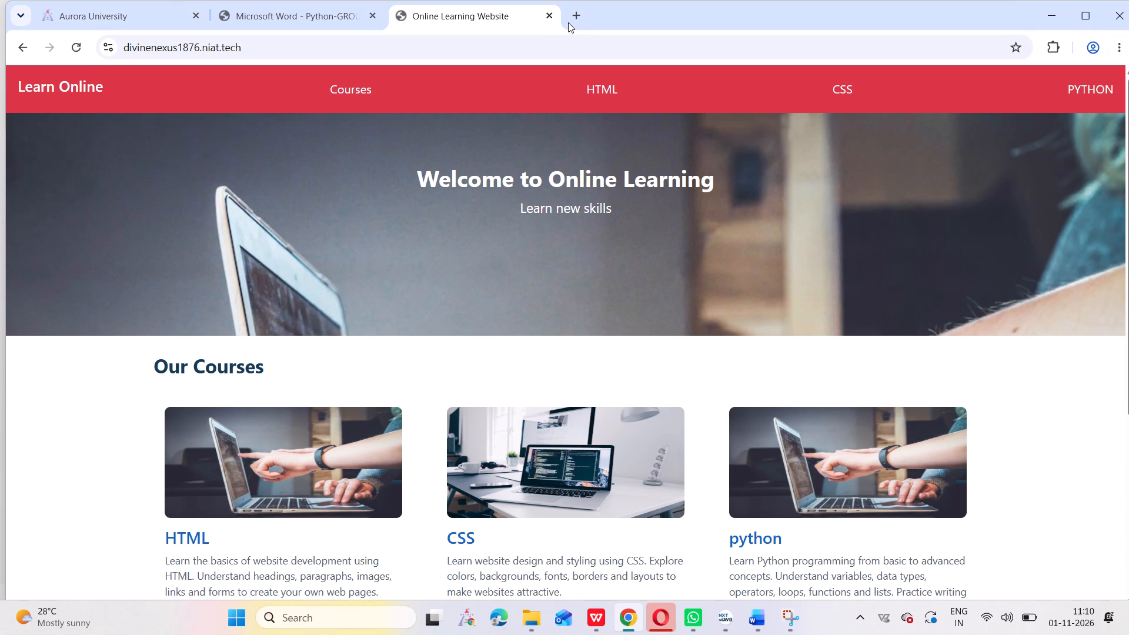
Close the Online Learning Website tab.
{"action": "left_click", "coordinate": [547, 15]}
Examine the submitted Python group assignment PDF from its details table to the last explanation, and return to its first page.
{"action": "scroll", "coordinate": [506, 327], "scroll_direction": "up", "scroll_amount": 12}
{"action": "scroll", "coordinate": [506, 327], "scroll_direction": "up", "scroll_amount": 12}
{"action": "scroll", "coordinate": [506, 327], "scroll_direction": "up", "scroll_amount": 11}
{"action": "scroll", "coordinate": [506, 327], "scroll_direction": "up", "scroll_amount": 11}
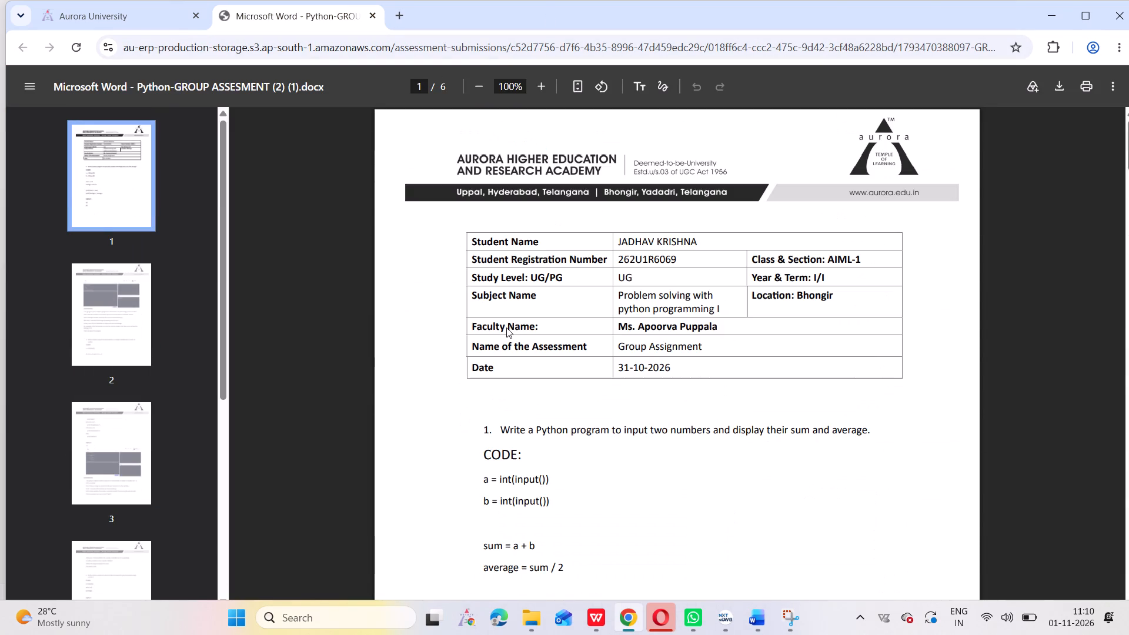
{"action": "scroll", "coordinate": [506, 327], "scroll_direction": "down", "scroll_amount": 10}
{"action": "scroll", "coordinate": [506, 327], "scroll_direction": "down", "scroll_amount": 16}
{"action": "scroll", "coordinate": [506, 327], "scroll_direction": "down", "scroll_amount": 20}
{"action": "scroll", "coordinate": [506, 327], "scroll_direction": "down", "scroll_amount": 6}
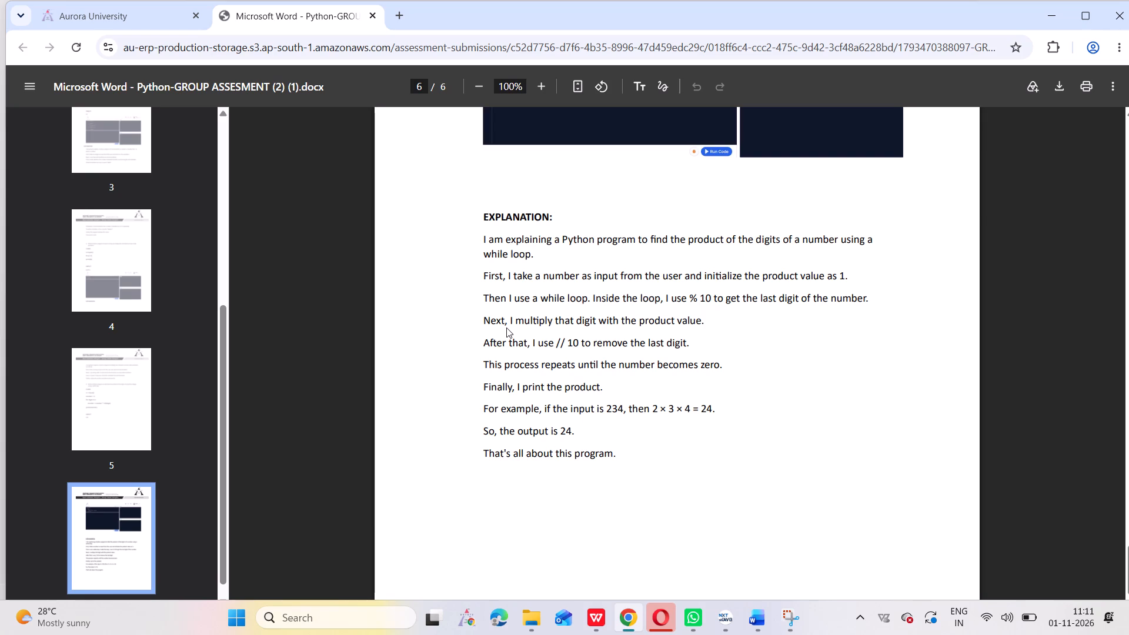
{"action": "scroll", "coordinate": [556, 243], "scroll_direction": "up", "scroll_amount": 15}
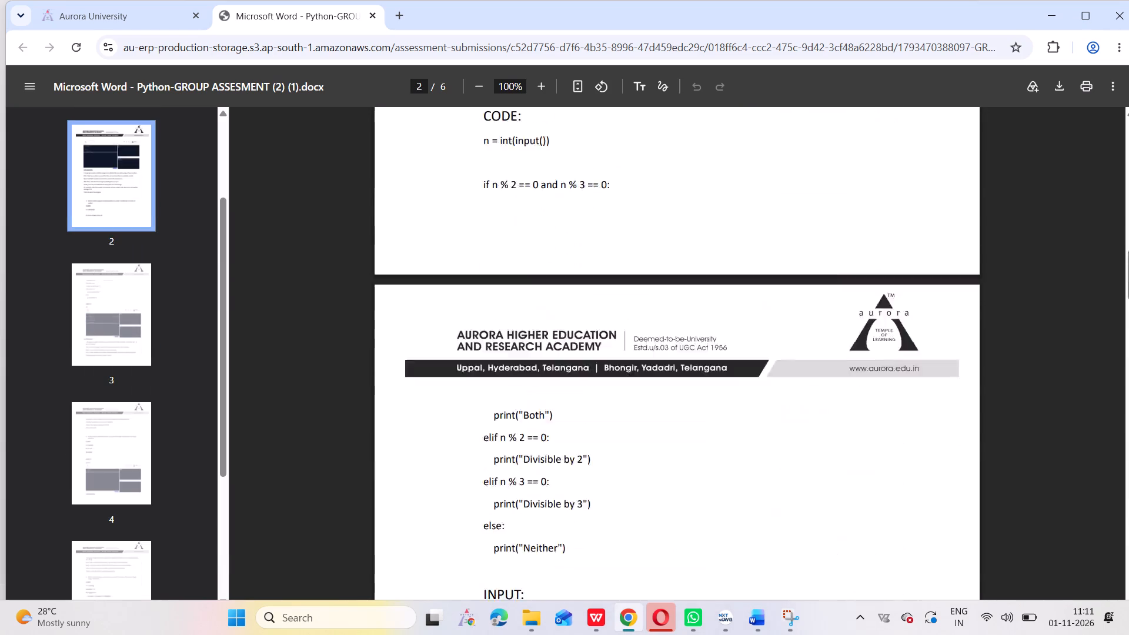
{"action": "scroll", "coordinate": [556, 243], "scroll_direction": "up", "scroll_amount": 7}
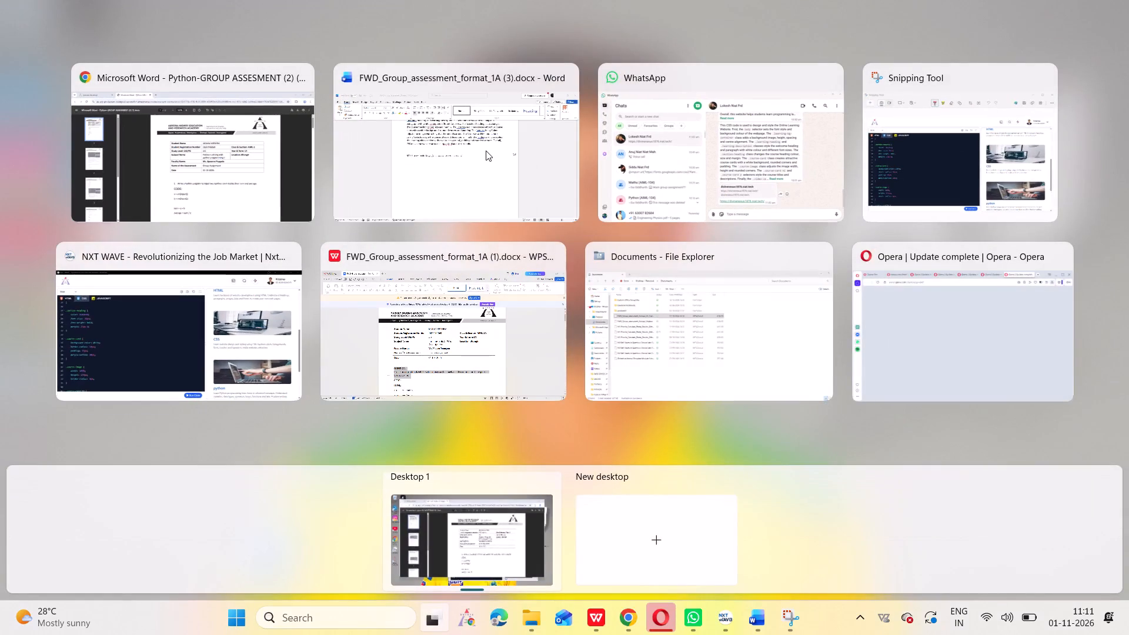
Compare the web development assignment in Word with the submitted Python group assignment PDF in Chrome, checking both documents' pages.
{"action": "left_click", "coordinate": [486, 151]}
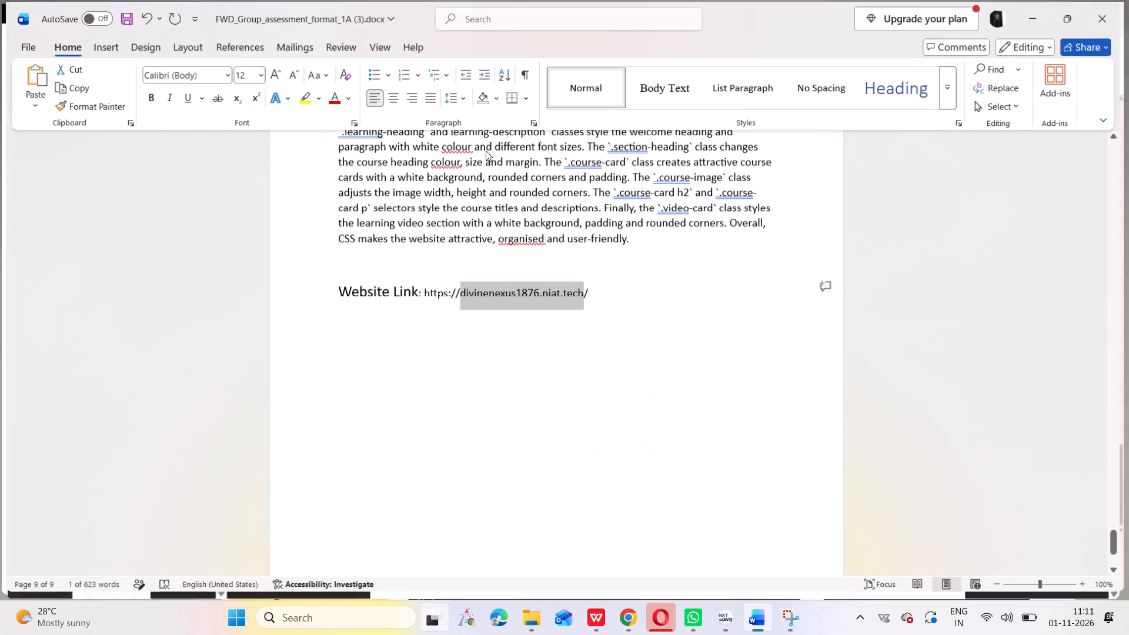
{"action": "scroll", "coordinate": [487, 215], "scroll_direction": "up", "scroll_amount": 17}
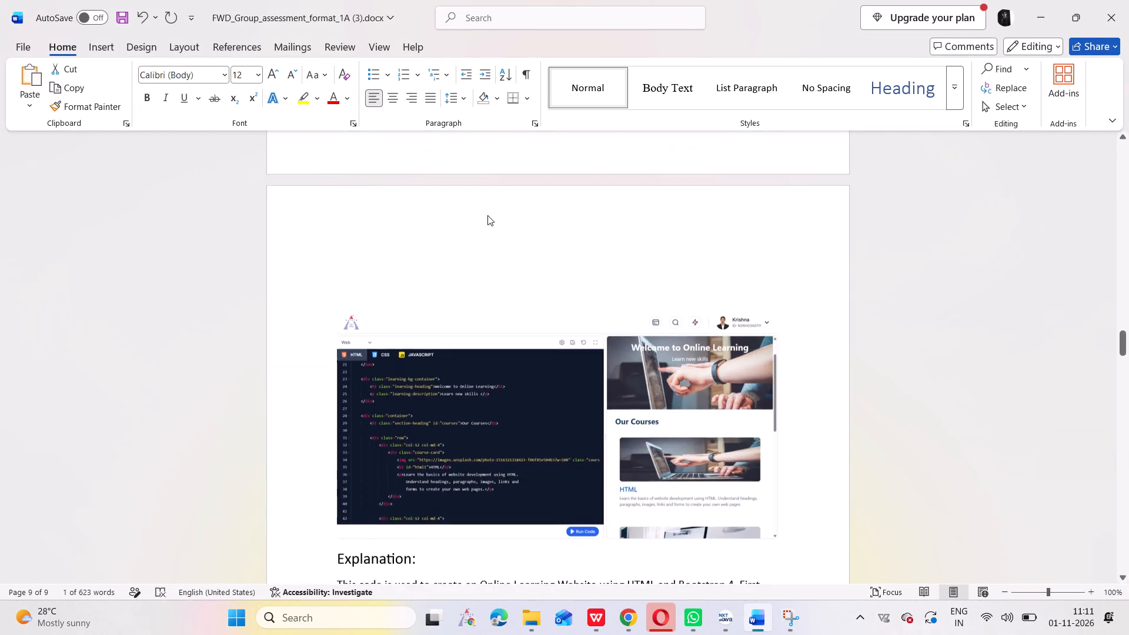
{"action": "scroll", "coordinate": [487, 215], "scroll_direction": "up", "scroll_amount": 5}
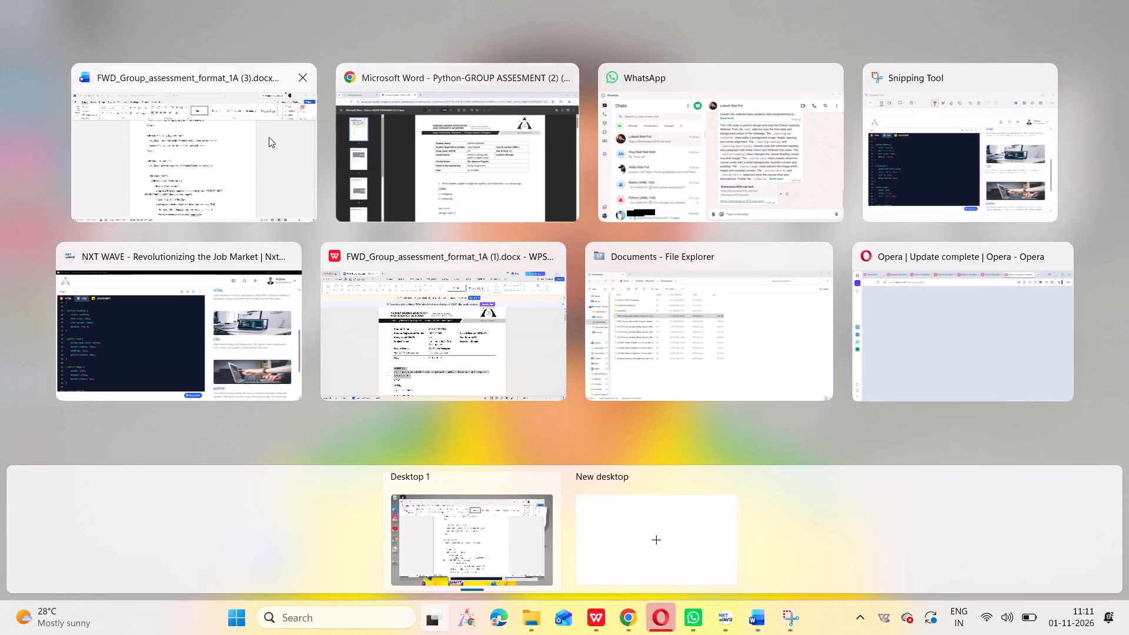
{"action": "left_click", "coordinate": [460, 144]}
{"action": "scroll", "coordinate": [460, 144], "scroll_direction": "down", "scroll_amount": 1}
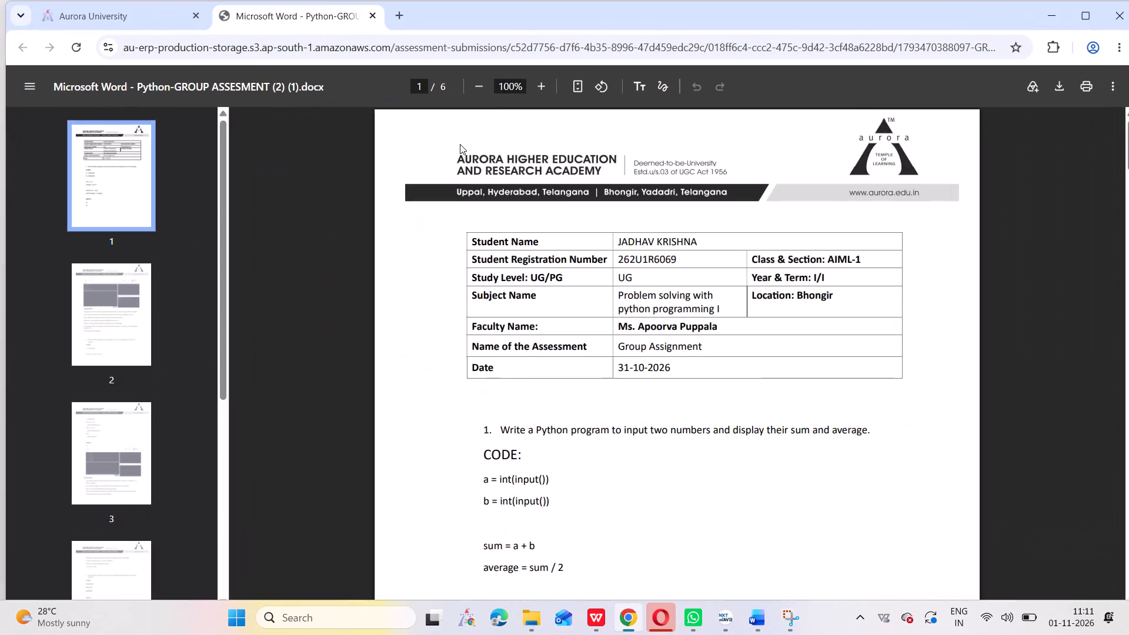
{"action": "scroll", "coordinate": [460, 144], "scroll_direction": "down", "scroll_amount": 13}
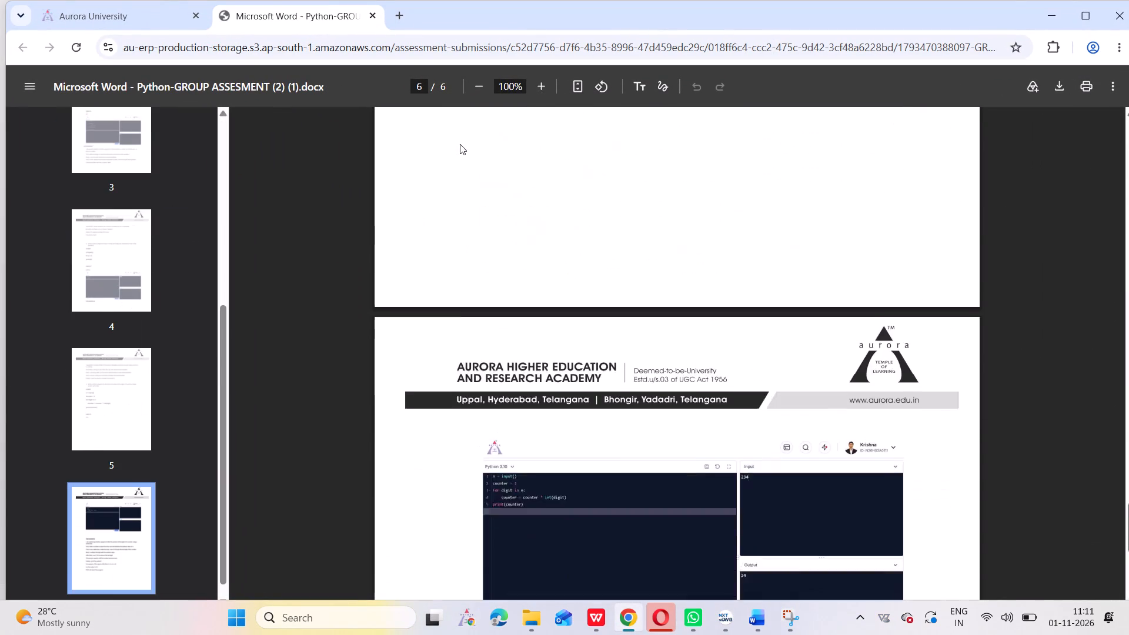
{"action": "scroll", "coordinate": [460, 144], "scroll_direction": "down", "scroll_amount": 6}
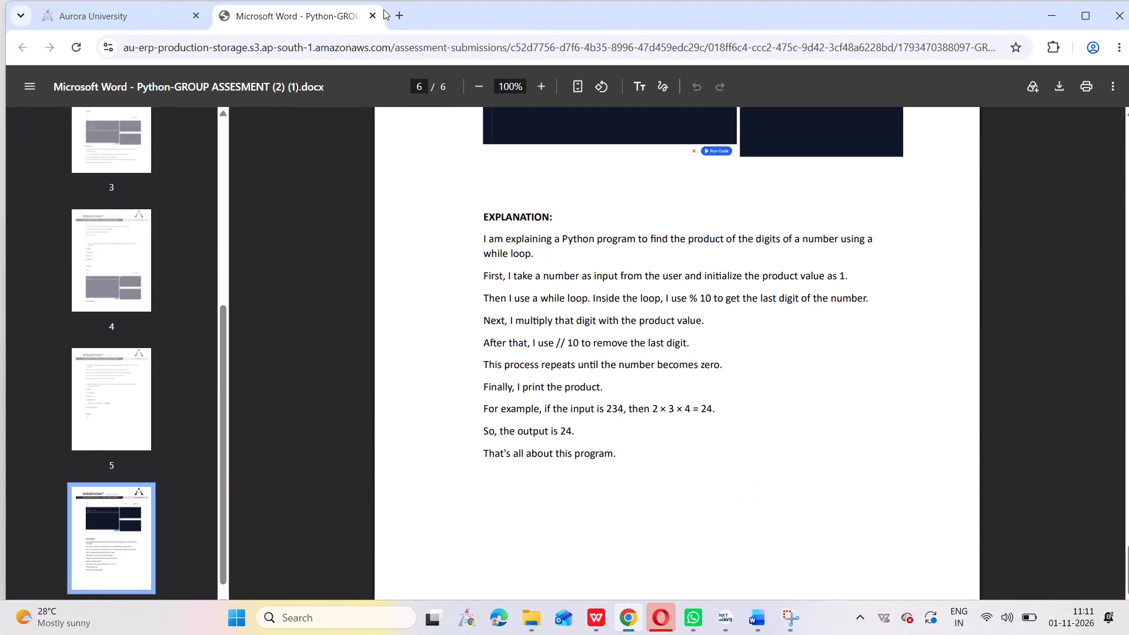
Close the Python group assignment PDF tab.
{"action": "left_click", "coordinate": [376, 12]}
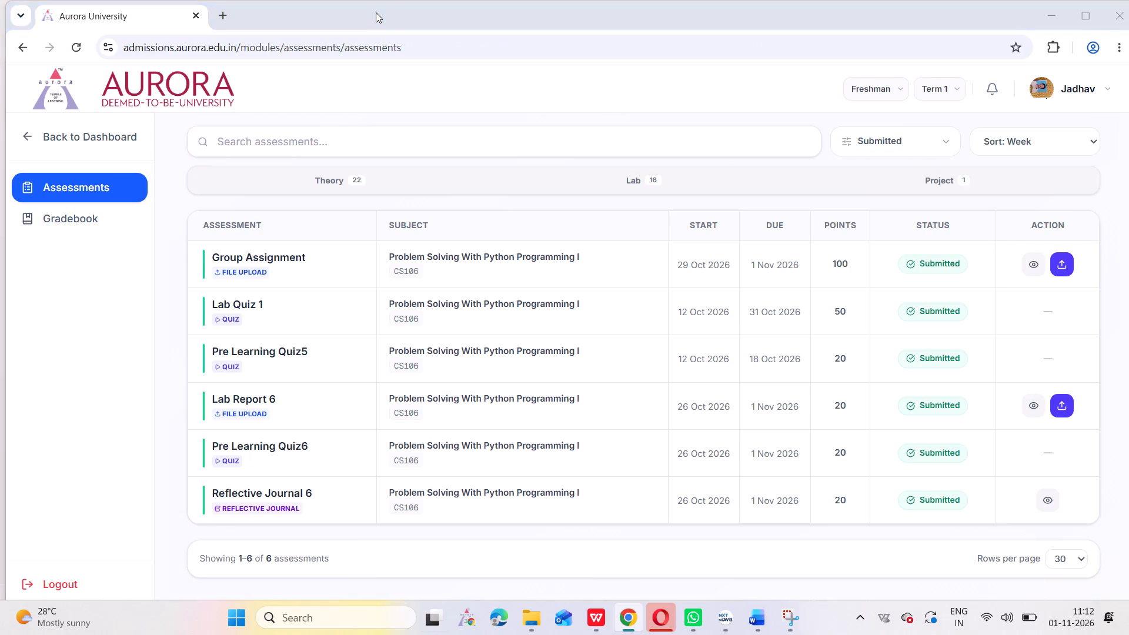
Switch to Word and review the HTML code pages of the web development assignment back up to the student details table.
{"action": "left_click", "coordinate": [451, 142]}
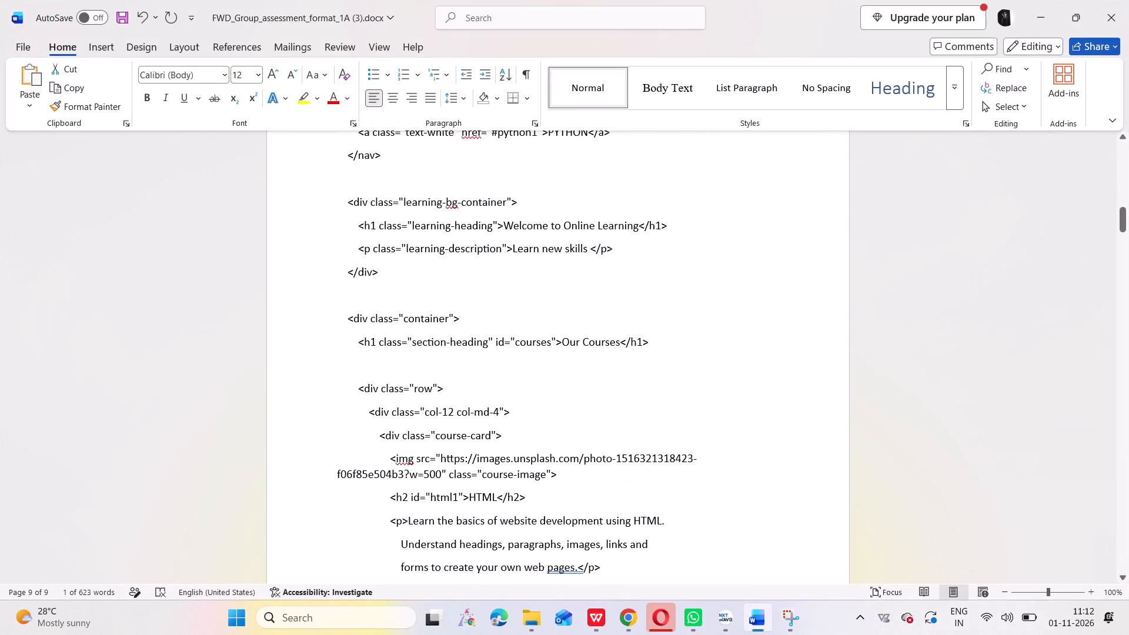
{"action": "scroll", "coordinate": [487, 295], "scroll_direction": "up", "scroll_amount": 11}
{"action": "scroll", "coordinate": [487, 295], "scroll_direction": "up", "scroll_amount": 13}
{"action": "scroll", "coordinate": [487, 295], "scroll_direction": "up", "scroll_amount": 20}
{"action": "scroll", "coordinate": [487, 295], "scroll_direction": "up", "scroll_amount": 1}
{"action": "scroll", "coordinate": [487, 295], "scroll_direction": "down", "scroll_amount": 7}
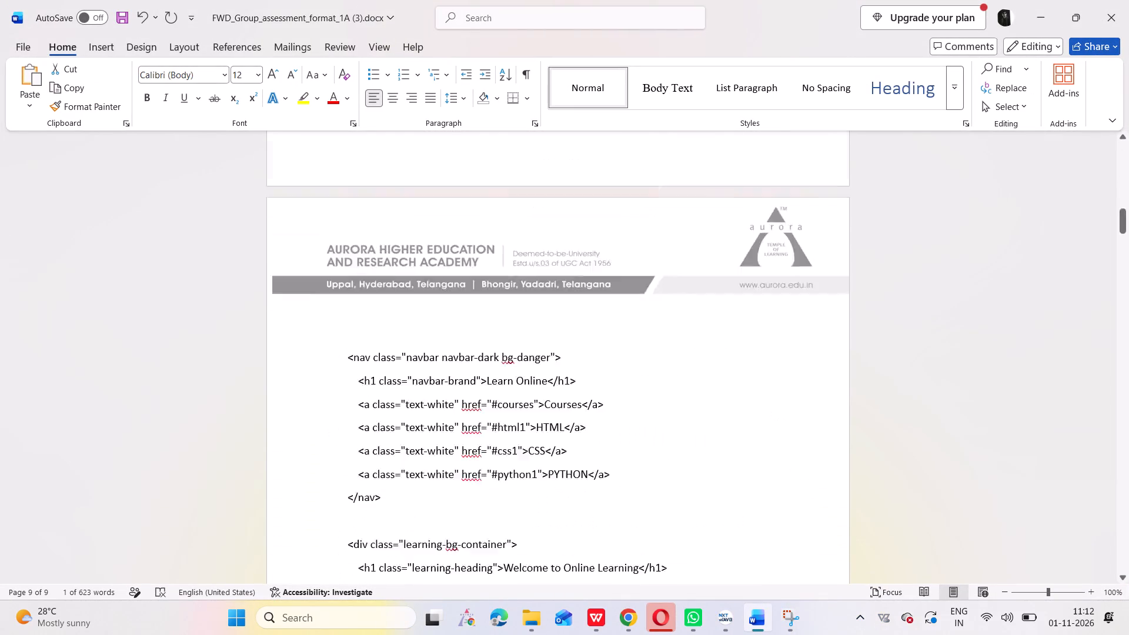
{"action": "scroll", "coordinate": [487, 295], "scroll_direction": "down", "scroll_amount": 8}
{"action": "scroll", "coordinate": [487, 295], "scroll_direction": "up", "scroll_amount": 13}
{"action": "scroll", "coordinate": [487, 295], "scroll_direction": "up", "scroll_amount": 10}
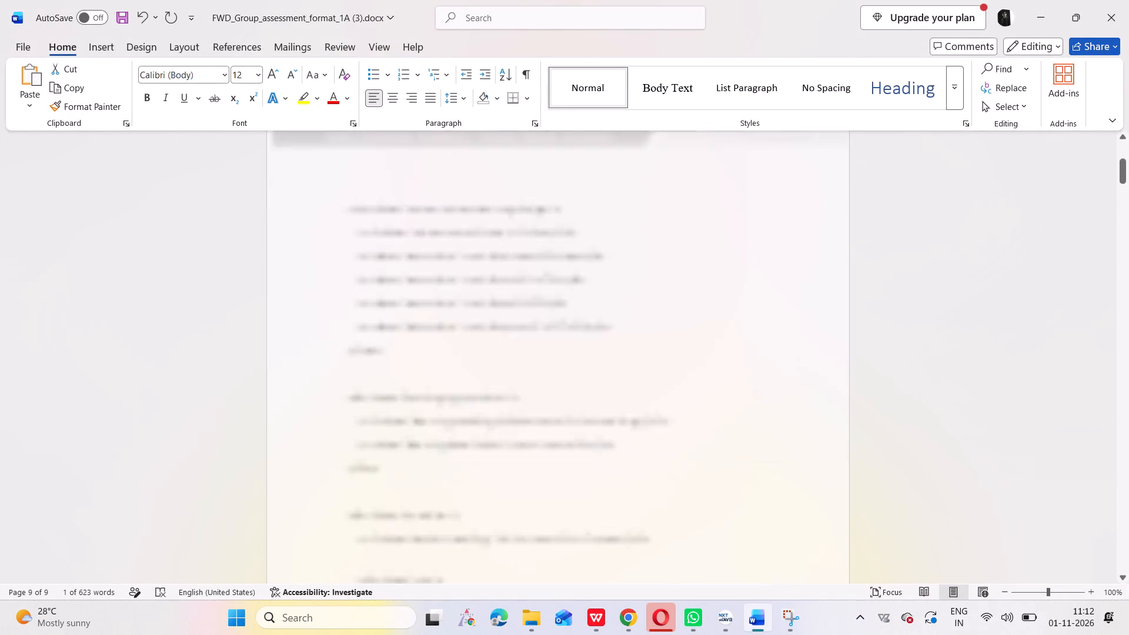
{"action": "scroll", "coordinate": [487, 295], "scroll_direction": "up", "scroll_amount": 3}
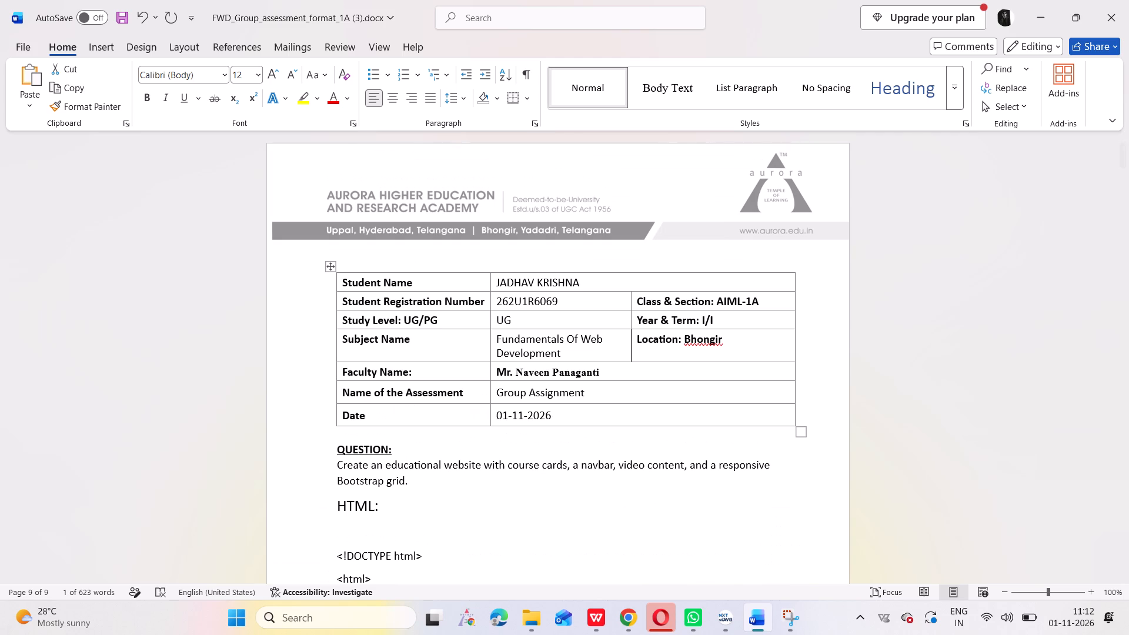
Save the web development group assignment document under its current name.
{"action": "left_click", "coordinate": [221, 336]}
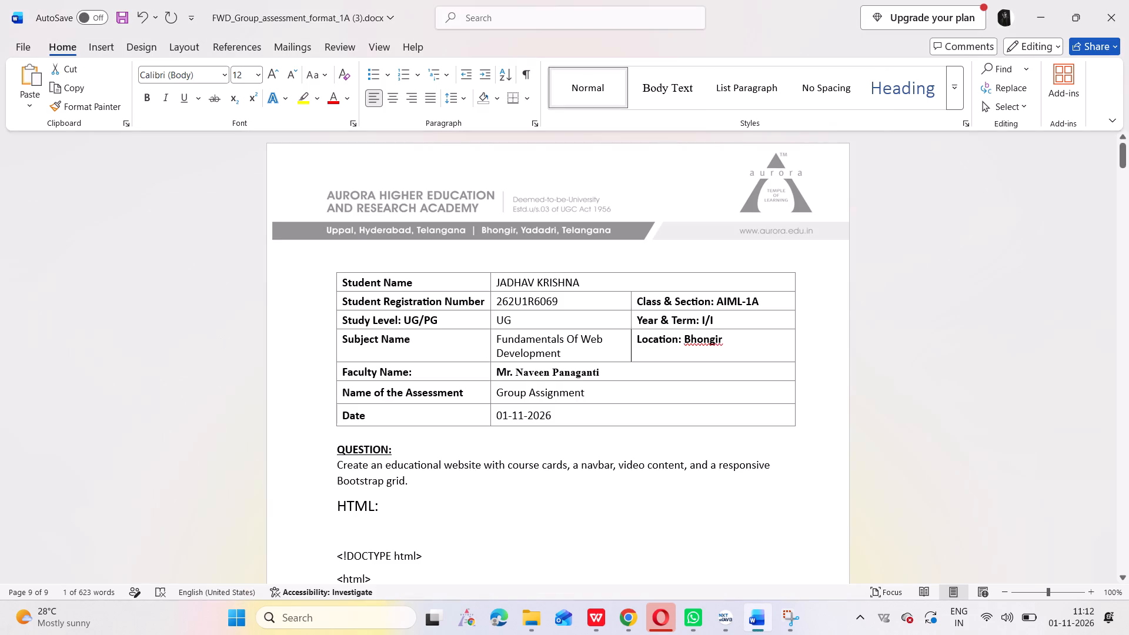
{"action": "key", "text": "ctrl+s"}
{"action": "key", "text": "ctrl+s"}
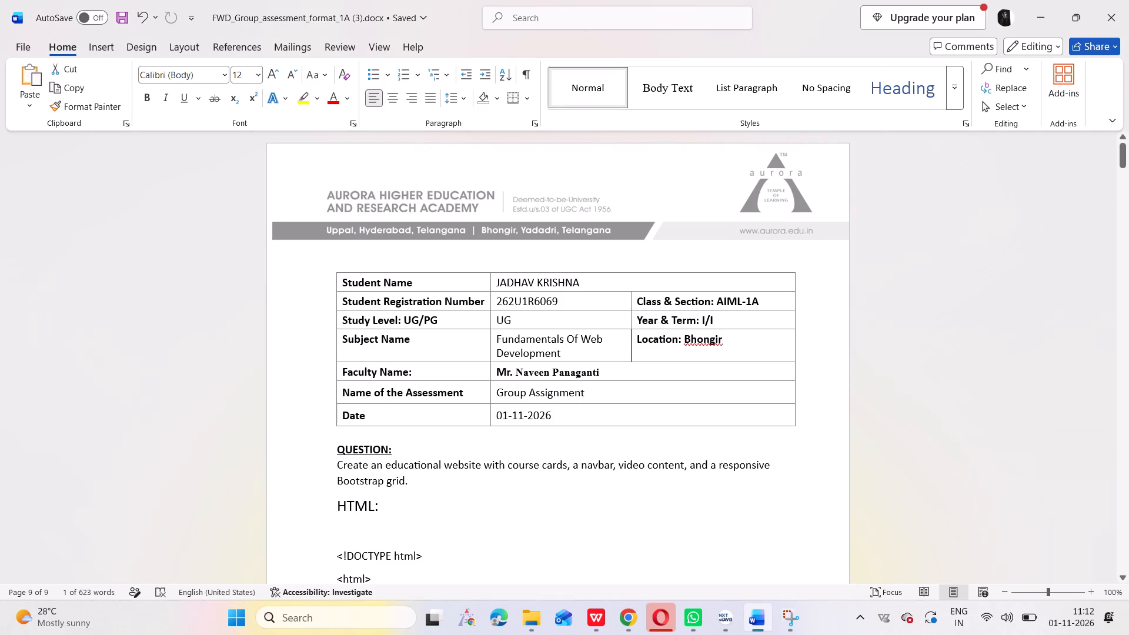
Save the web development group assignment document again.
{"action": "key", "text": "ctrl+s"}
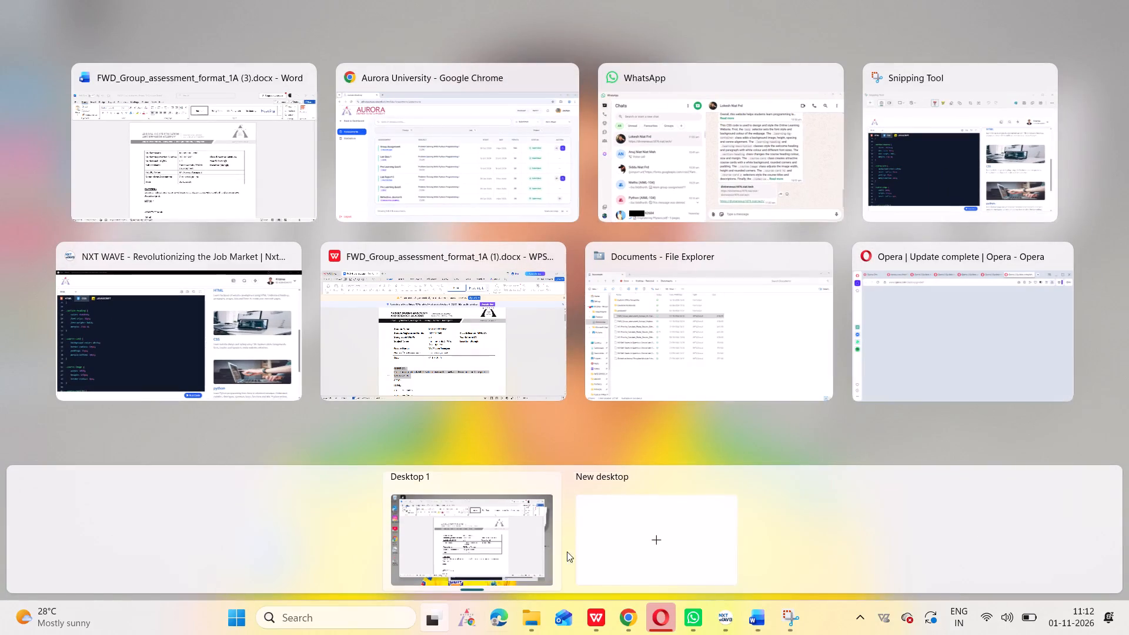
Switch to File Explorer and bring up the sharing options for the recent file FWD_Group_assessment_format_1A (3).docx.
{"action": "left_click", "coordinate": [526, 634]}
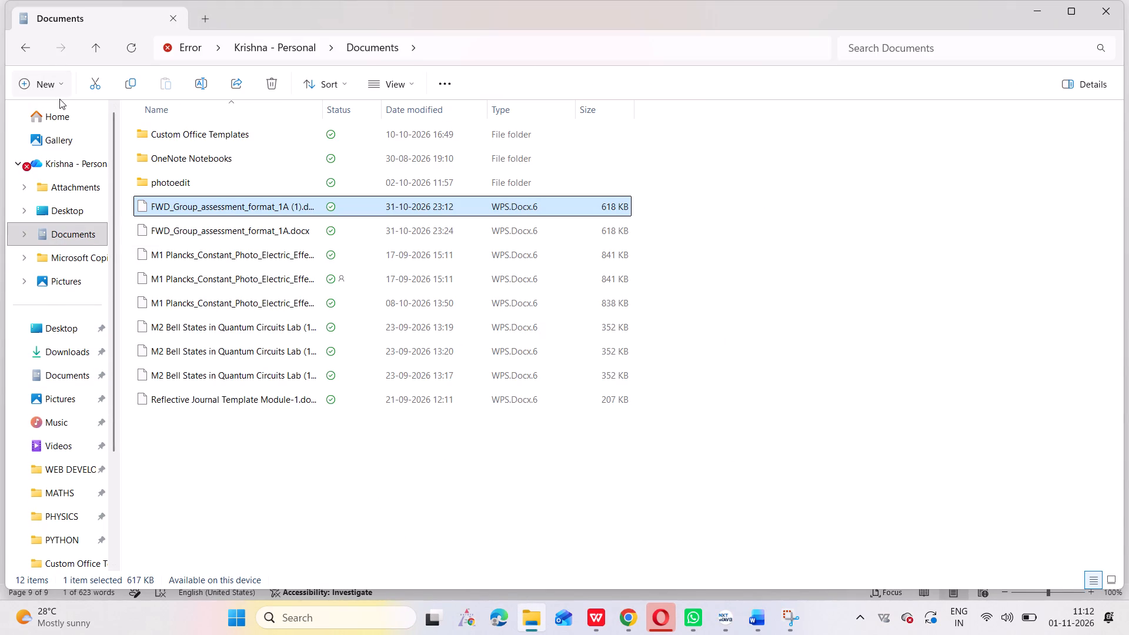
{"action": "left_click", "coordinate": [63, 115]}
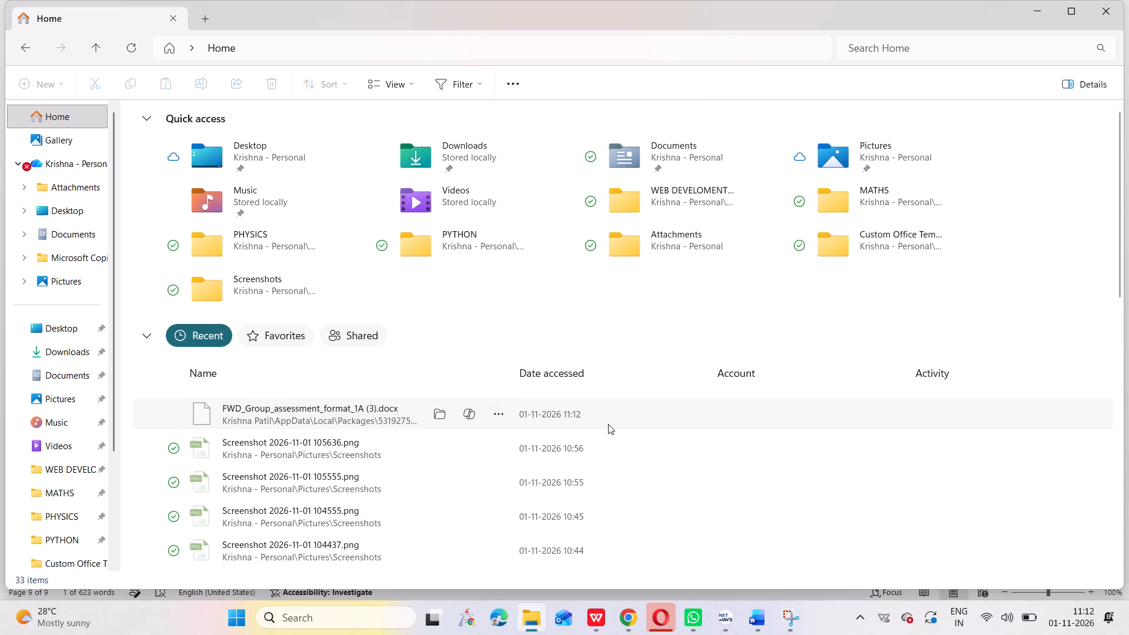
{"action": "left_click", "coordinate": [500, 412]}
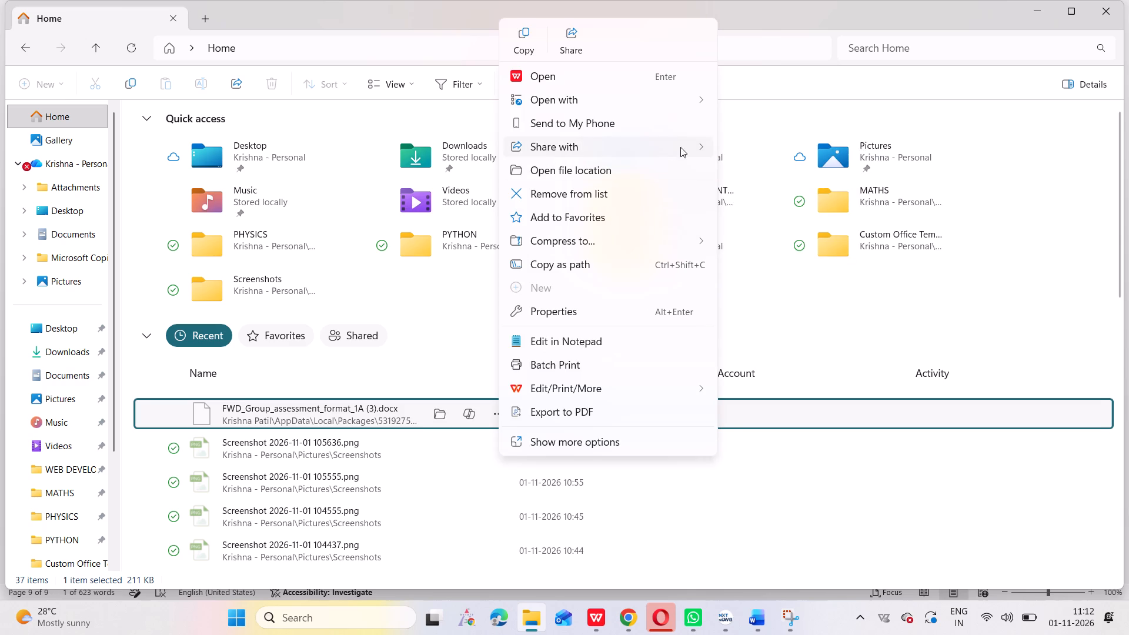
{"action": "left_click", "coordinate": [734, 147]}
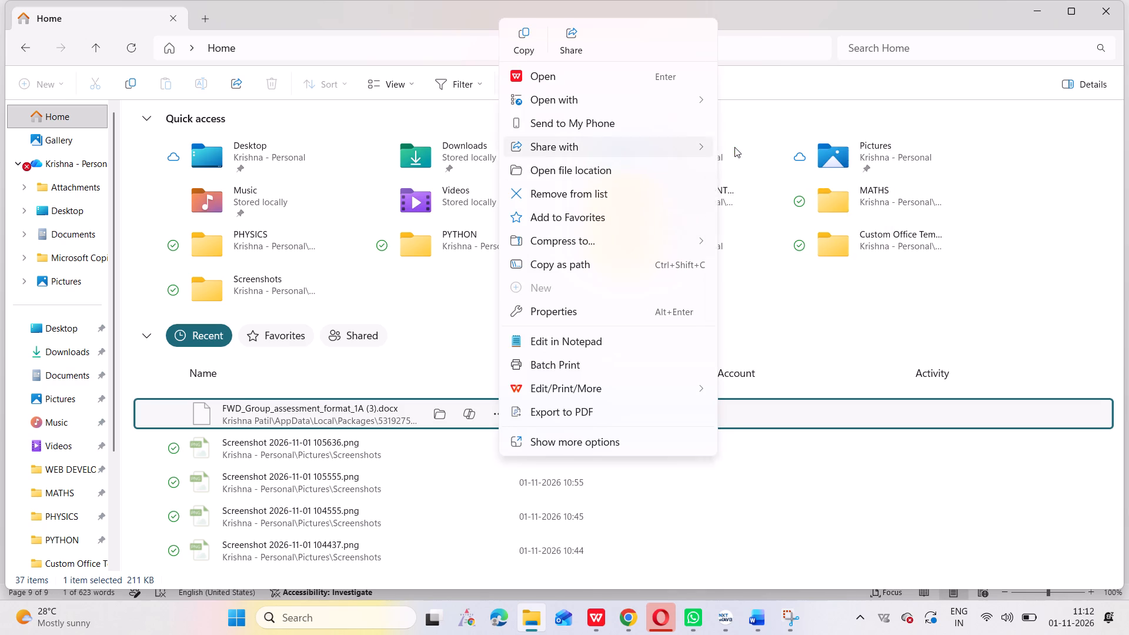